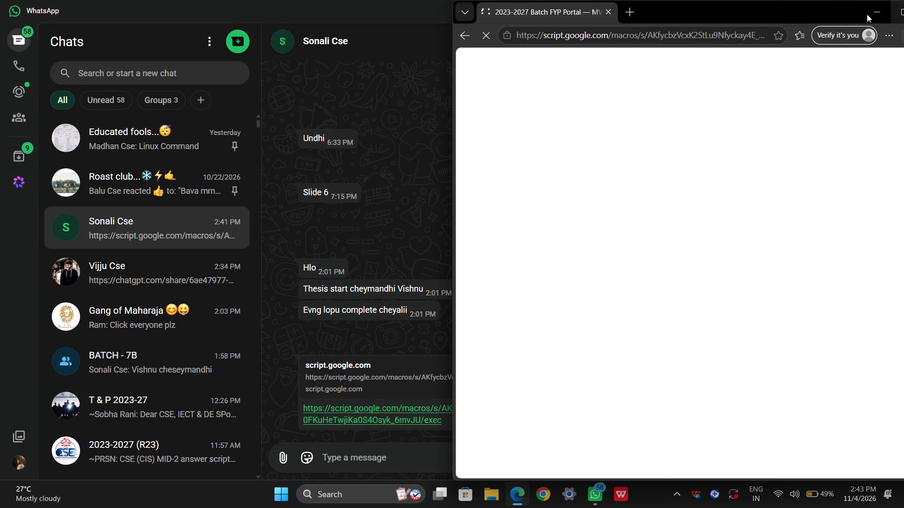
Maximize the browser window showing the 2023-2027 Batch FYP Portal so it fills the screen.
drag(774, 4, 731, 0)
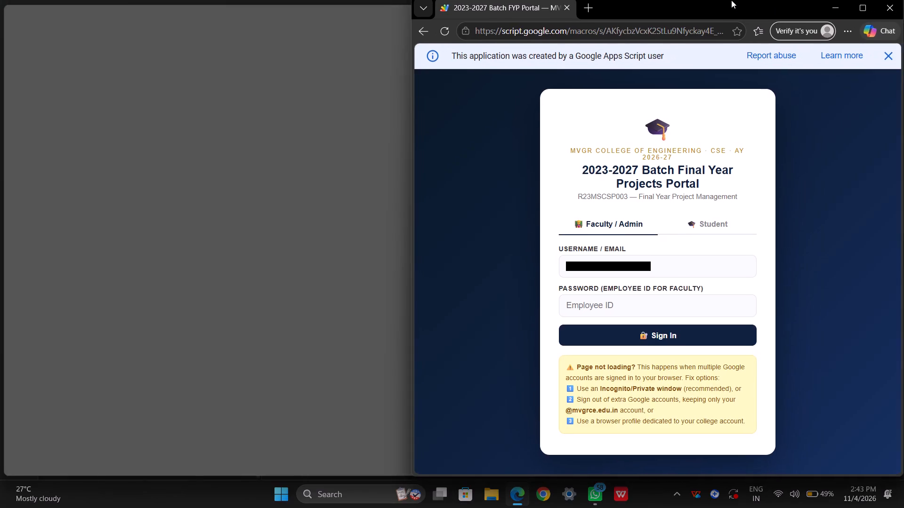
drag(731, 0, 709, 6)
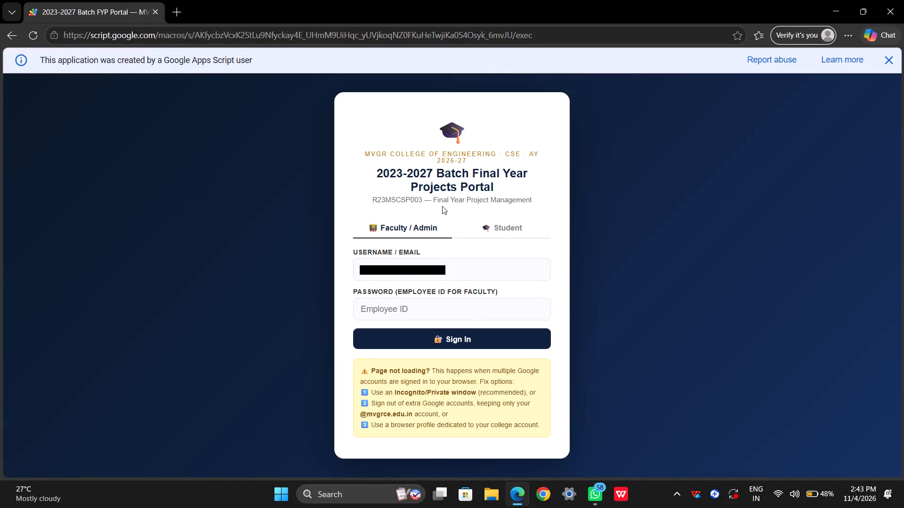
Switch the projects portal login to Student and enter the student's roll number.
click(493, 219)
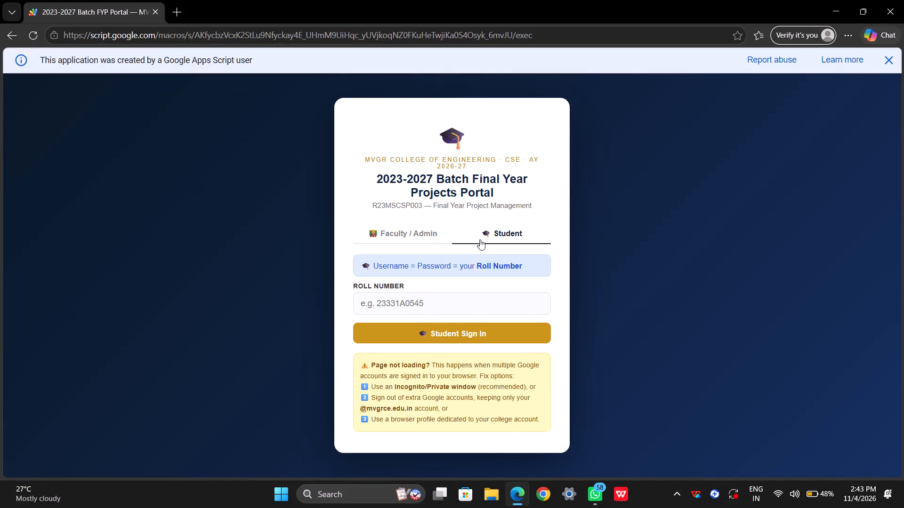
click(433, 301)
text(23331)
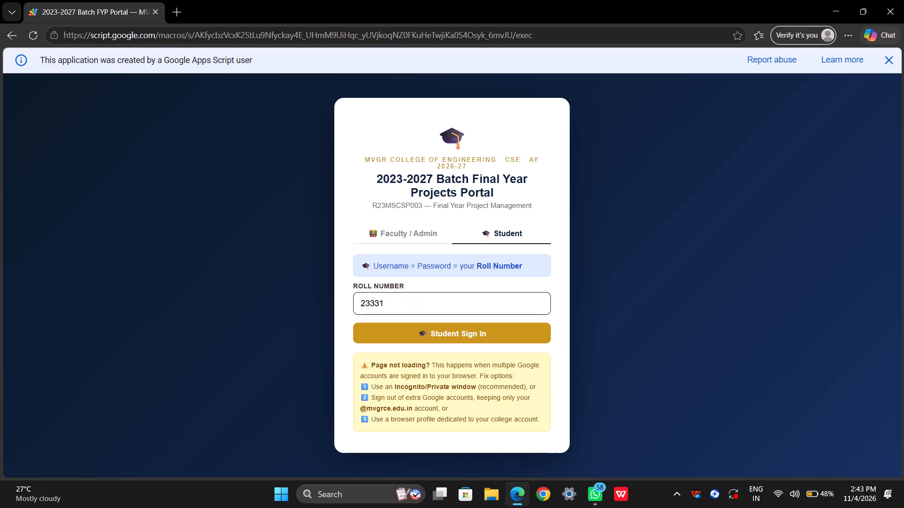
Complete the student's roll number and sign in to the final year projects portal as a student.
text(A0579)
click(420, 332)
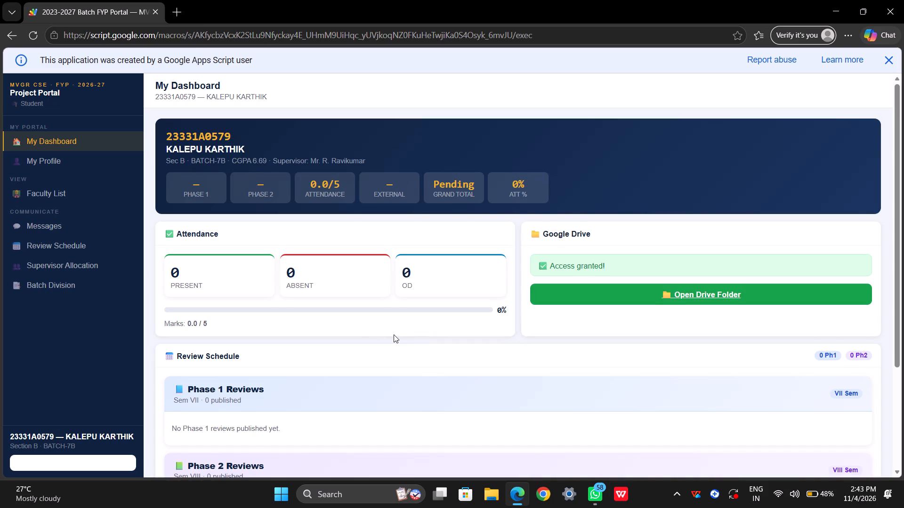
Look over the attendance, Google Drive, review schedule and supervisor message sections of the student dashboard.
scroll(394, 334, down, 3)
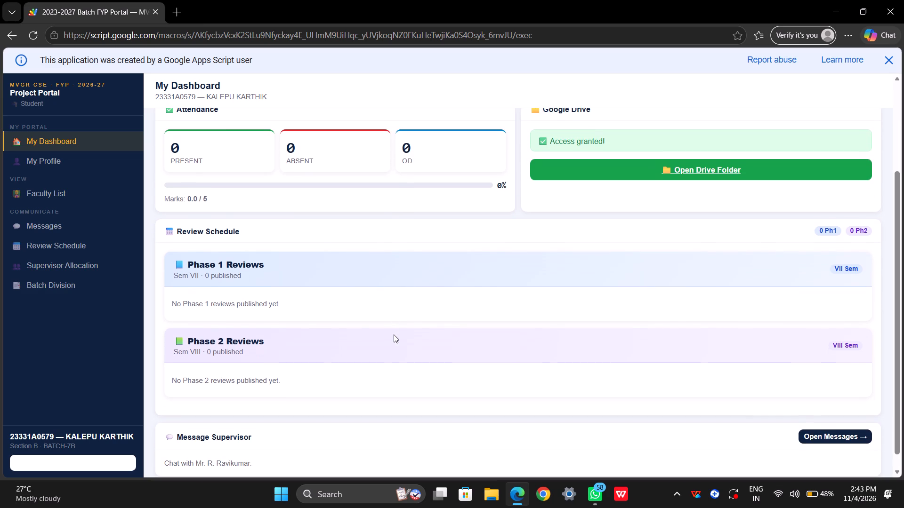
scroll(394, 334, down, 2)
scroll(394, 334, up, 7)
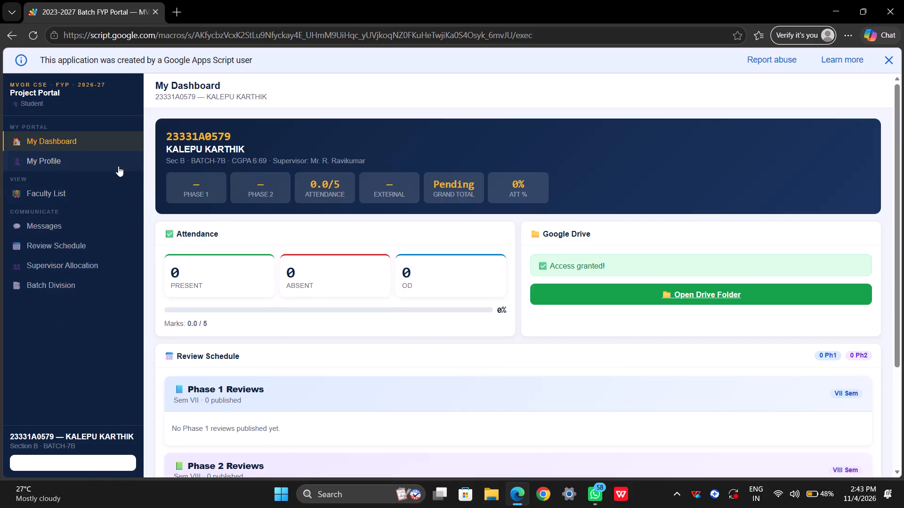
View the student's details on the My Profile page, switching between it and My Dashboard.
click(92, 156)
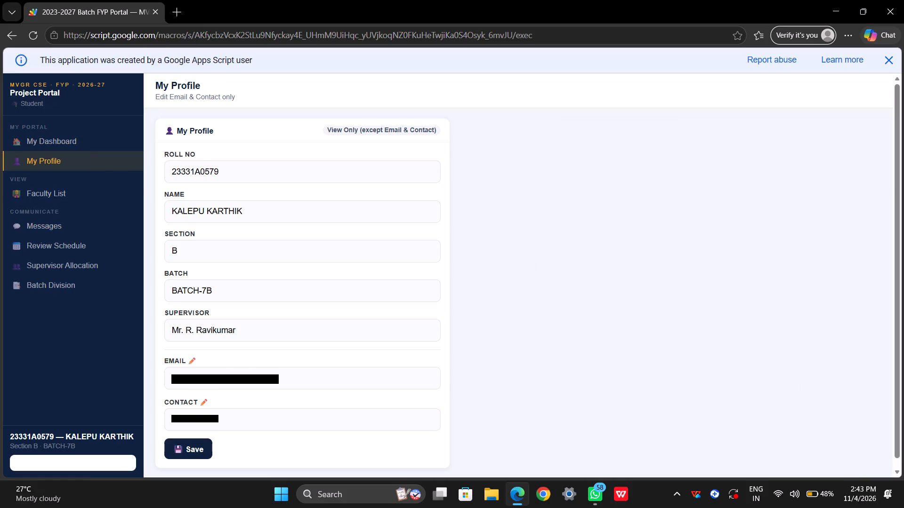
click(102, 138)
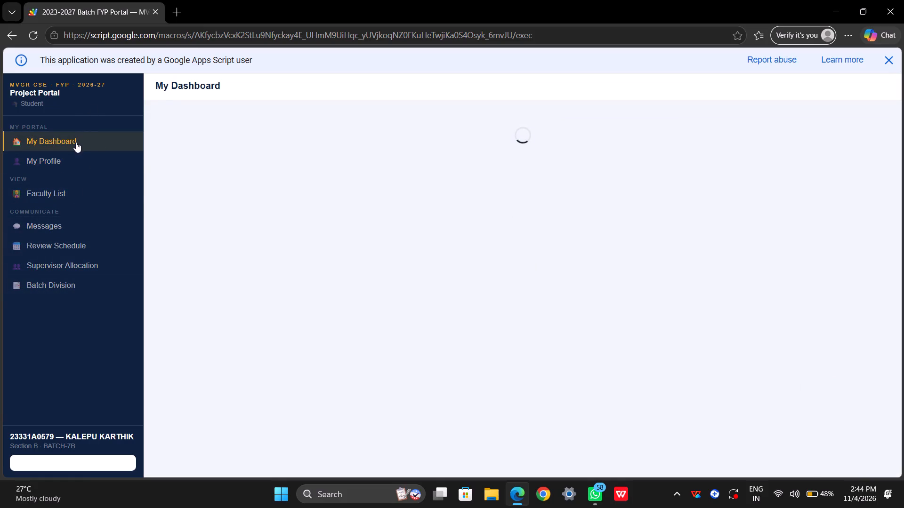
click(72, 156)
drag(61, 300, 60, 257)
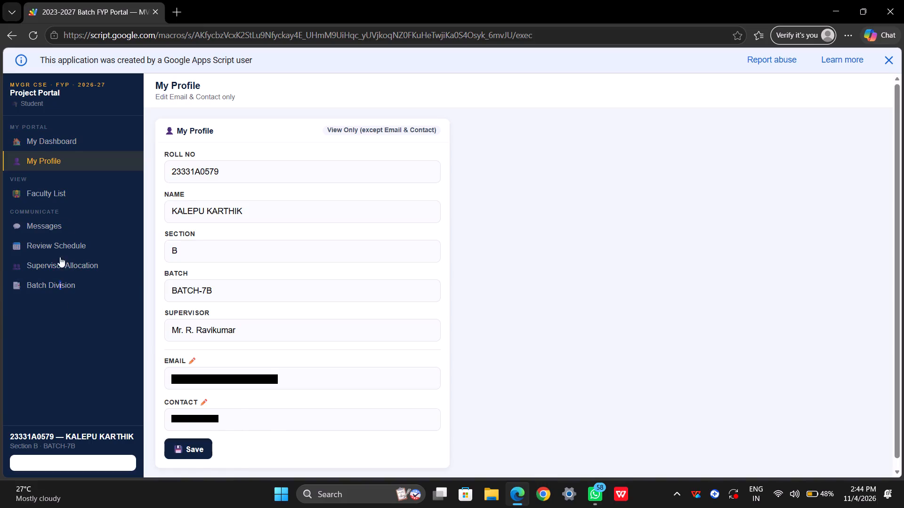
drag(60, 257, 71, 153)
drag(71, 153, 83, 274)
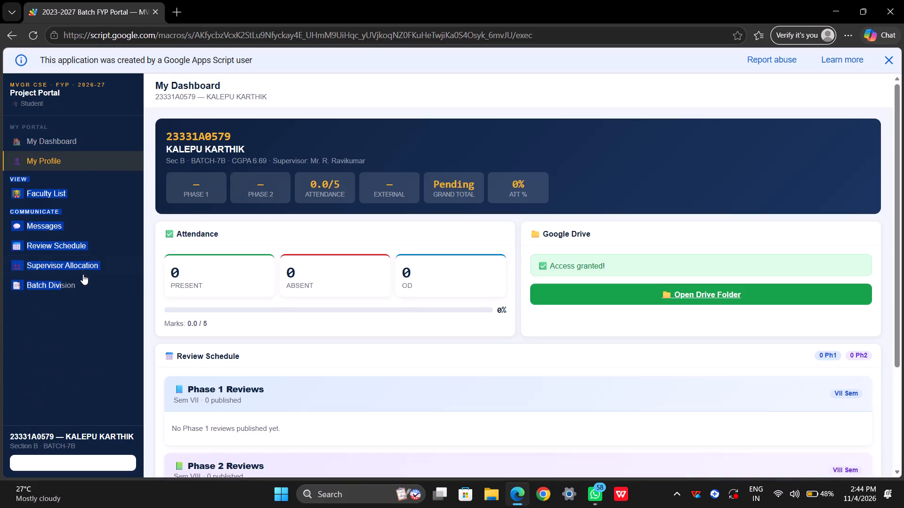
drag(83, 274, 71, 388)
Check the dashboard's review sections and open the batch's Google Drive folder from it.
scroll(71, 388, down, 5)
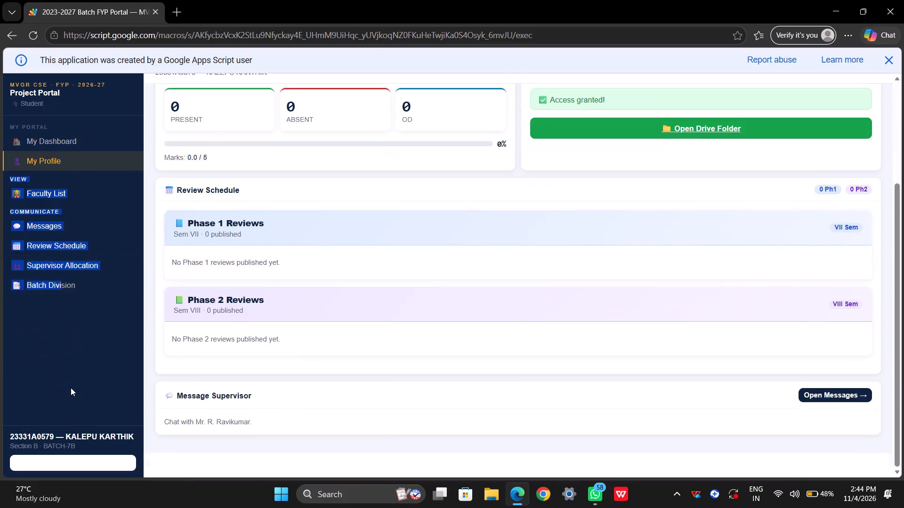
scroll(71, 388, down, 4)
scroll(69, 434, down, 5)
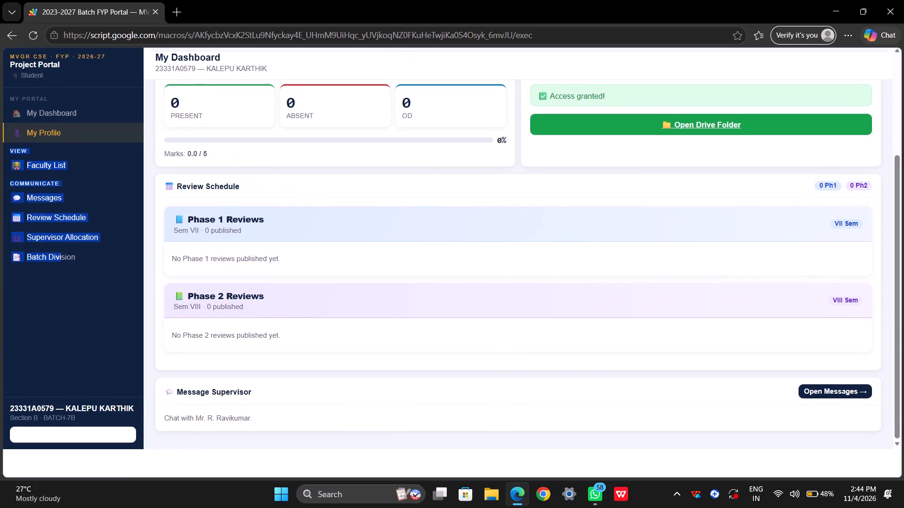
scroll(69, 434, down, 2)
scroll(69, 434, up, 5)
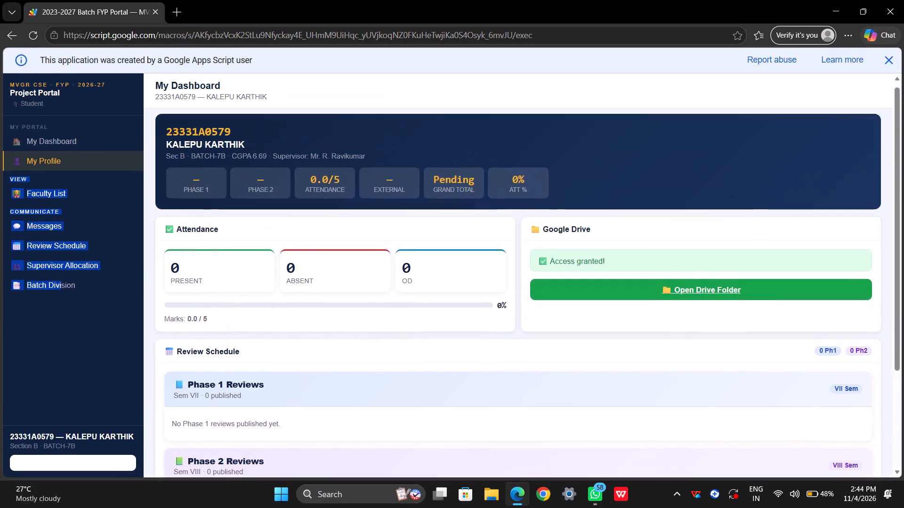
scroll(69, 434, up, 1)
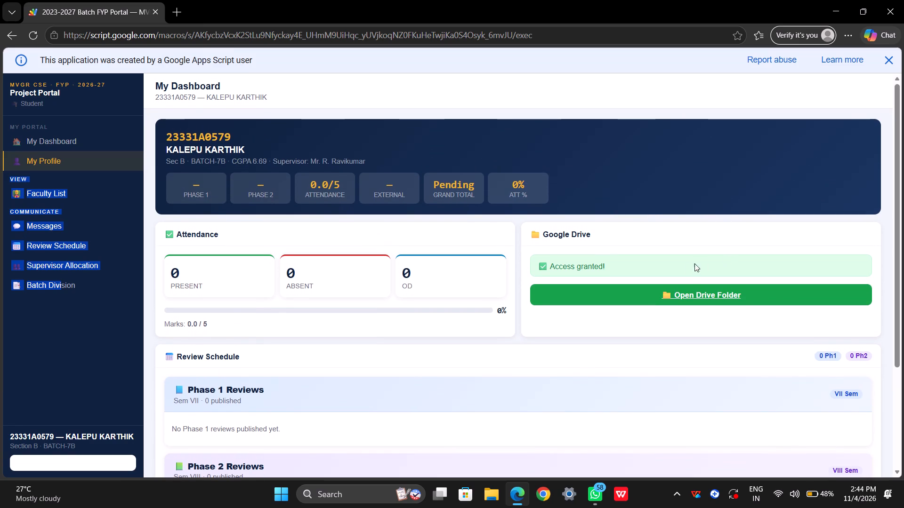
click(679, 294)
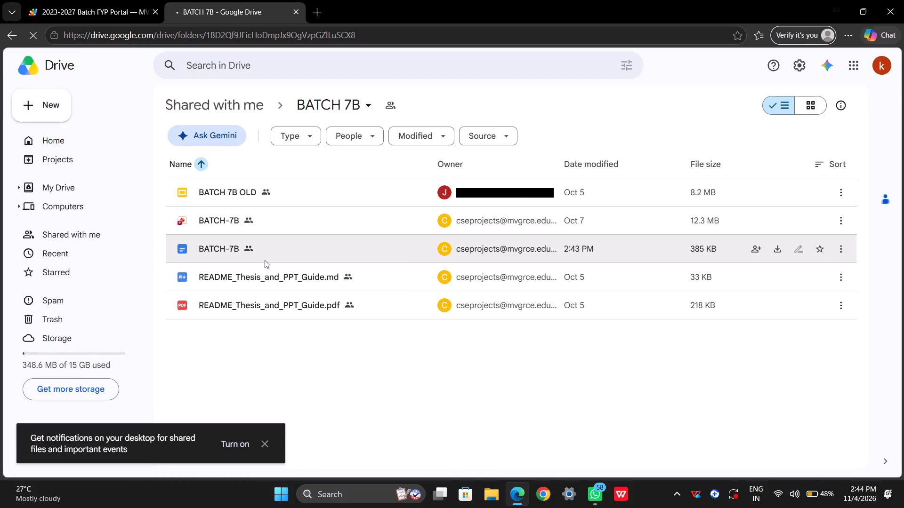
Open README_Thesis_and_PPT_Guide.md from the BATCH 7B folder.
double_click(280, 287)
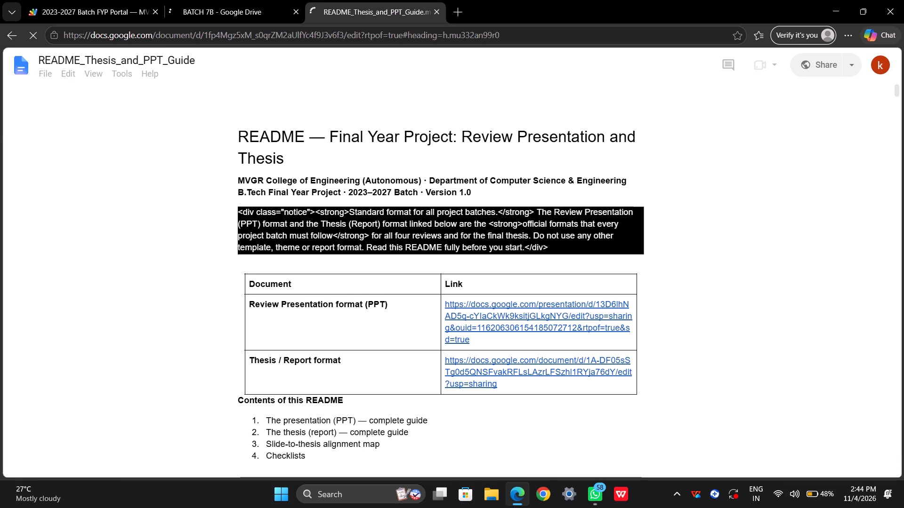
Skim the README's presentation guide, including its slide parts and image rules, and return to the document's start.
scroll(306, 284, down, 9)
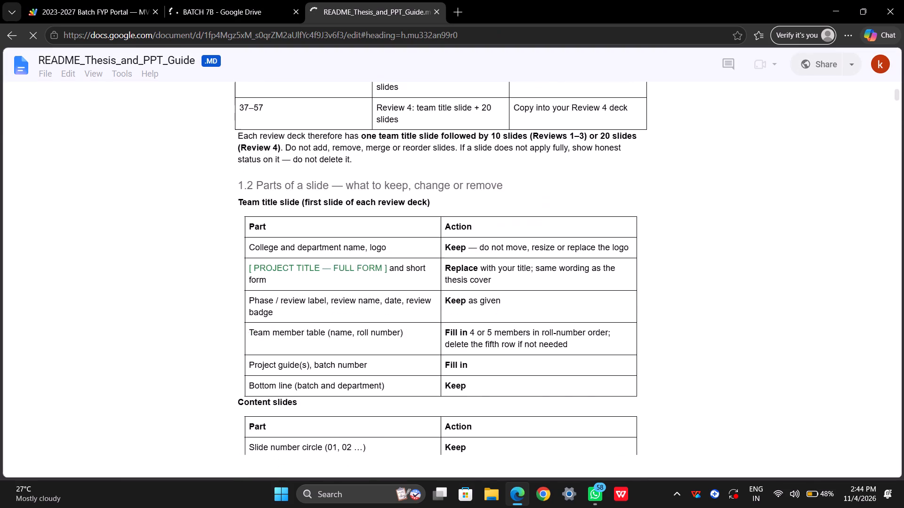
scroll(306, 284, down, 3)
scroll(306, 284, up, 9)
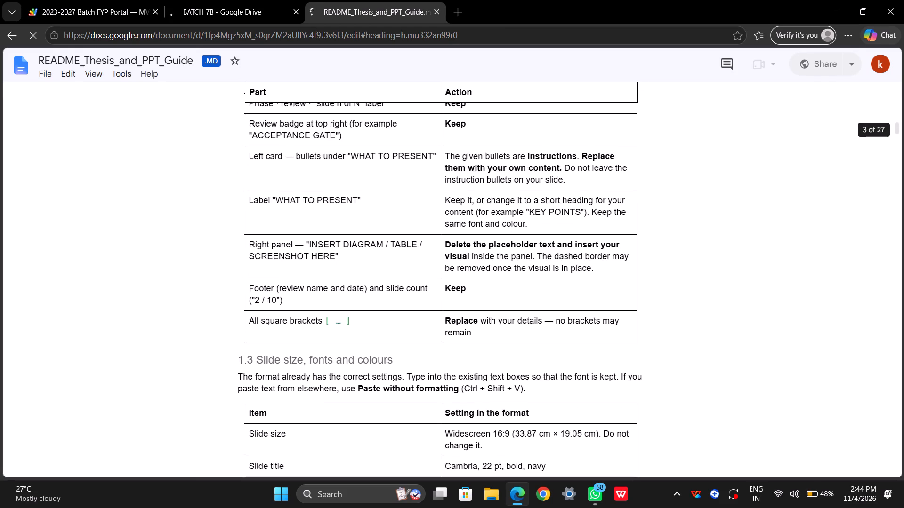
scroll(306, 284, down, 13)
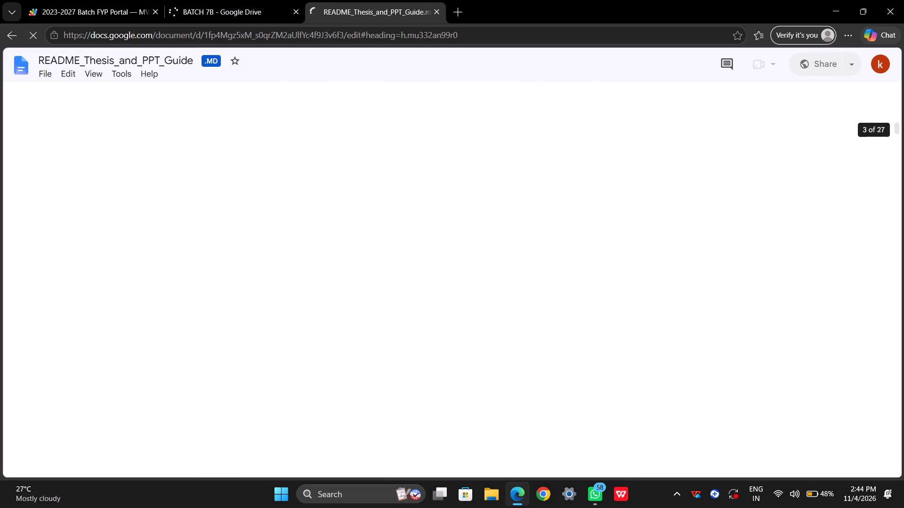
scroll(306, 284, up, 10)
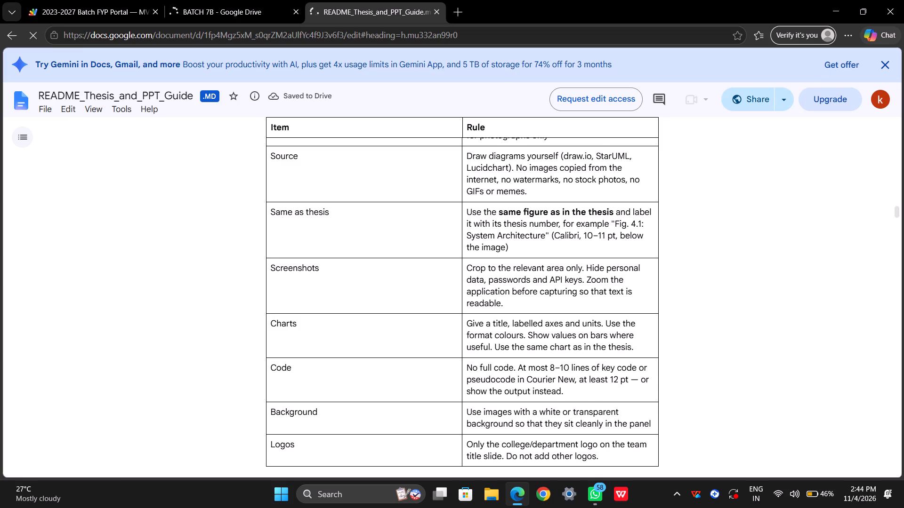
scroll(362, 257, up, 15)
scroll(362, 257, up, 6)
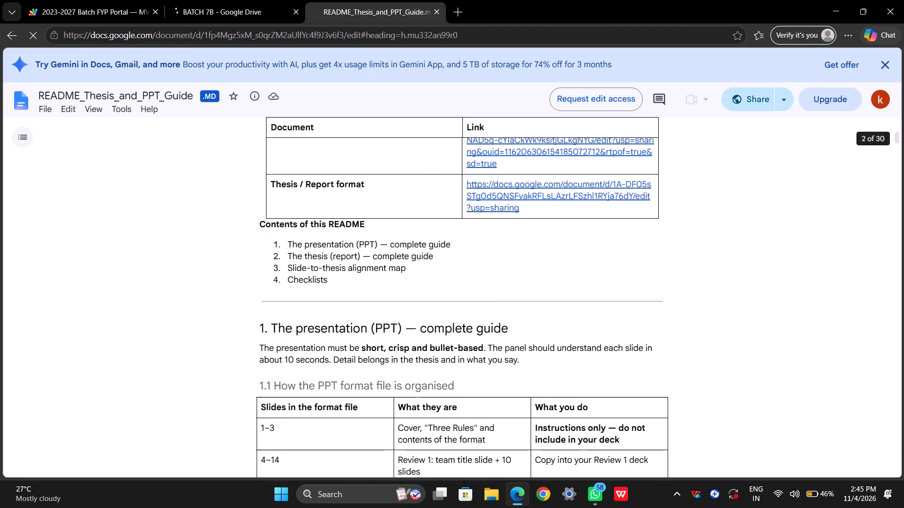
scroll(362, 257, up, 2)
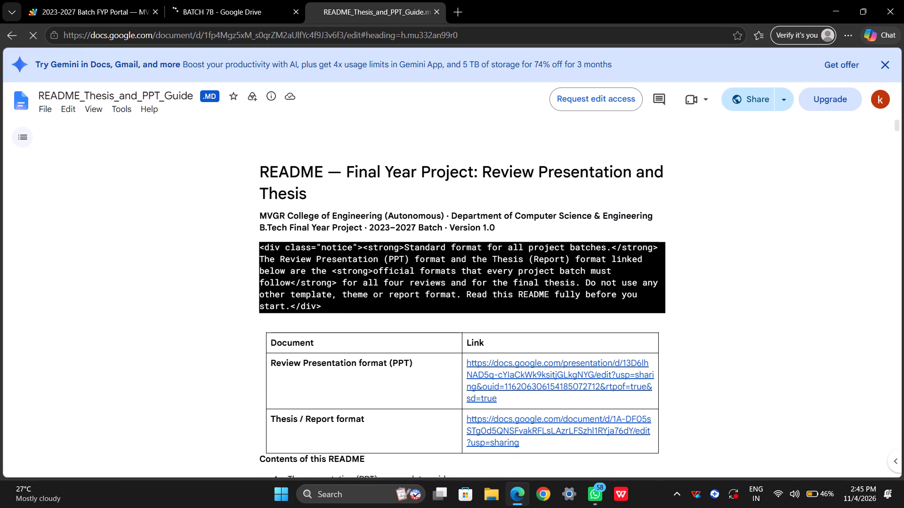
Read through the README's presentation and thesis guides, covering fonts, thesis order, figures, tables and writing style, up to the slide-to-thesis alignment map.
scroll(362, 257, down, 11)
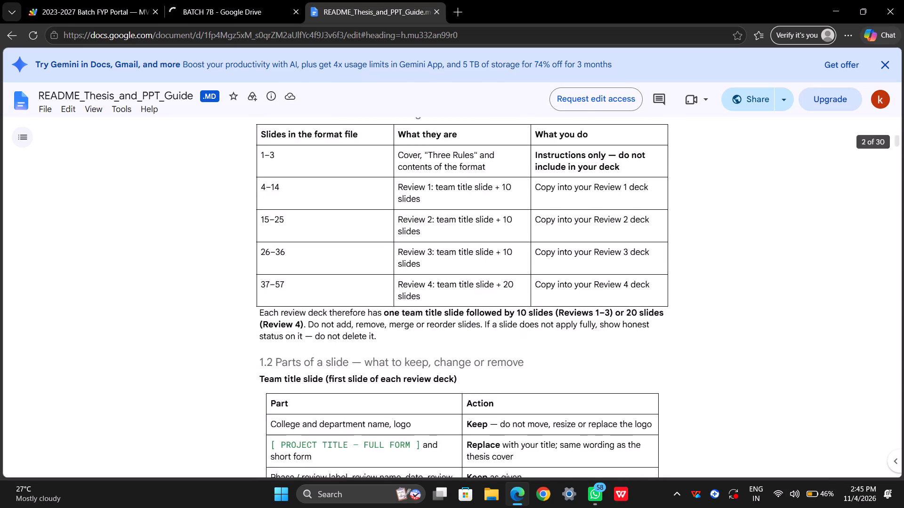
scroll(362, 257, down, 13)
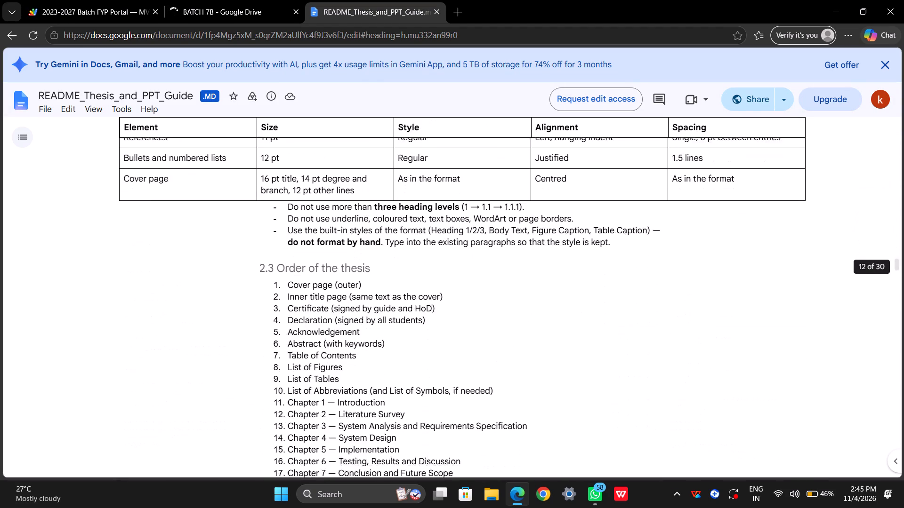
scroll(362, 257, up, 17)
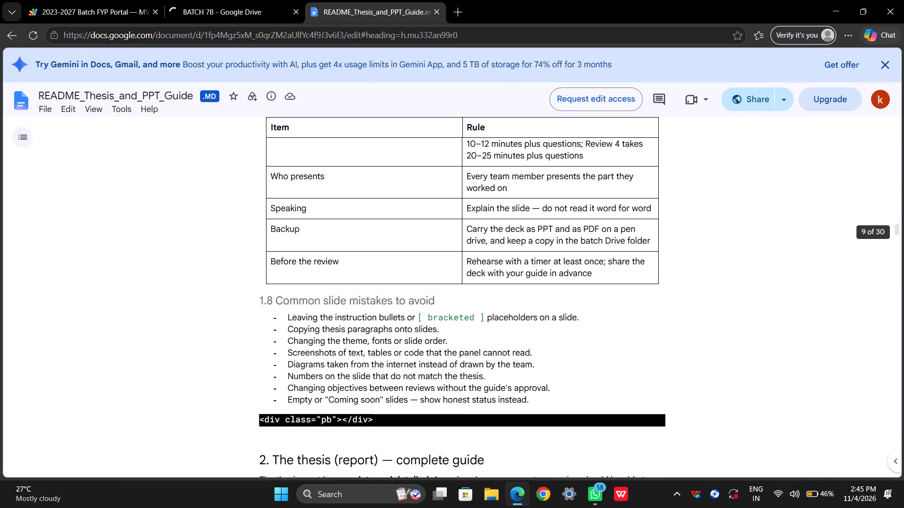
scroll(362, 257, up, 5)
scroll(362, 257, down, 10)
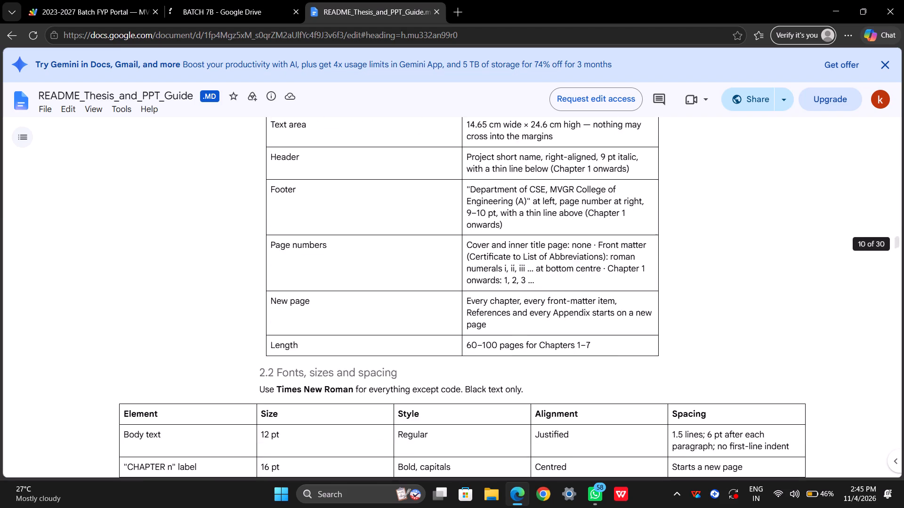
scroll(362, 257, down, 16)
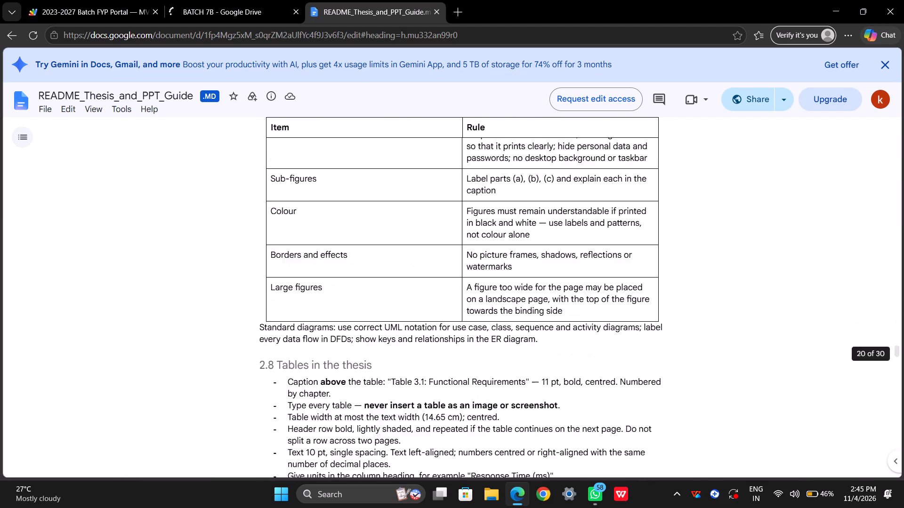
scroll(362, 257, down, 10)
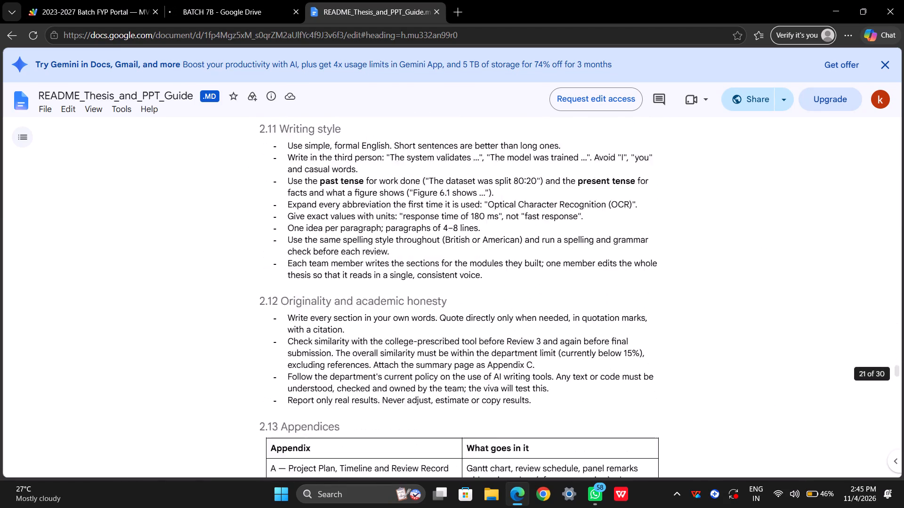
scroll(362, 257, down, 1)
Examine the README's printing, appendices, originality and writing style sections, going back to the document's start.
scroll(362, 257, up, 1)
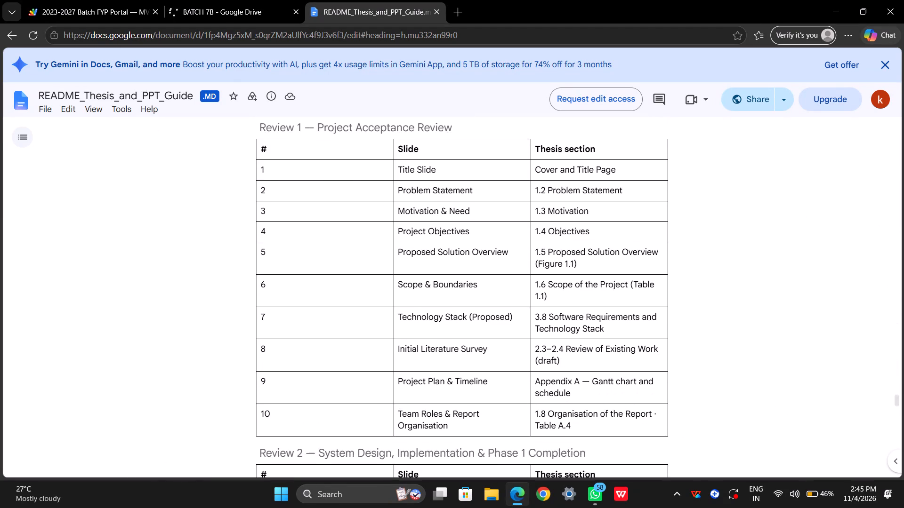
scroll(362, 257, up, 1)
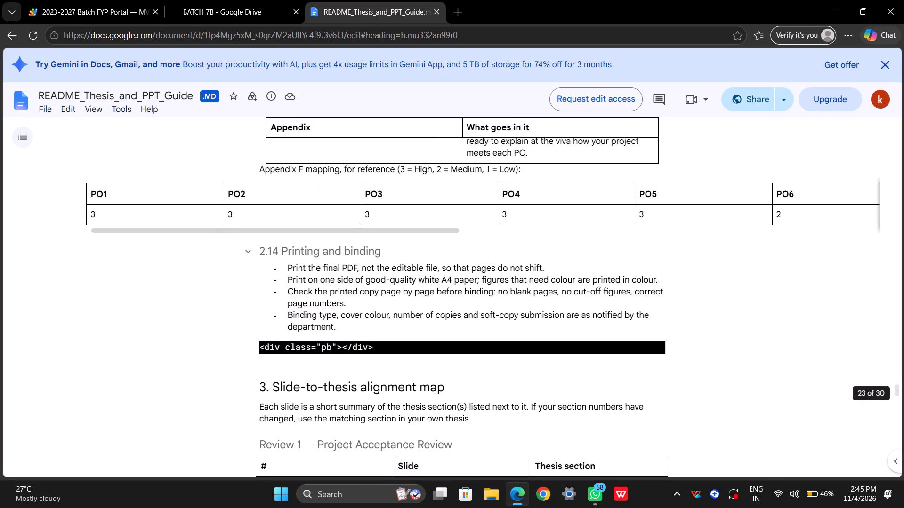
scroll(362, 257, up, 1)
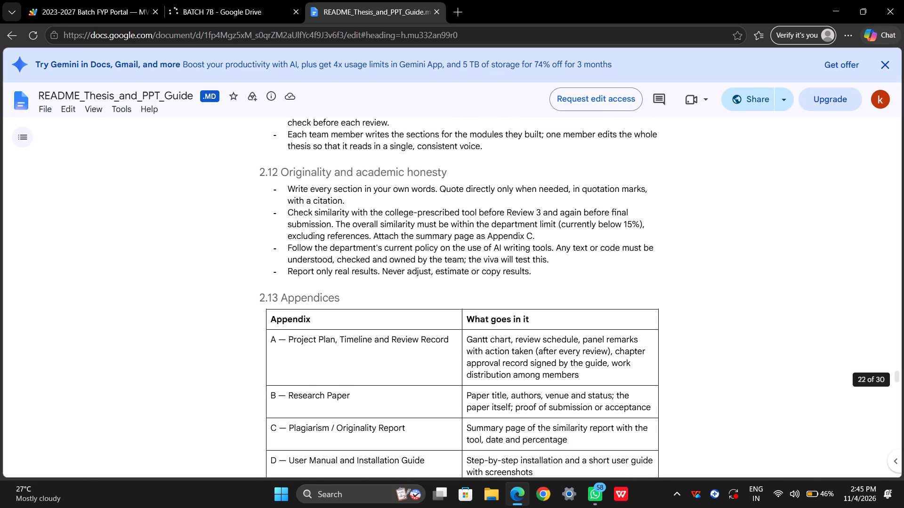
scroll(362, 257, up, 2)
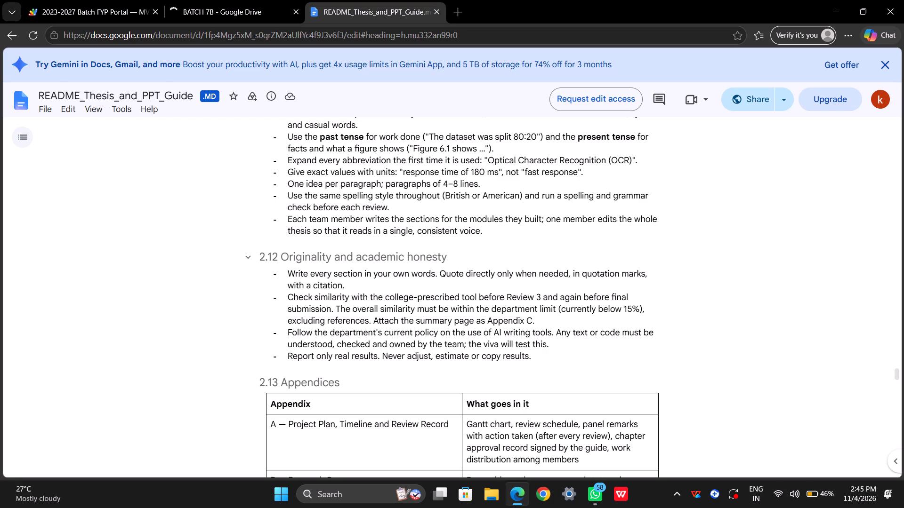
scroll(398, 220, up, 2)
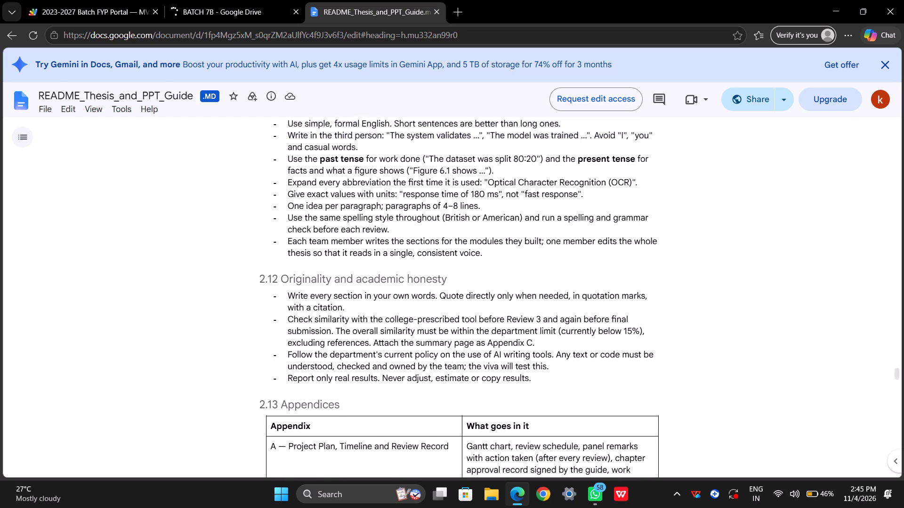
scroll(398, 220, up, 19)
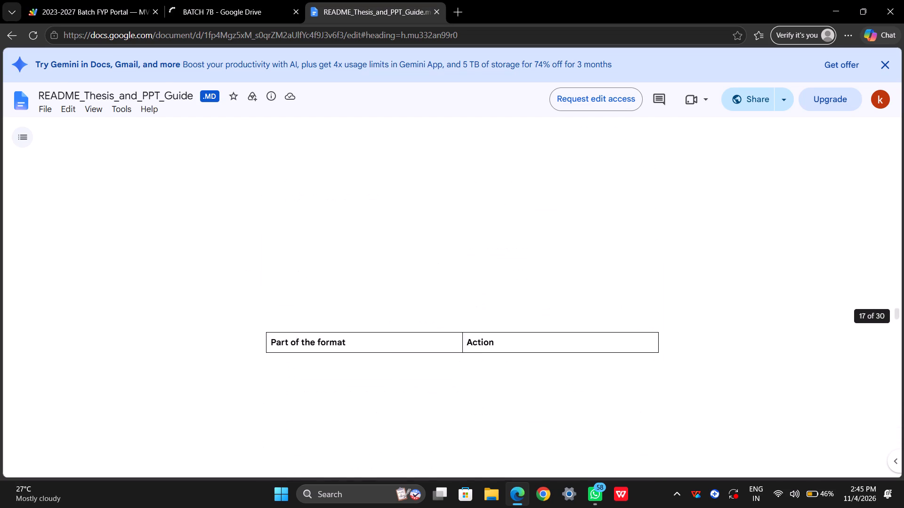
scroll(398, 220, up, 10)
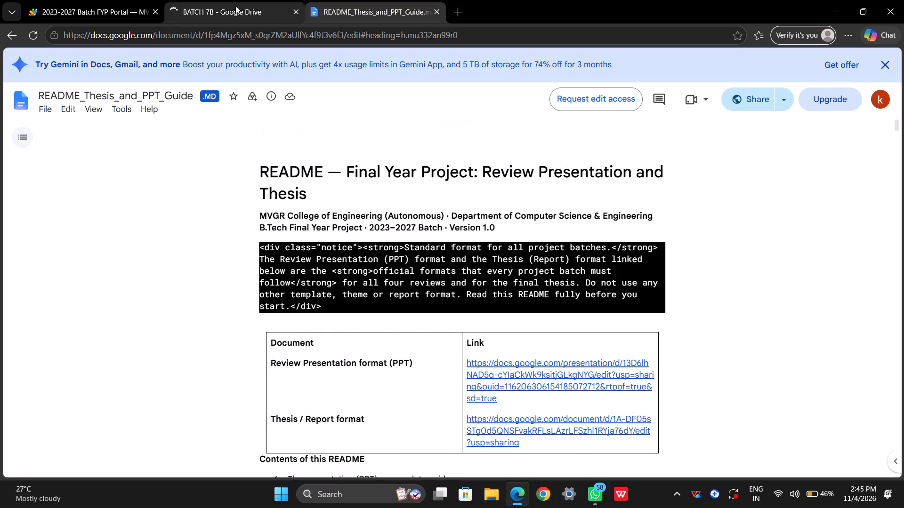
Return to the BATCH 7B Drive folder and open the BATCH-7B Google Docs report document.
click(236, 9)
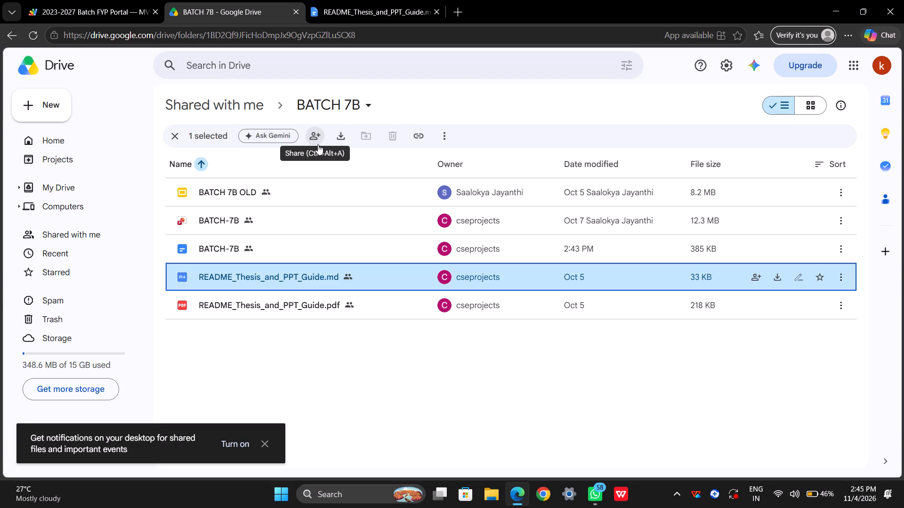
double_click(217, 248)
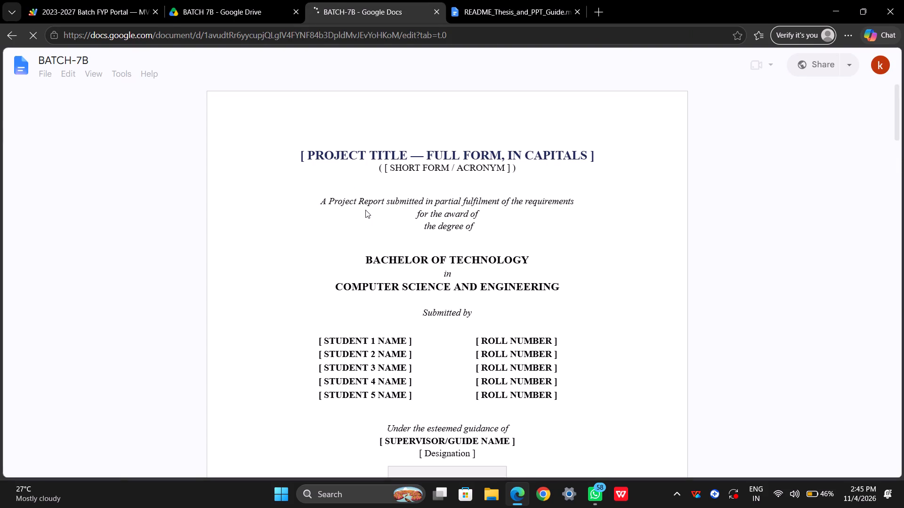
Skim the BATCH-7B report from its title page through the certificate, declaration and contents lists to section 2.6 Research Gap.
scroll(404, 248, down, 7)
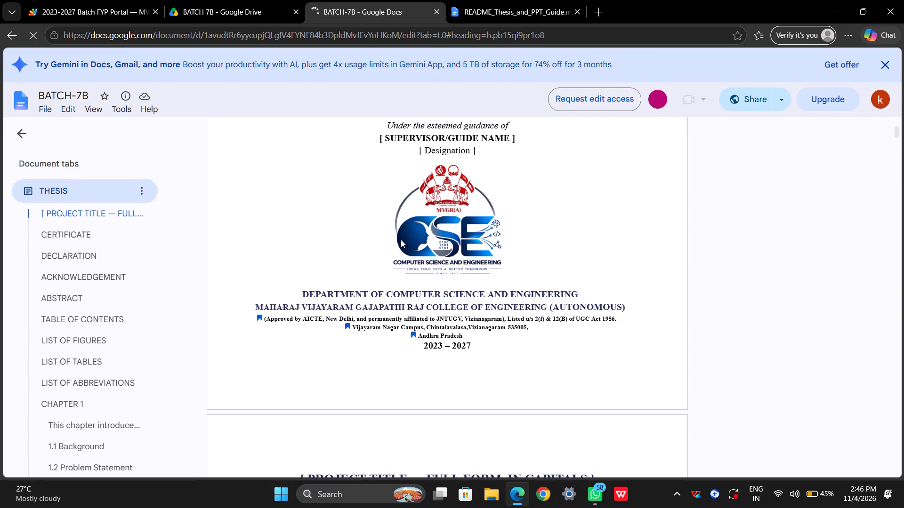
scroll(334, 205, down, 15)
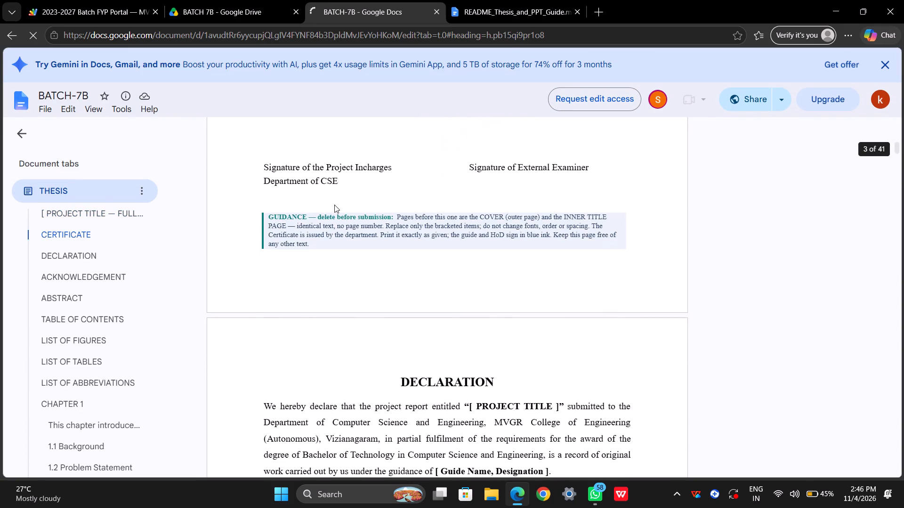
scroll(334, 205, down, 9)
scroll(334, 205, up, 3)
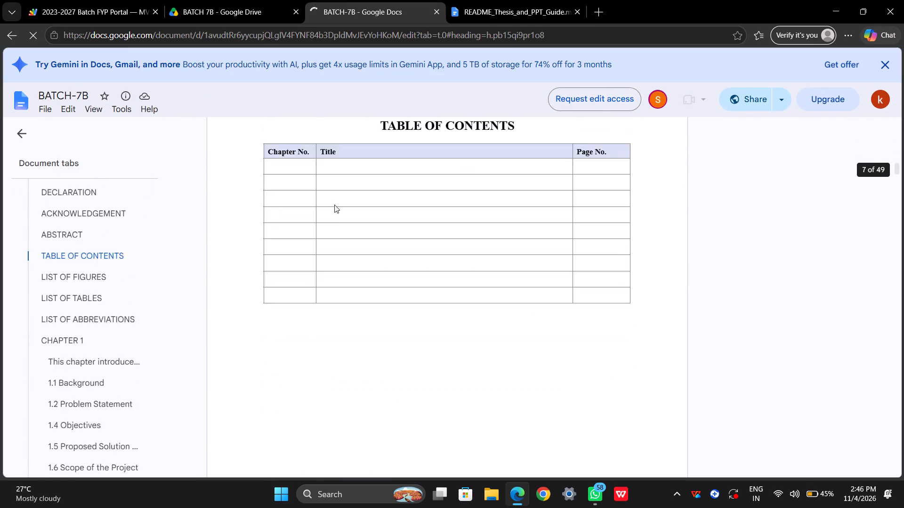
scroll(334, 205, down, 9)
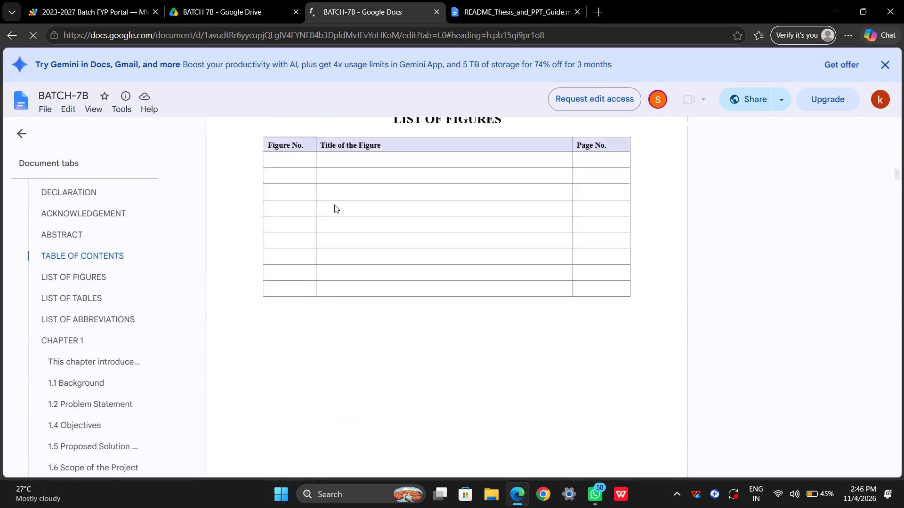
scroll(334, 205, down, 2)
scroll(334, 205, down, 20)
scroll(334, 205, down, 5)
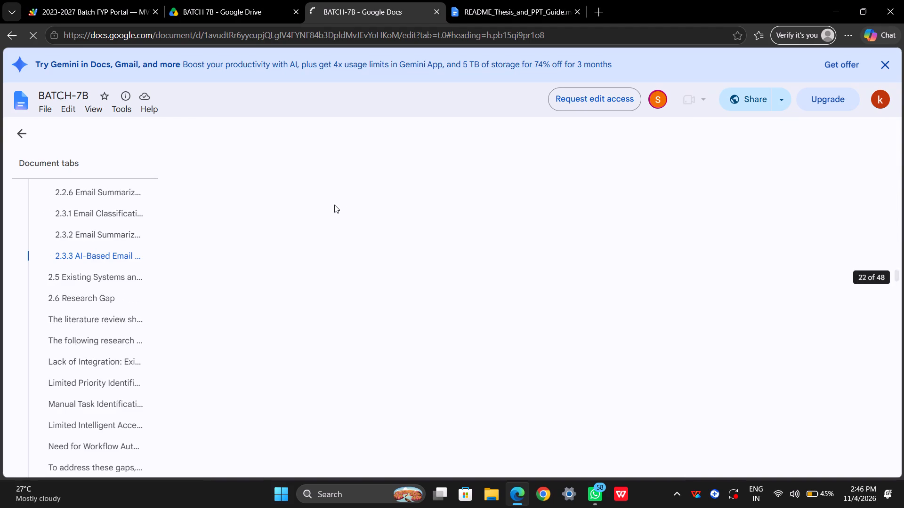
scroll(334, 205, down, 1)
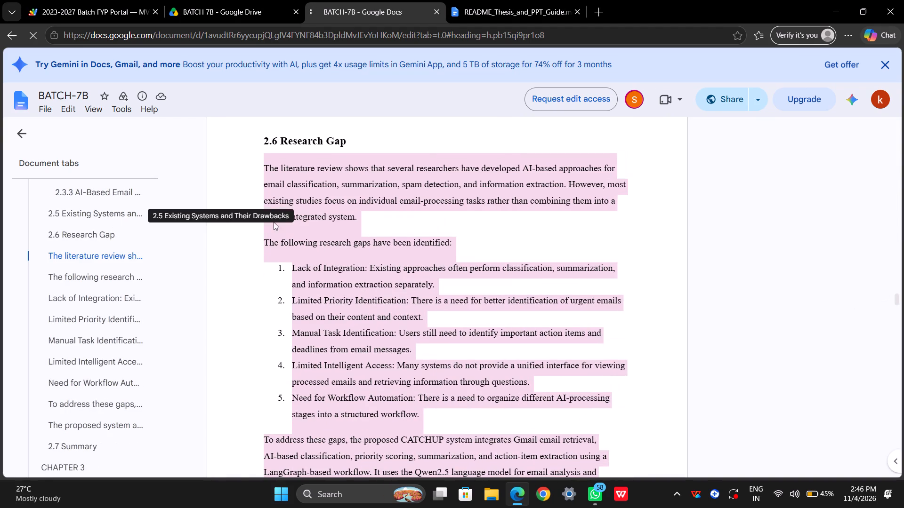
Look through the report from section 2.6 to the end of Chapter 3, System Analysis and Requirements Specification.
scroll(325, 228, down, 9)
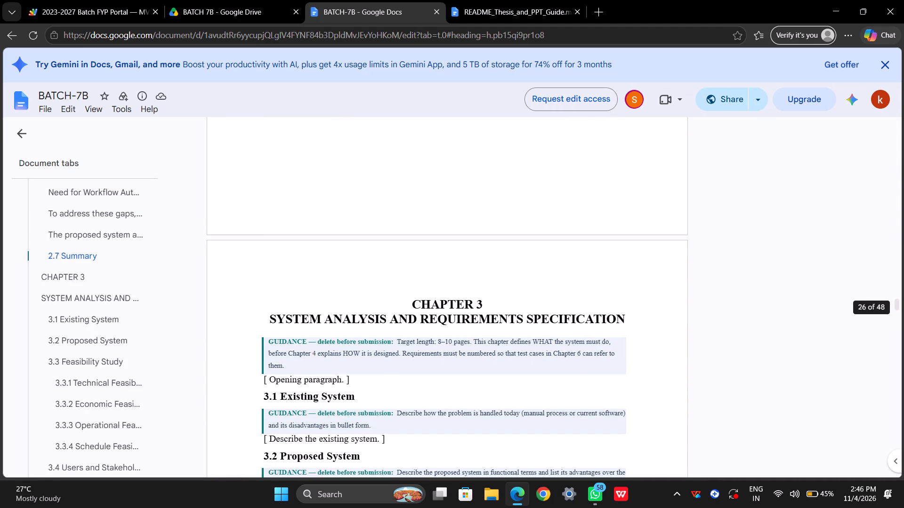
scroll(325, 228, down, 9)
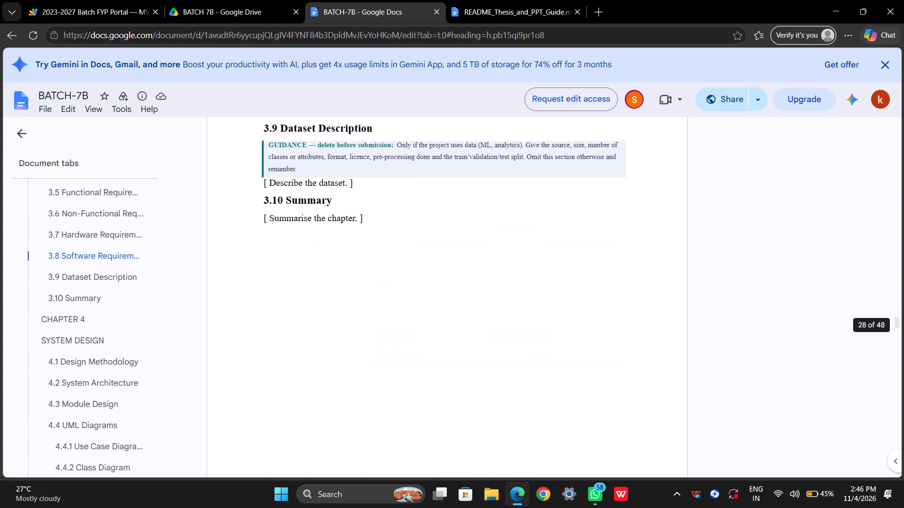
scroll(325, 228, down, 1)
scroll(325, 228, up, 15)
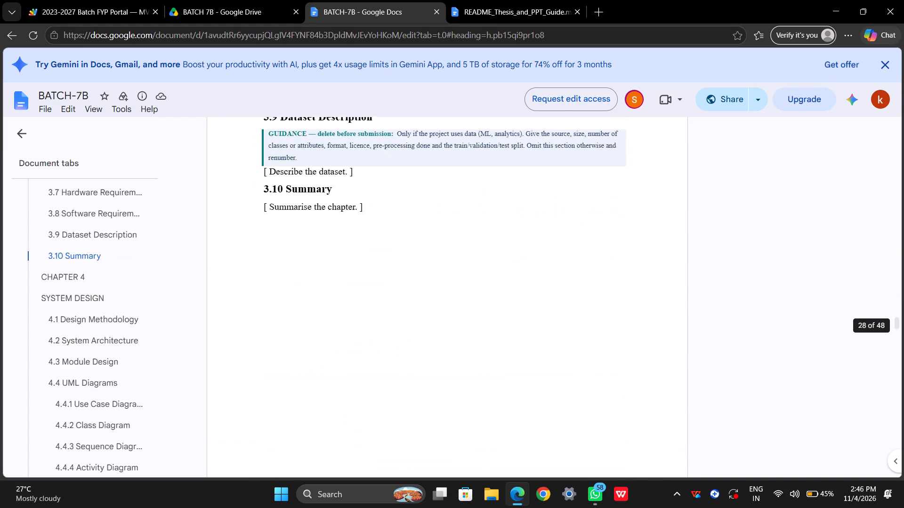
Review Chapter 3's requirements tables, feasibility study and section guidance back to the chapter heading, checking the end of Chapter 2 as well.
scroll(325, 228, up, 3)
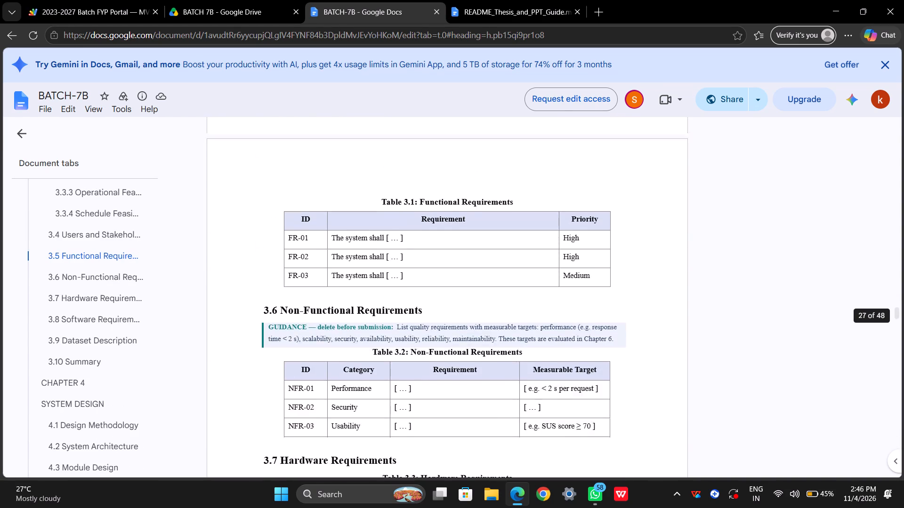
scroll(325, 228, up, 4)
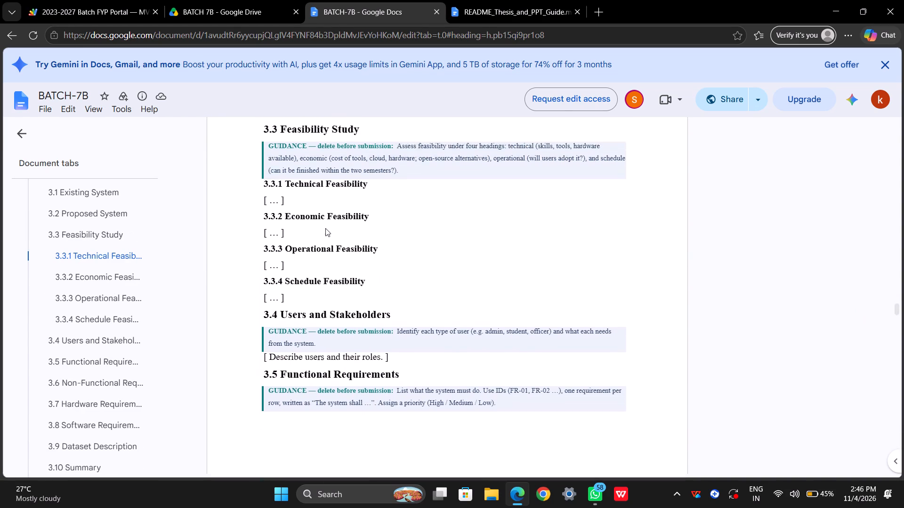
scroll(325, 228, up, 7)
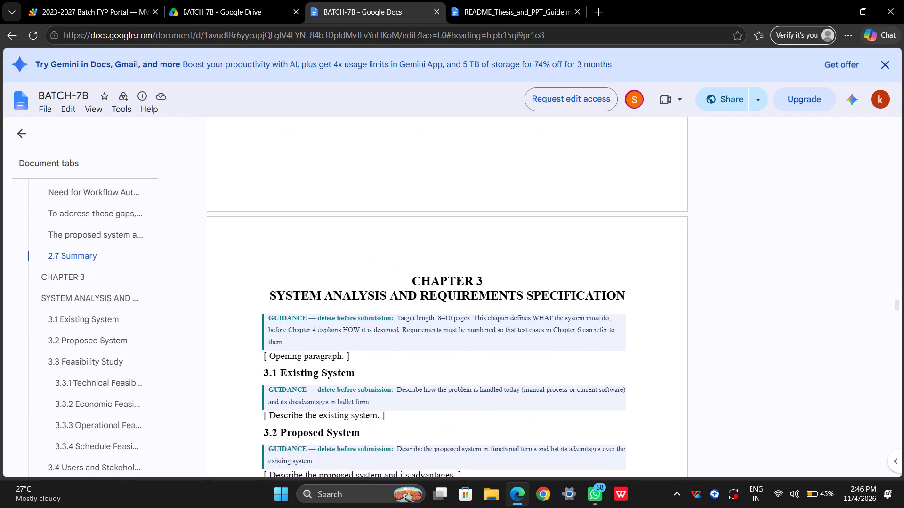
scroll(325, 228, up, 1)
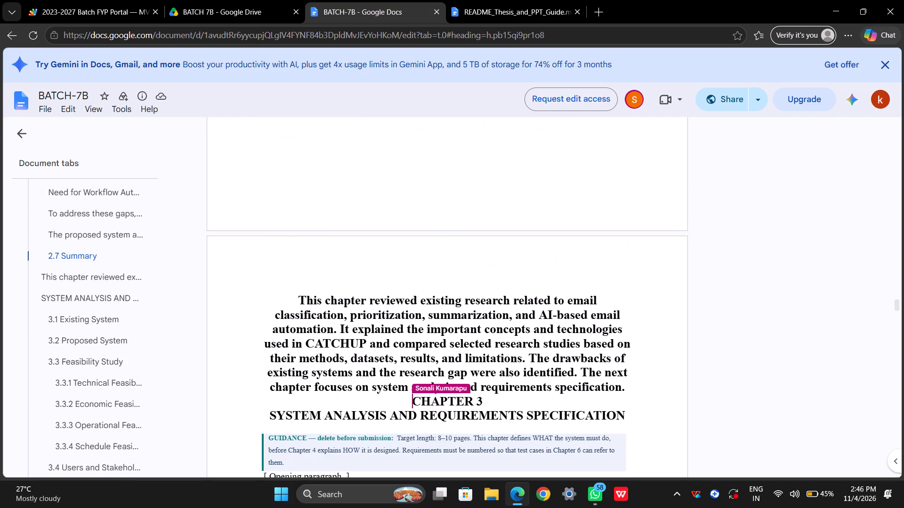
scroll(325, 228, down, 2)
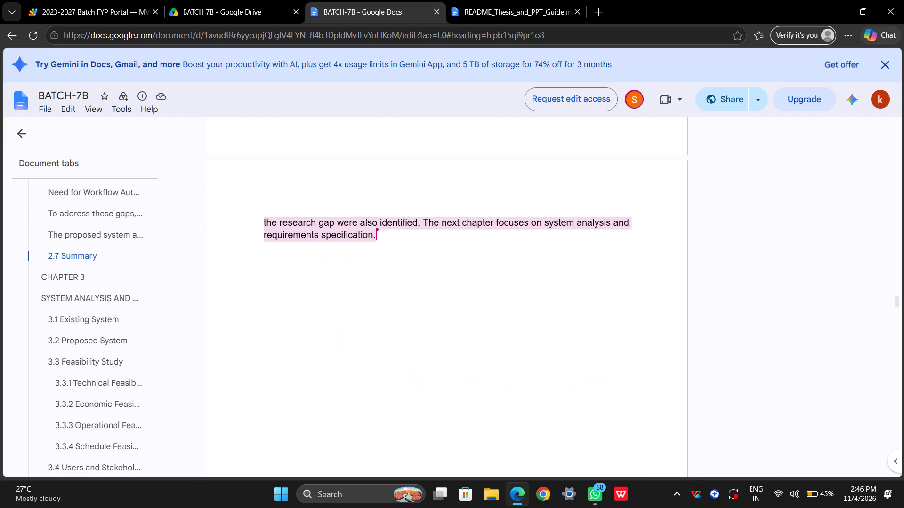
scroll(325, 228, down, 8)
scroll(325, 228, up, 4)
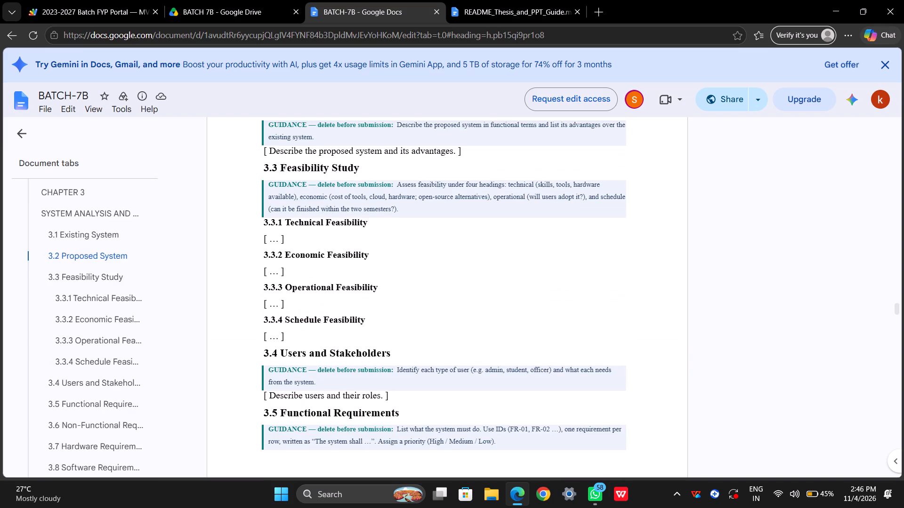
scroll(325, 228, up, 3)
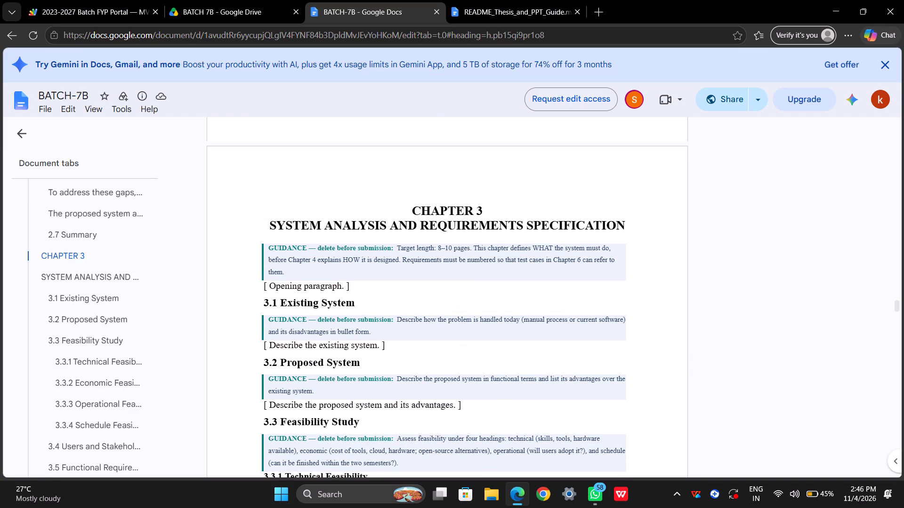
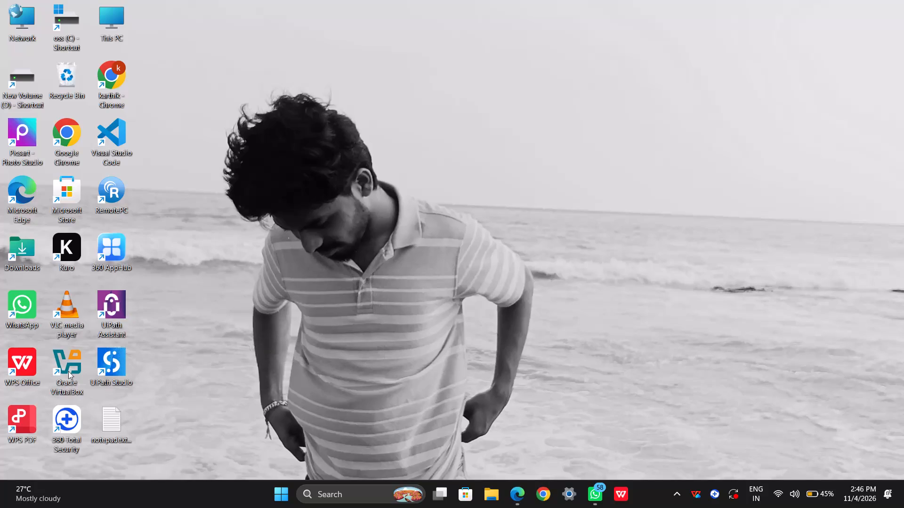
Launch the Kuro application from the desktop.
double_click(62, 252)
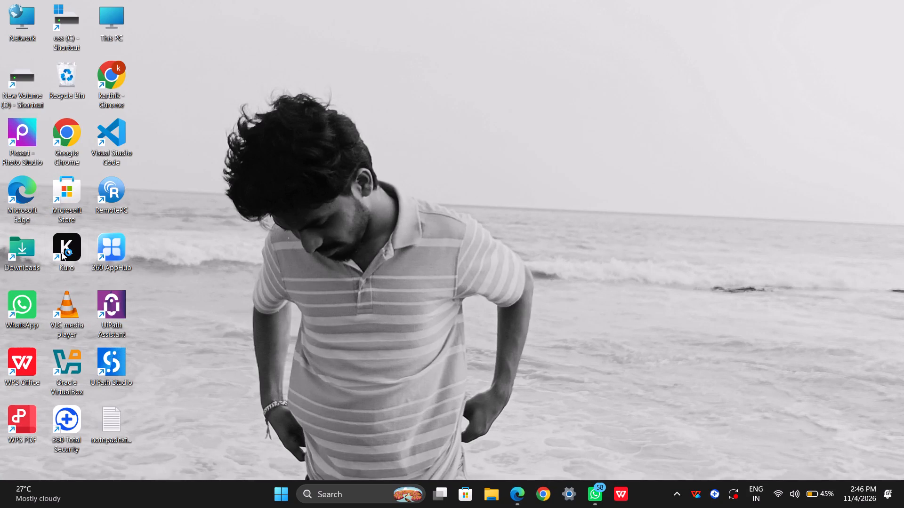
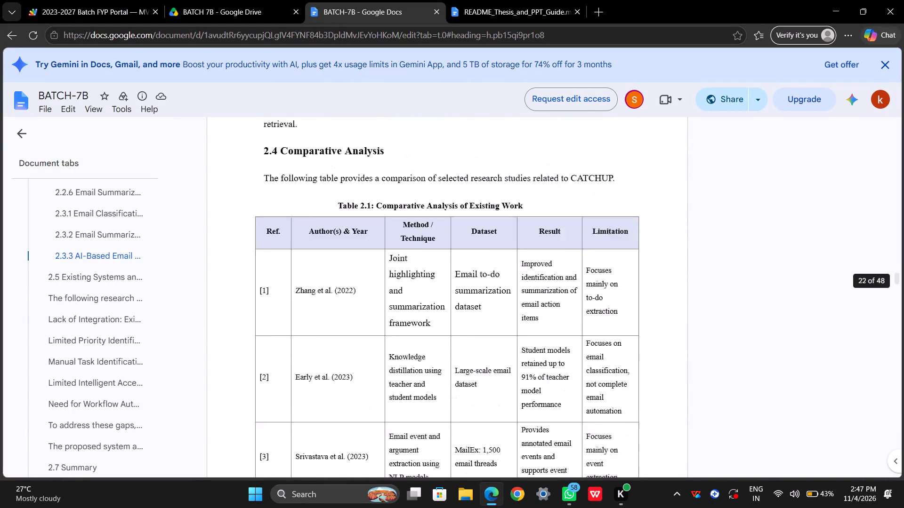
Look back through the BATCH-7B report from section 2.4 to 1.8 Organisation of the Report and Chapter 2's opening.
scroll(410, 139, up, 8)
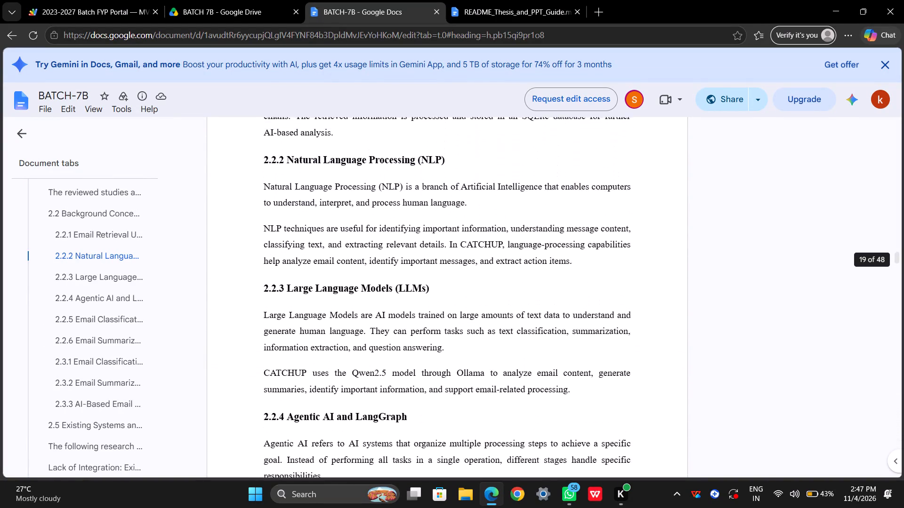
scroll(410, 139, up, 6)
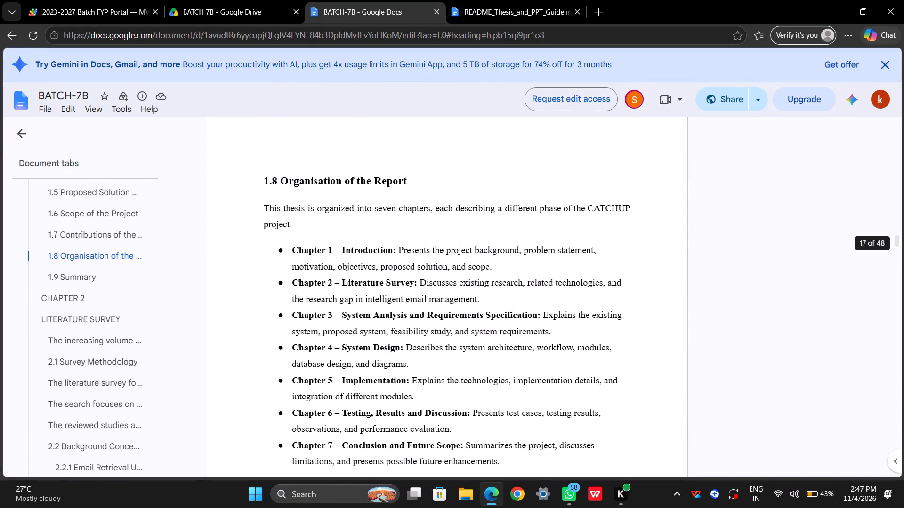
scroll(410, 139, down, 7)
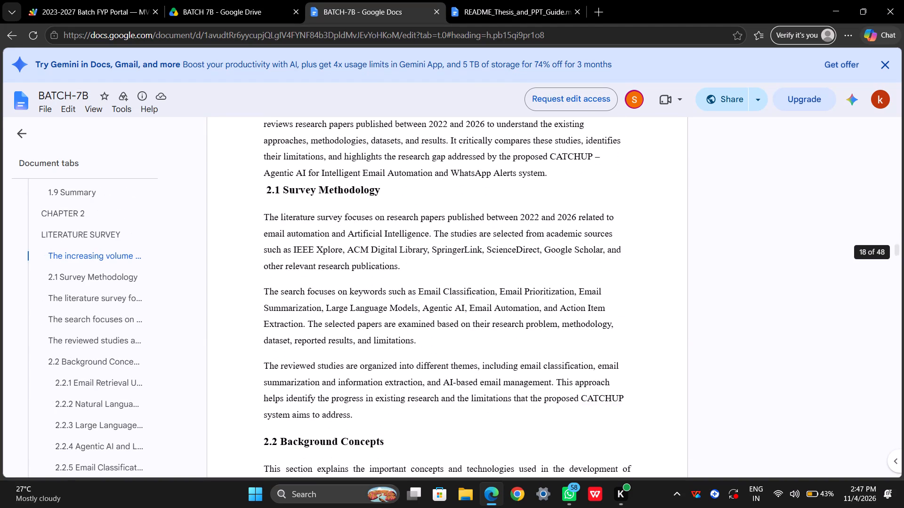
scroll(410, 139, up, 4)
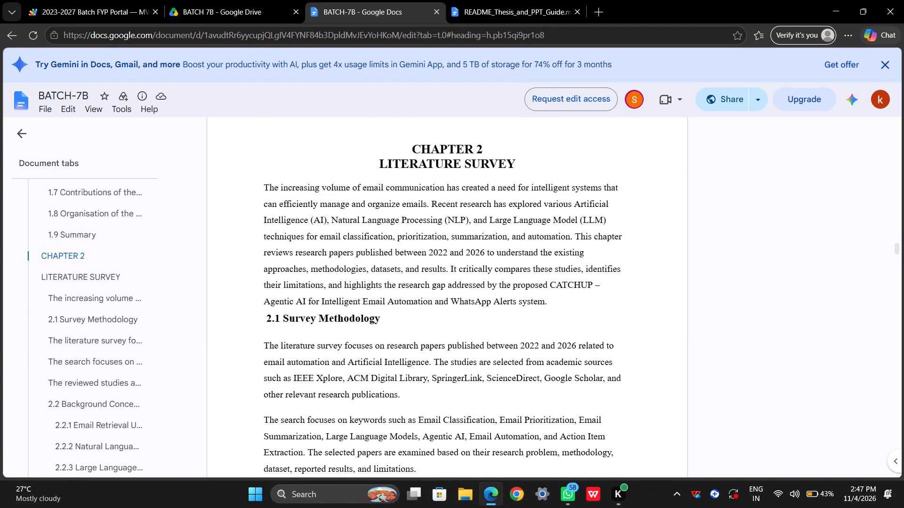
Read the Chapter 3 System Analysis and Requirements Specification guidance and its section placeholders, from the opening paragraph through 3.4.
scroll(410, 139, down, 17)
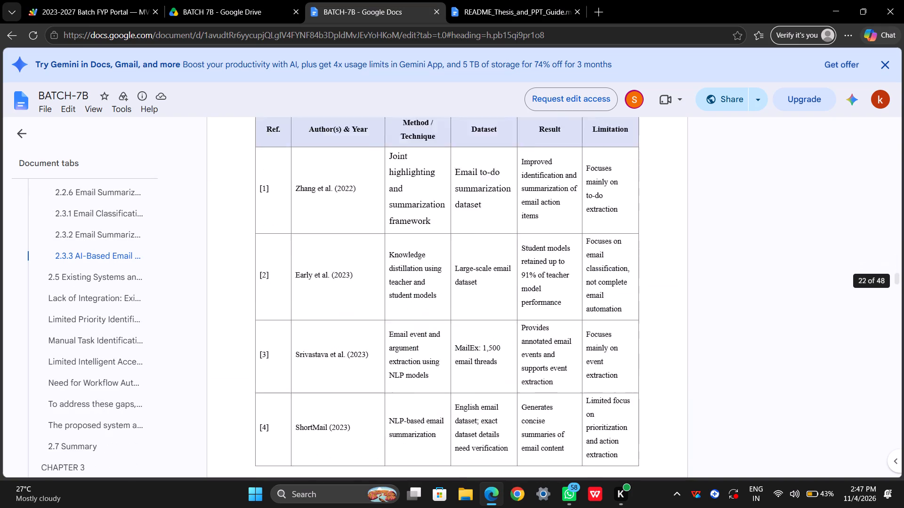
scroll(410, 139, down, 10)
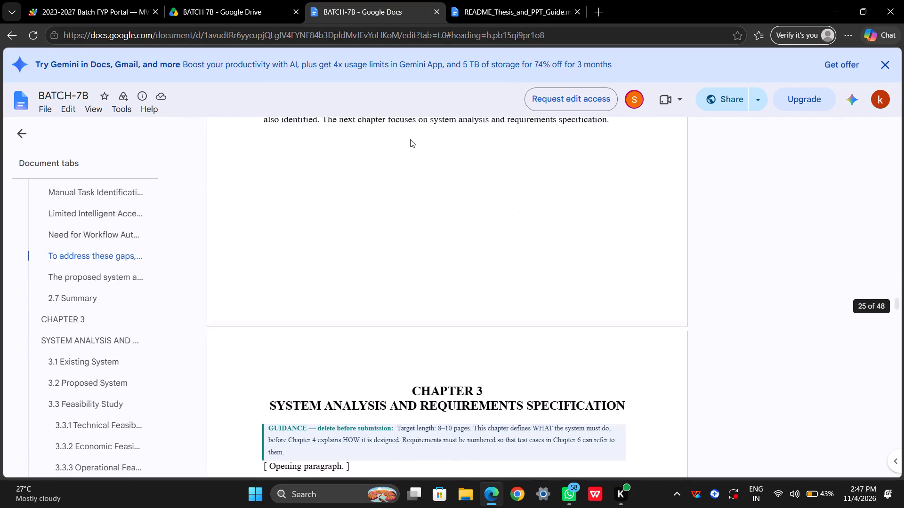
scroll(410, 139, down, 1)
scroll(410, 139, up, 5)
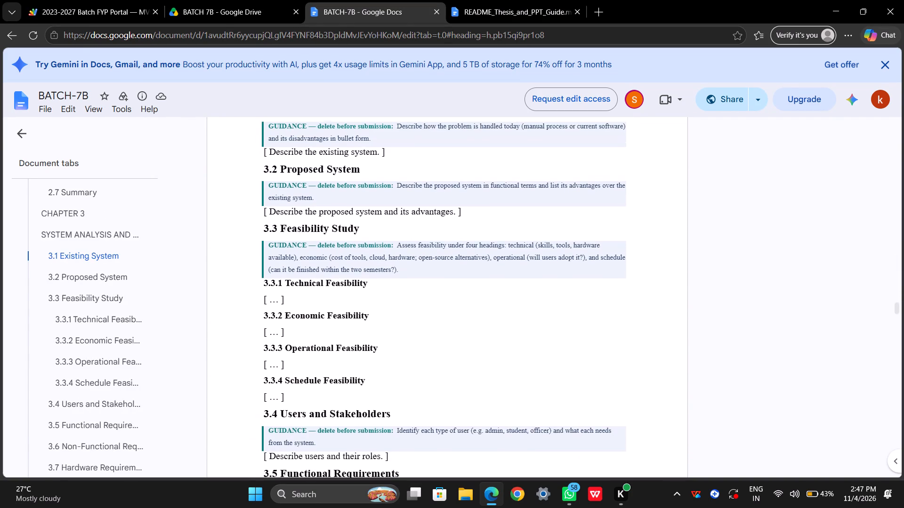
scroll(410, 139, up, 2)
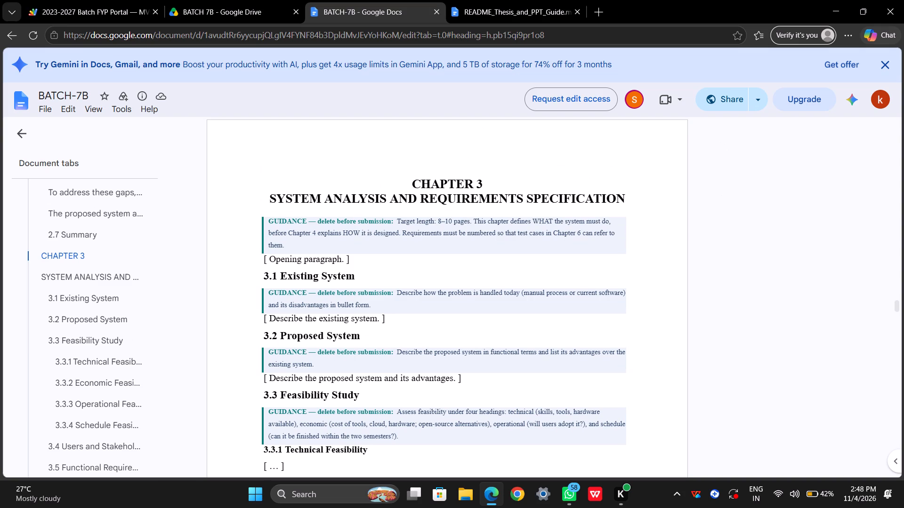
Examine Table 2.1, the comparative analysis of existing work in section 2.4 of the report.
scroll(496, 242, up, 14)
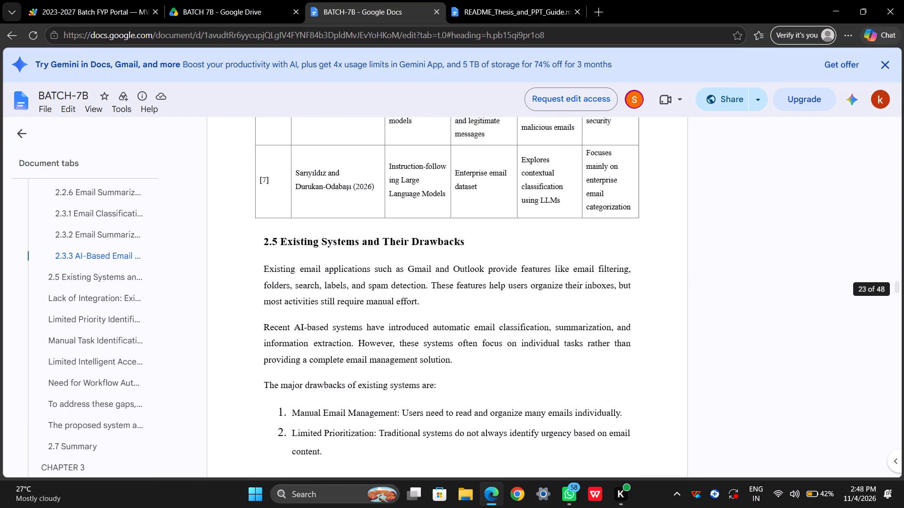
scroll(496, 242, up, 8)
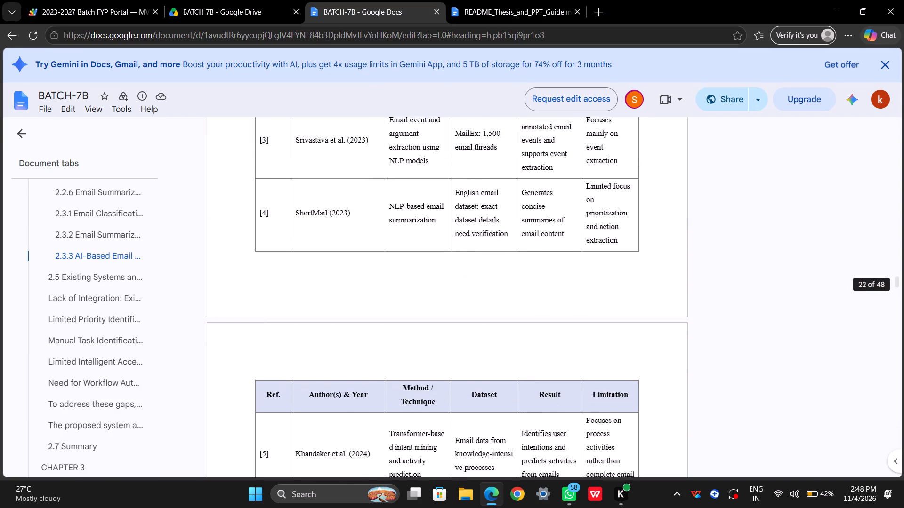
scroll(496, 242, up, 4)
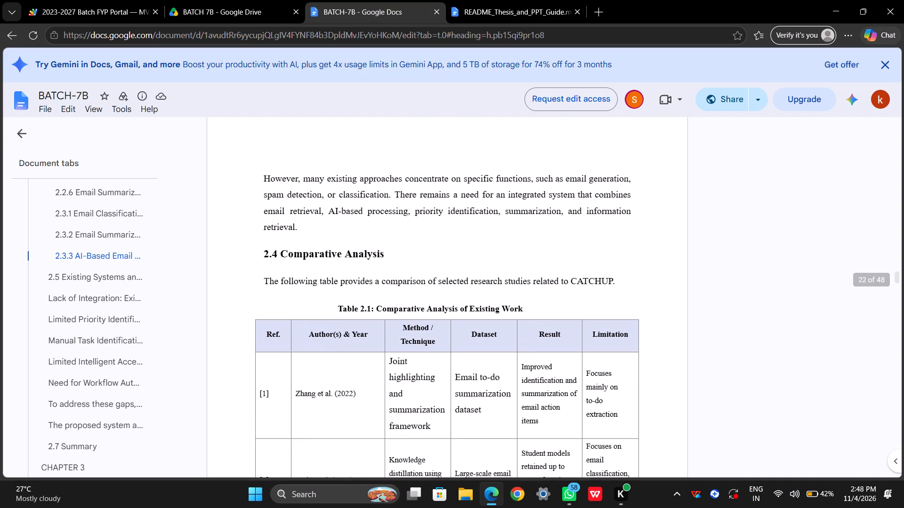
scroll(496, 242, down, 11)
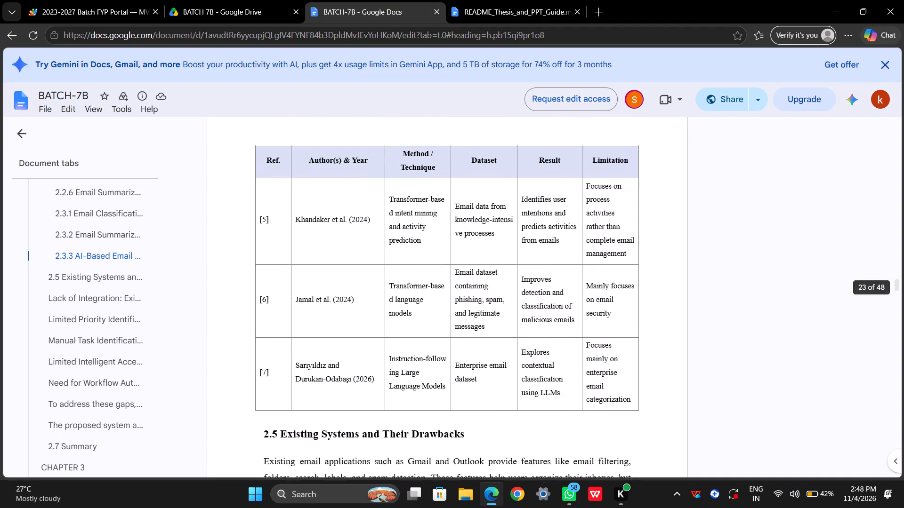
Review sections 2.5 Existing Systems and Their Drawbacks, 2.6 Research Gap and 2.7 Summary, through to the start of Chapter 3.
scroll(496, 242, down, 10)
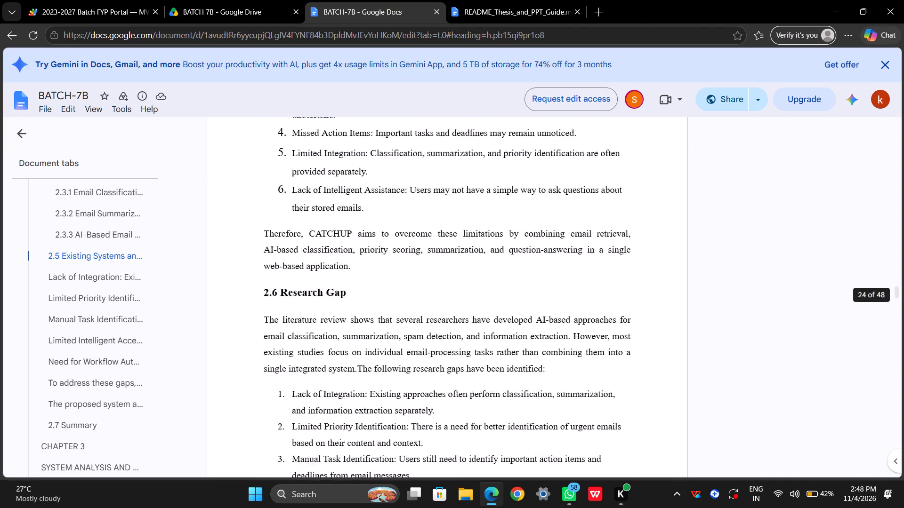
scroll(496, 242, down, 1)
scroll(496, 242, up, 3)
scroll(496, 242, down, 3)
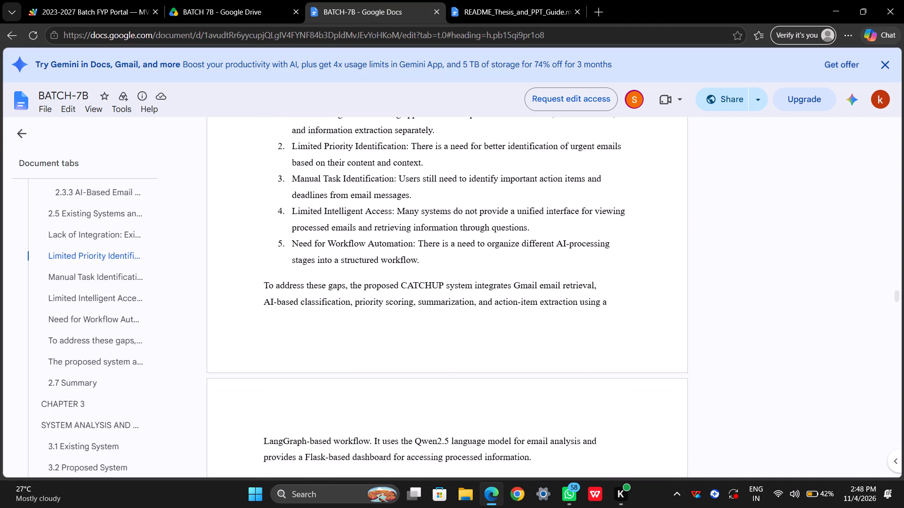
scroll(496, 242, down, 4)
scroll(496, 242, up, 3)
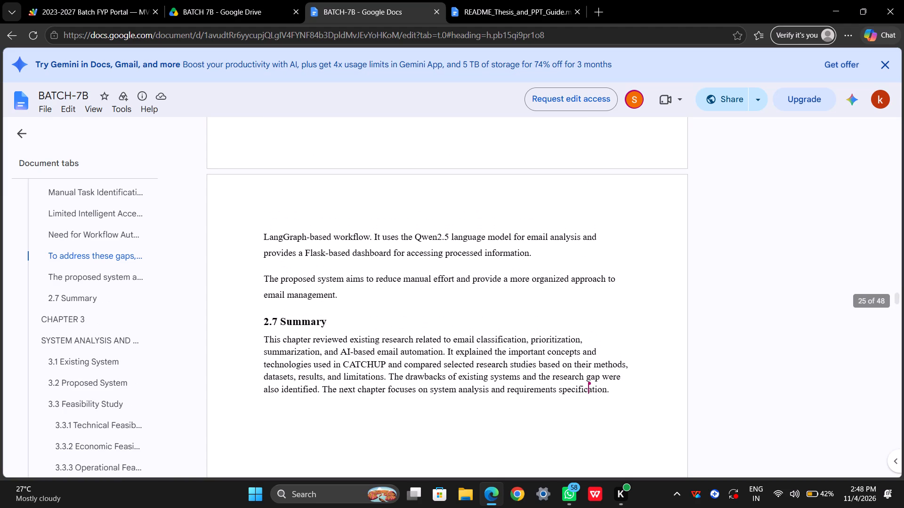
scroll(436, 182, down, 8)
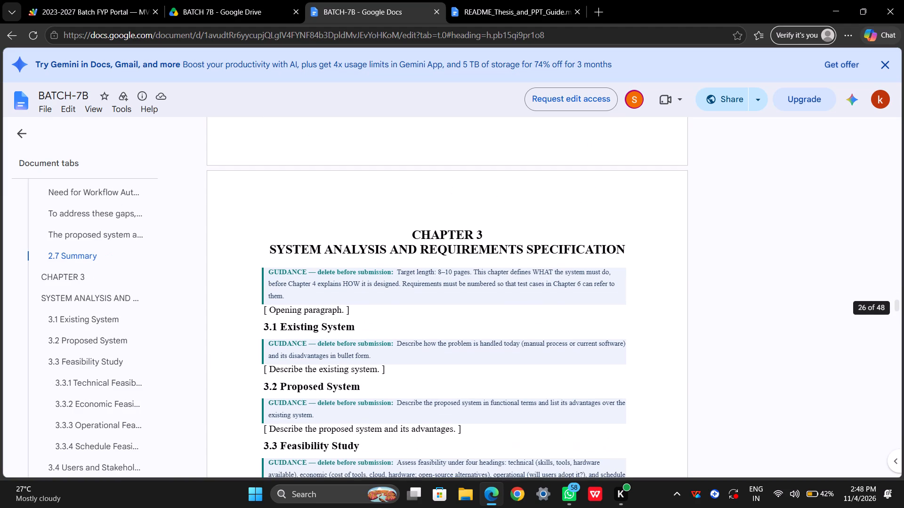
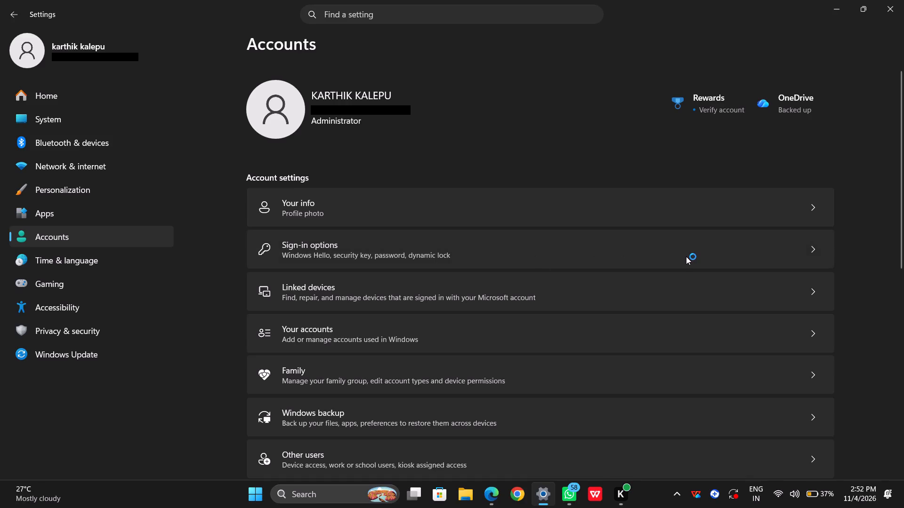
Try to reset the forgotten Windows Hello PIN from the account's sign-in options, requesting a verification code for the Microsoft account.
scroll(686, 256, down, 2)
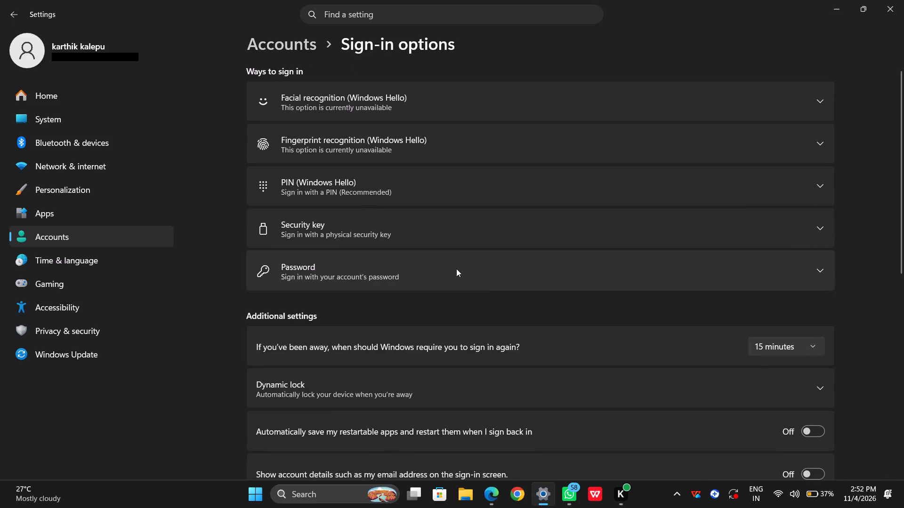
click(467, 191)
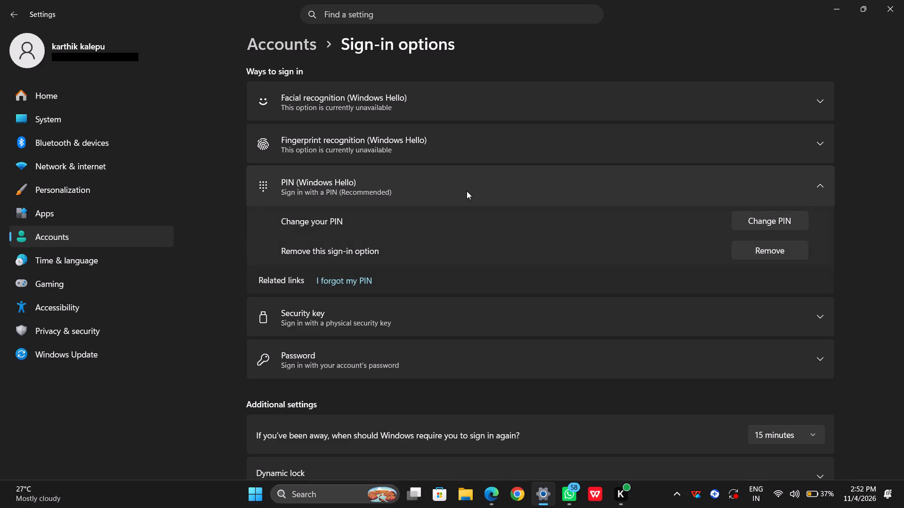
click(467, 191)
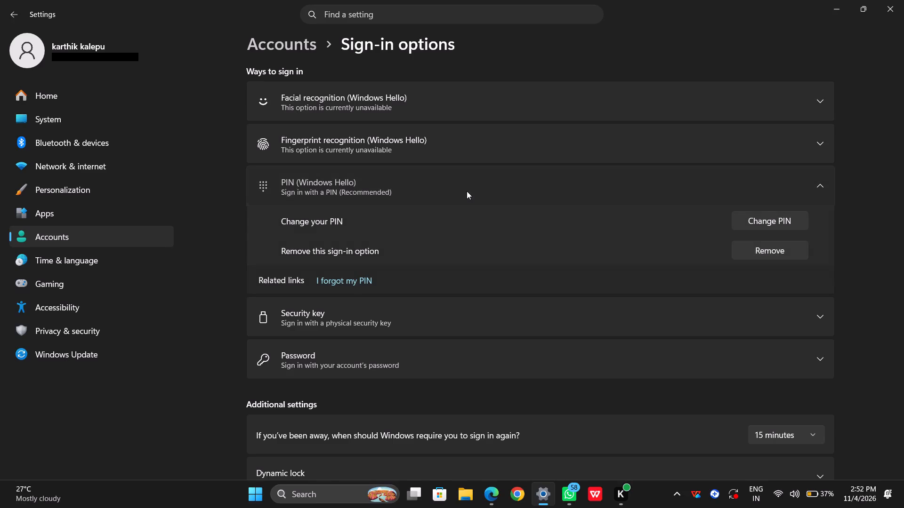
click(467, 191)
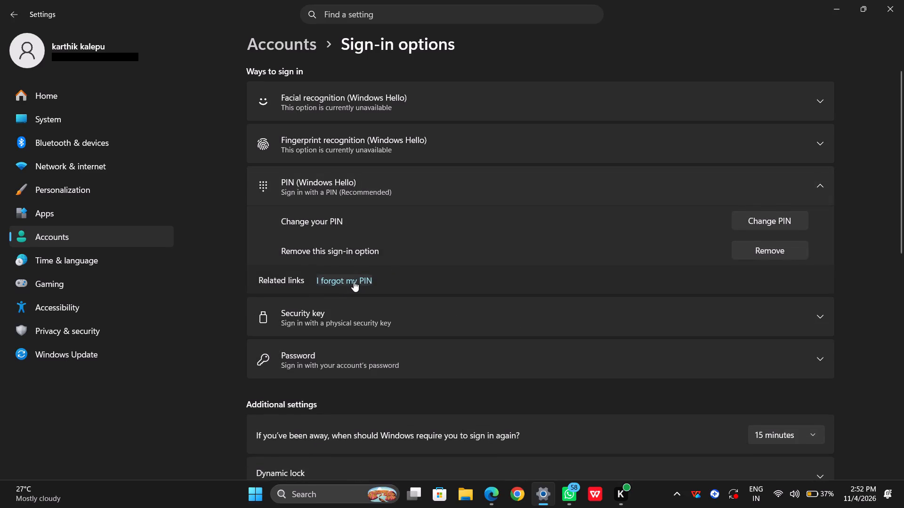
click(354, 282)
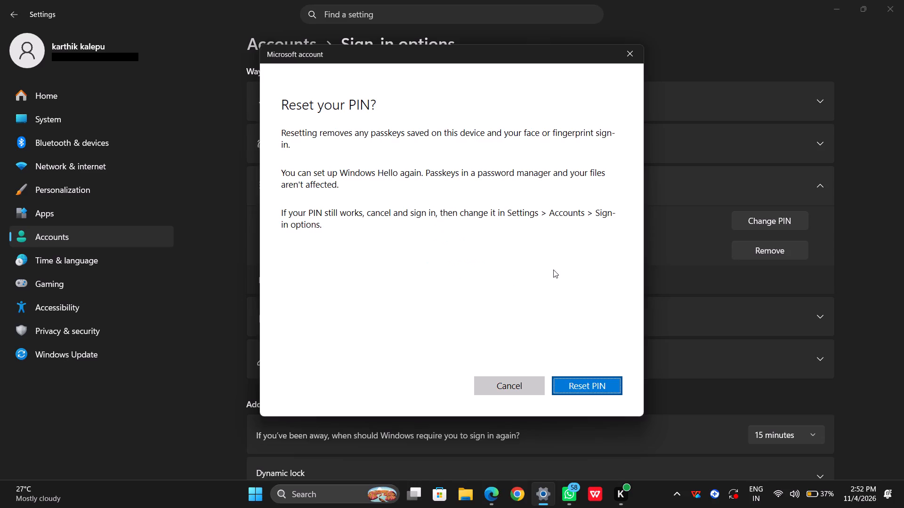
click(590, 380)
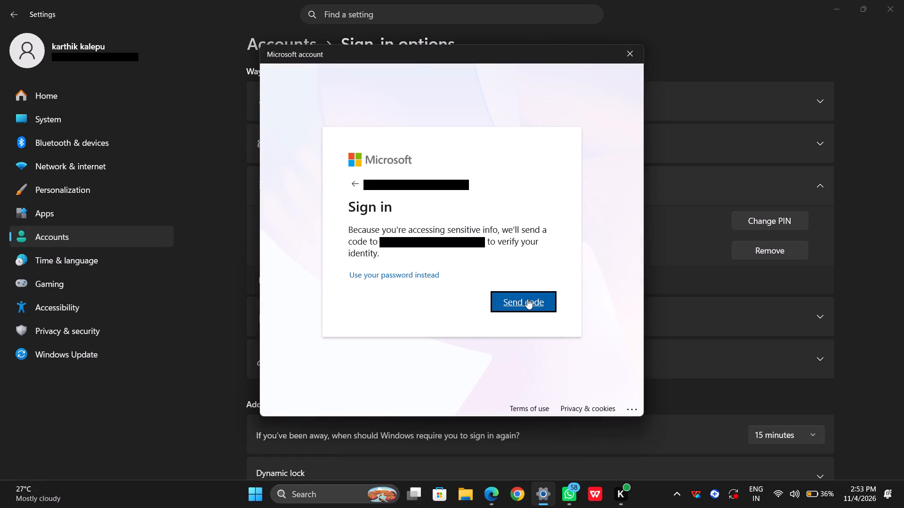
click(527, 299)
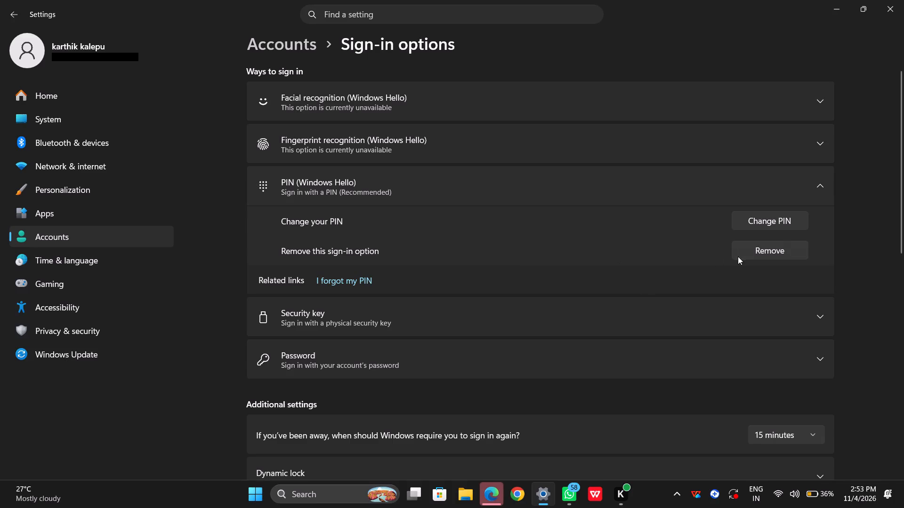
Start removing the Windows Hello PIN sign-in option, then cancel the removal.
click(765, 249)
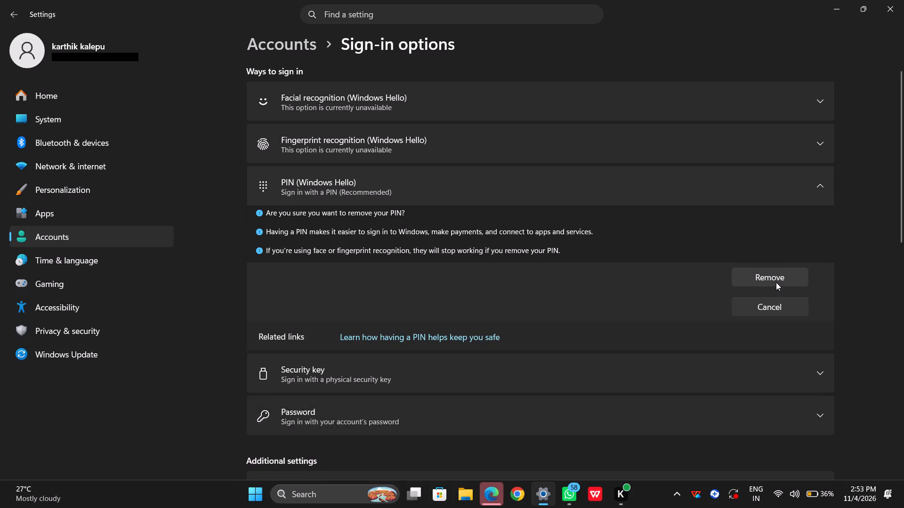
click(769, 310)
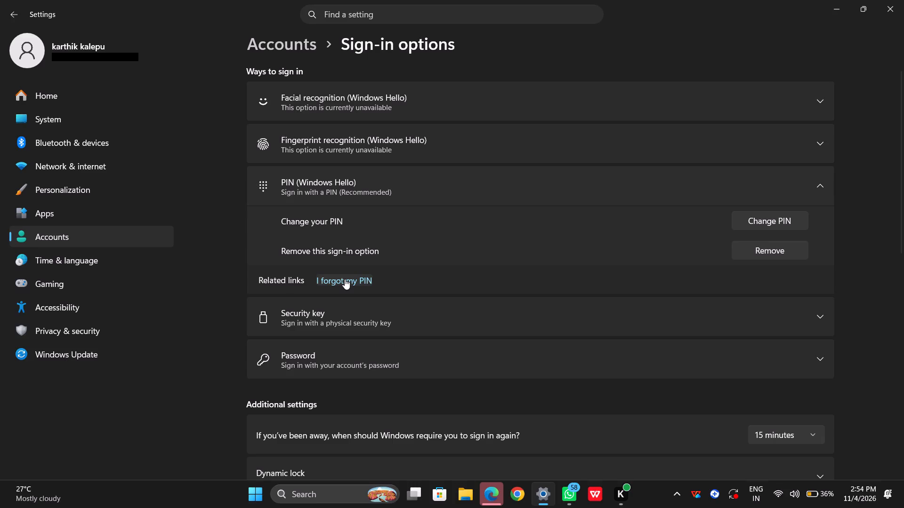
Start the forgotten-PIN reset for Windows Hello again.
click(345, 279)
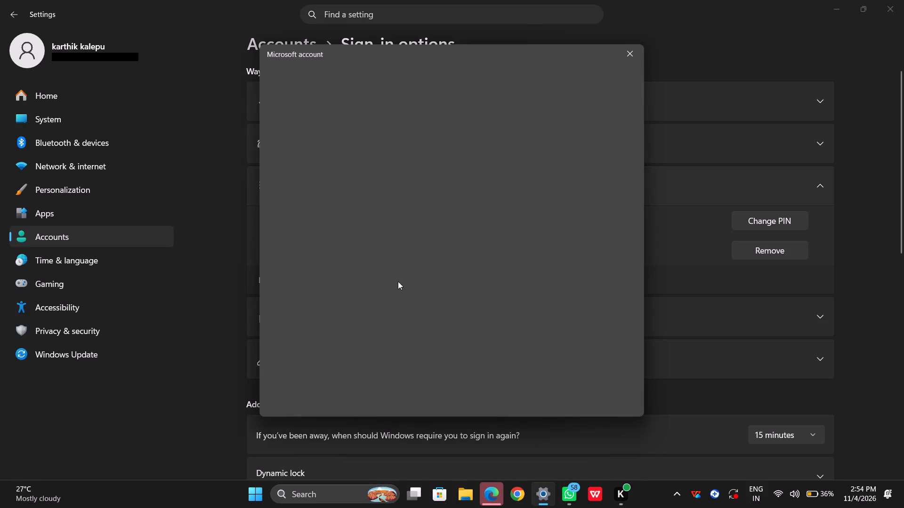
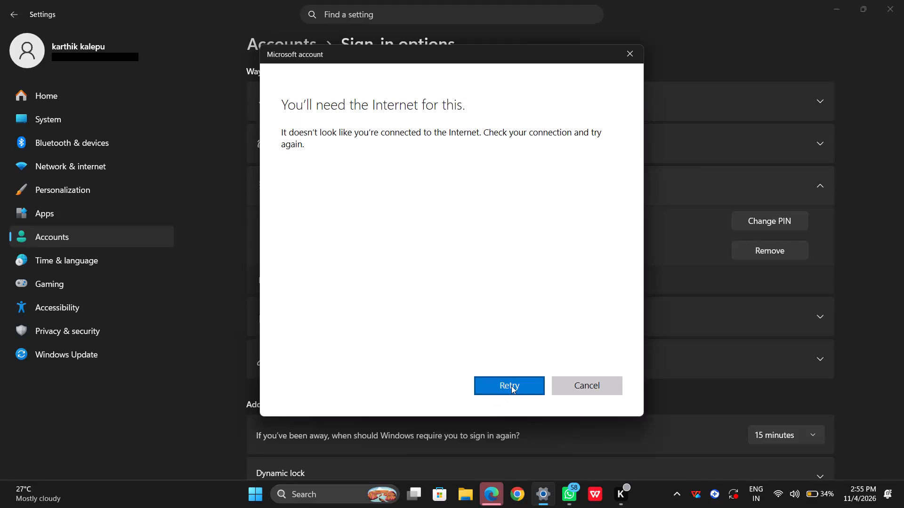
Retry the Microsoft account connection for the forgotten Windows Hello PIN reset.
click(511, 386)
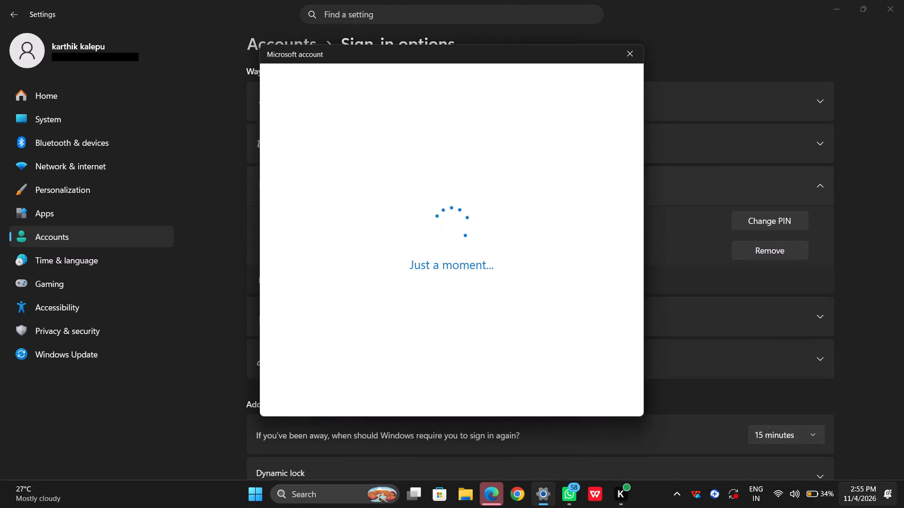
Check the Wi-Fi connection status and the available networks while the Microsoft account page loads.
click(798, 494)
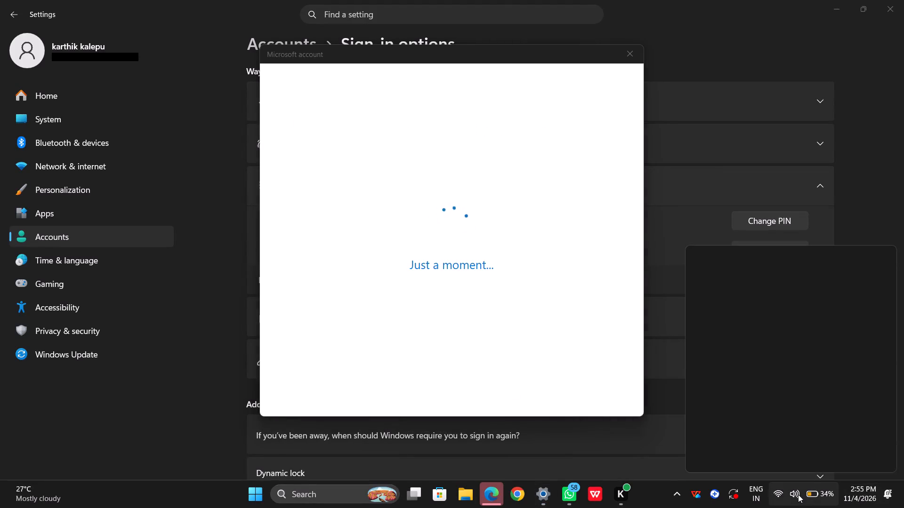
click(742, 274)
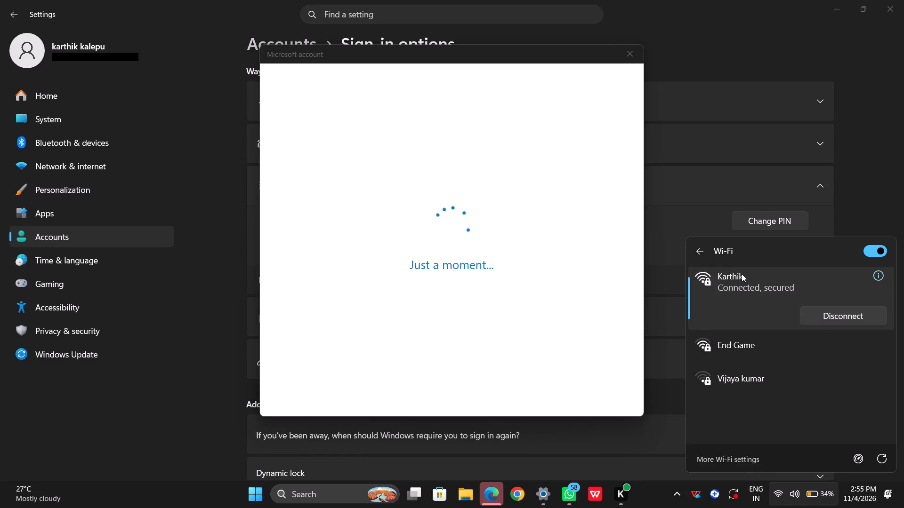
click(702, 250)
click(849, 194)
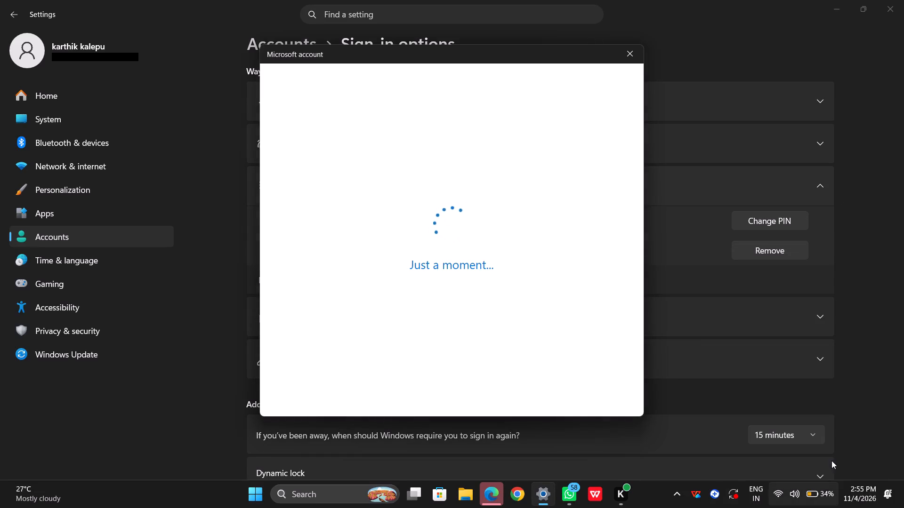
click(788, 498)
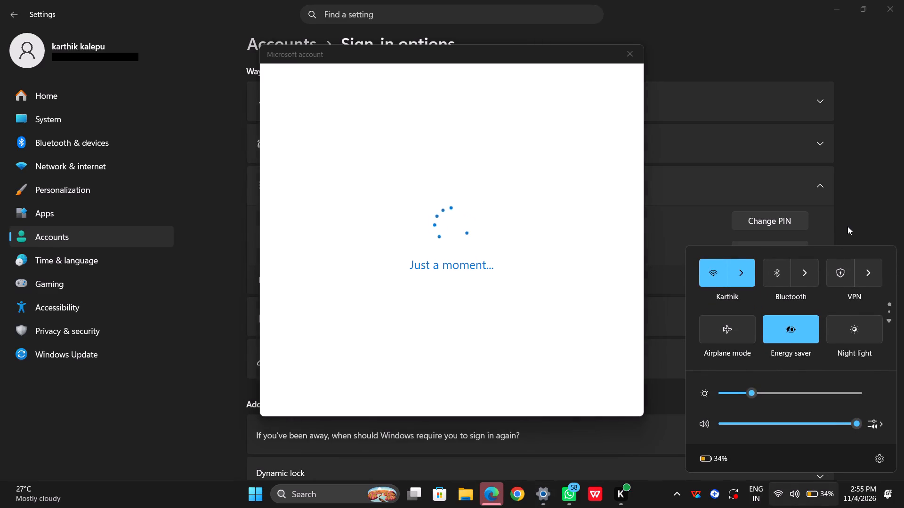
Dismiss the quick settings and retry the Microsoft account connection for the Windows Hello PIN reset.
click(851, 223)
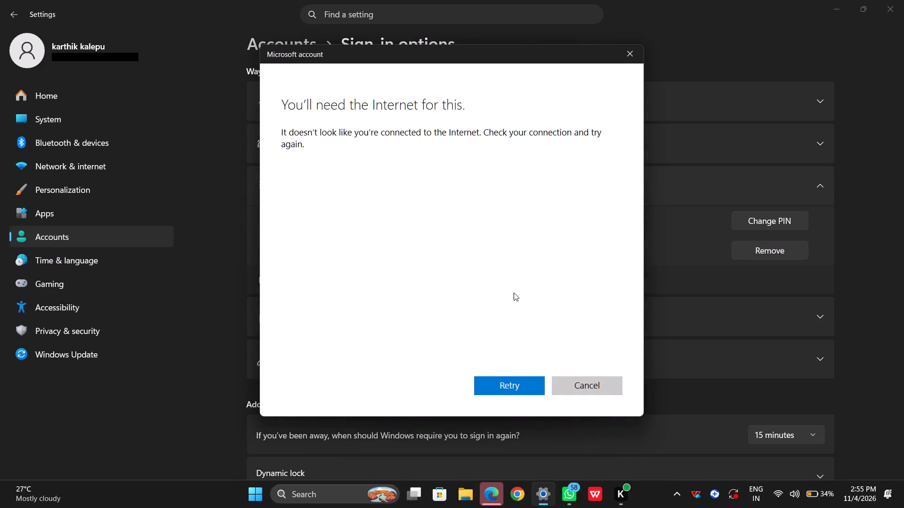
click(511, 386)
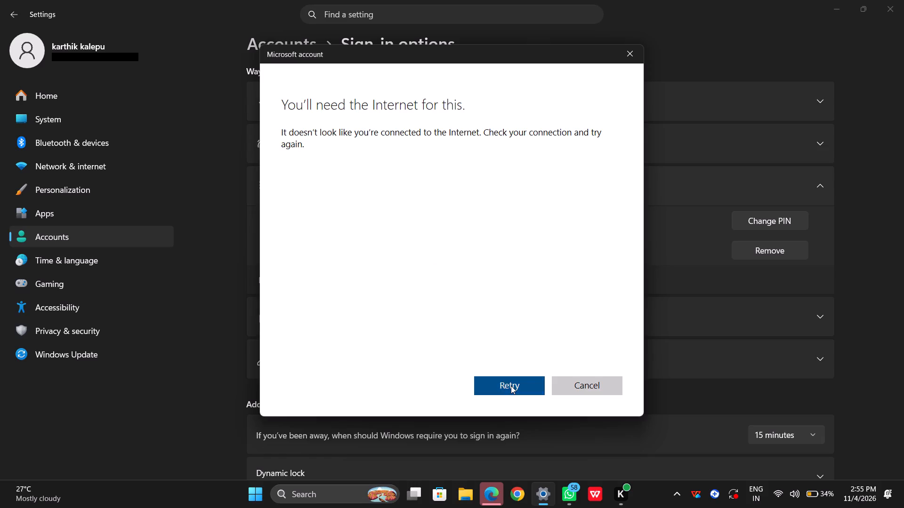
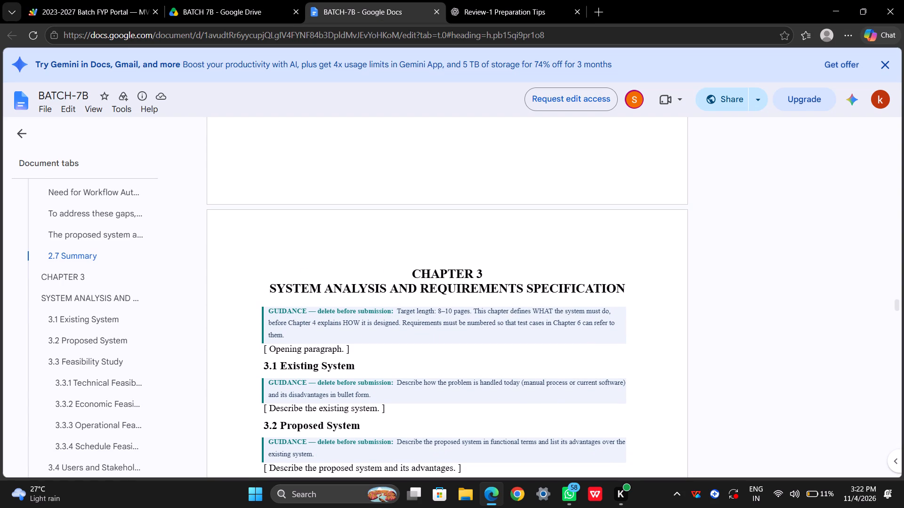
drag(407, 269, 503, 433)
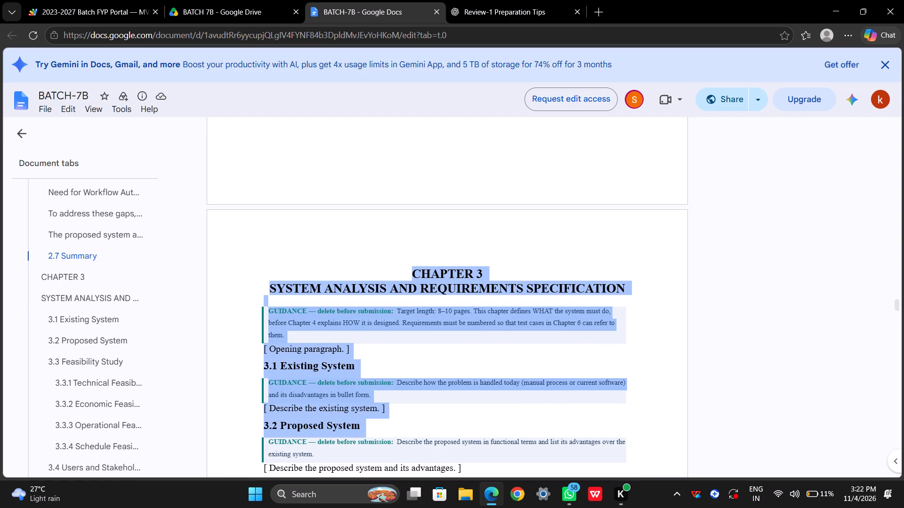
drag(503, 433, 502, 397)
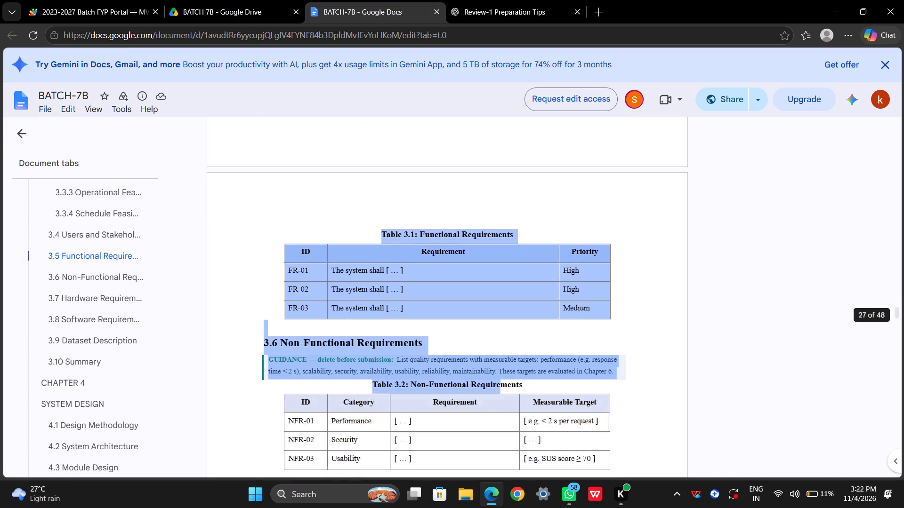
drag(502, 397, 509, 468)
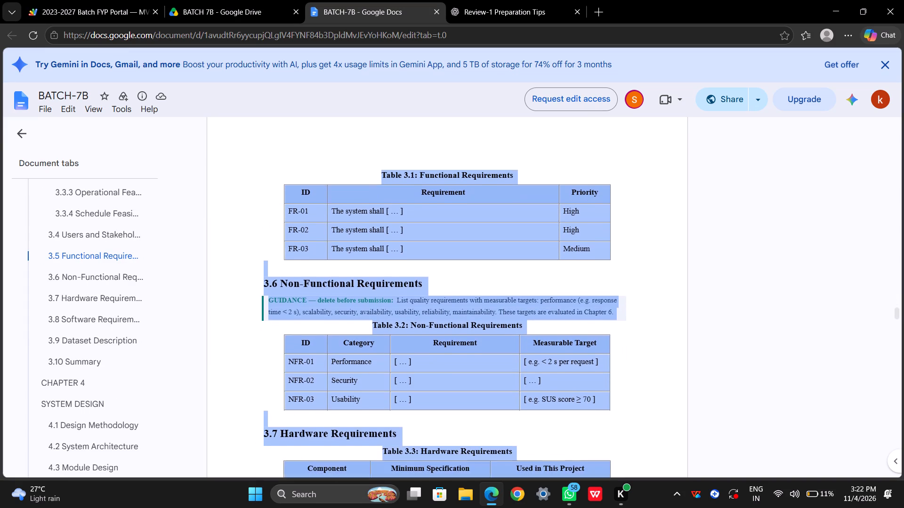
drag(509, 468, 508, 504)
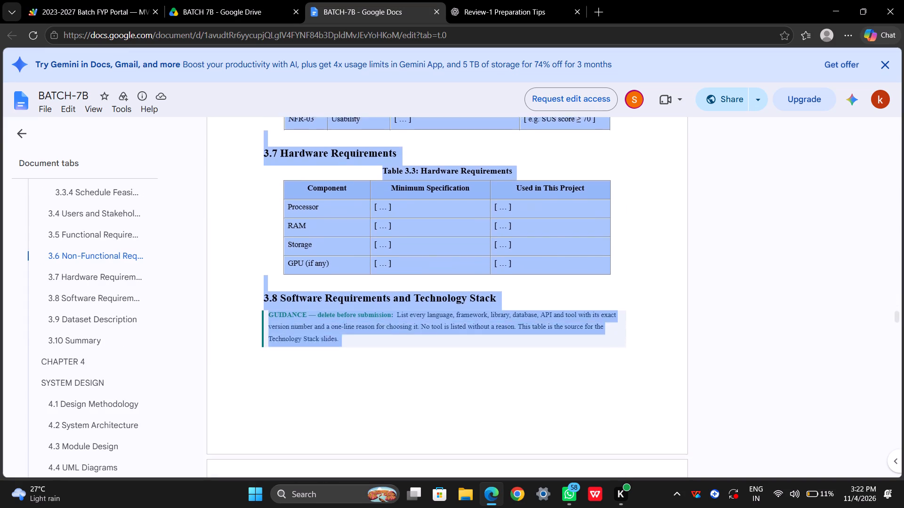
drag(508, 504, 503, 211)
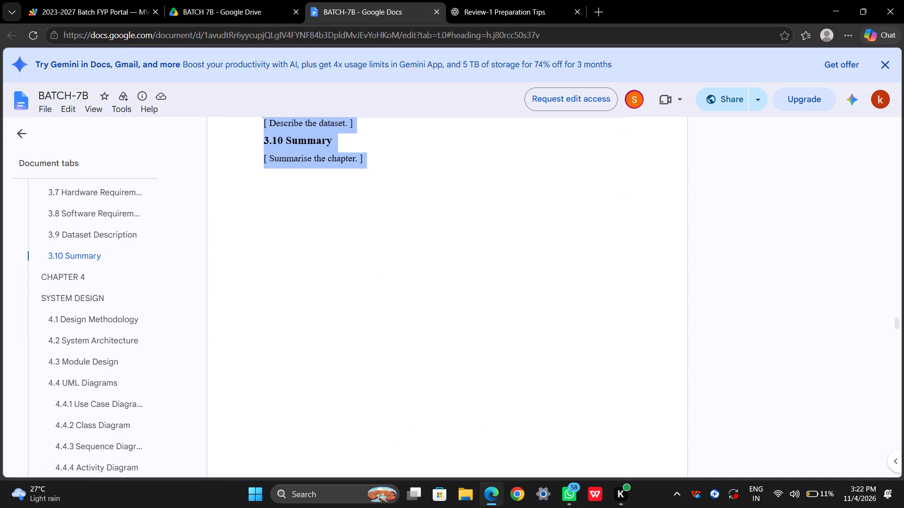
drag(503, 211, 503, 210)
key(ctrl+c)
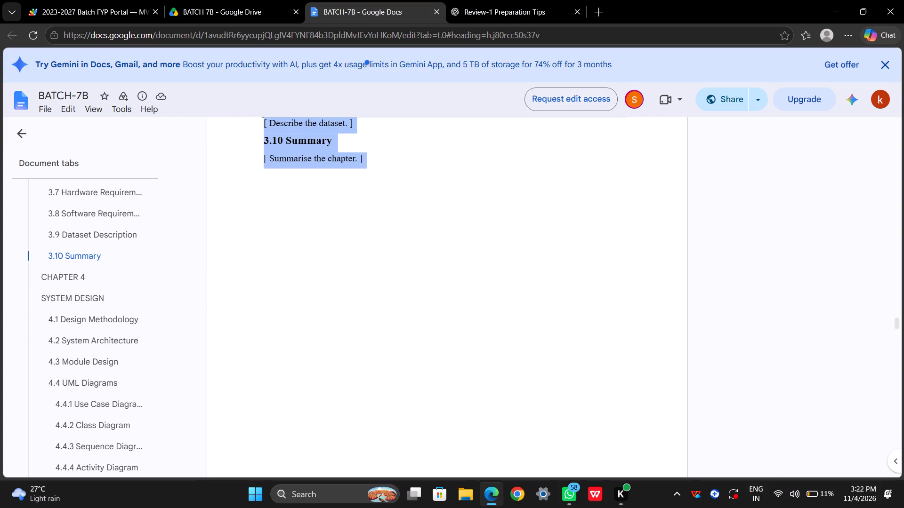
click(503, 210)
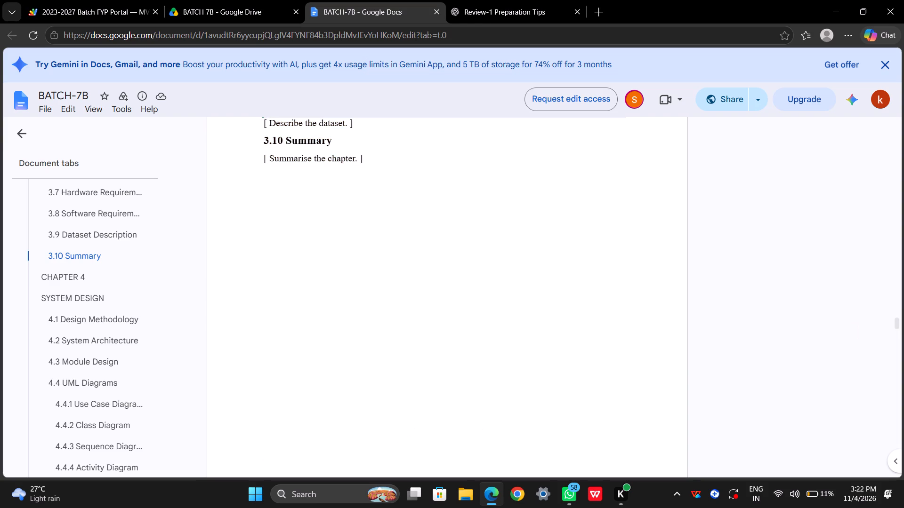
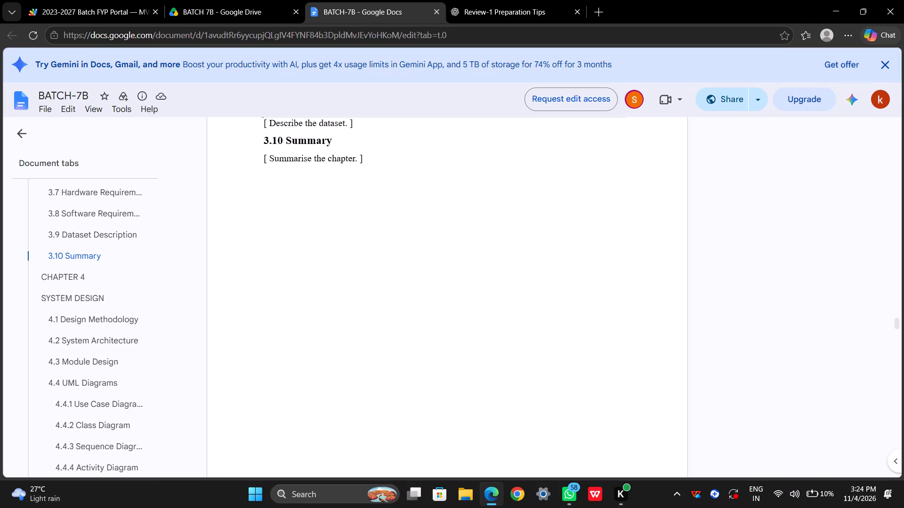
scroll(554, 222, up, 4)
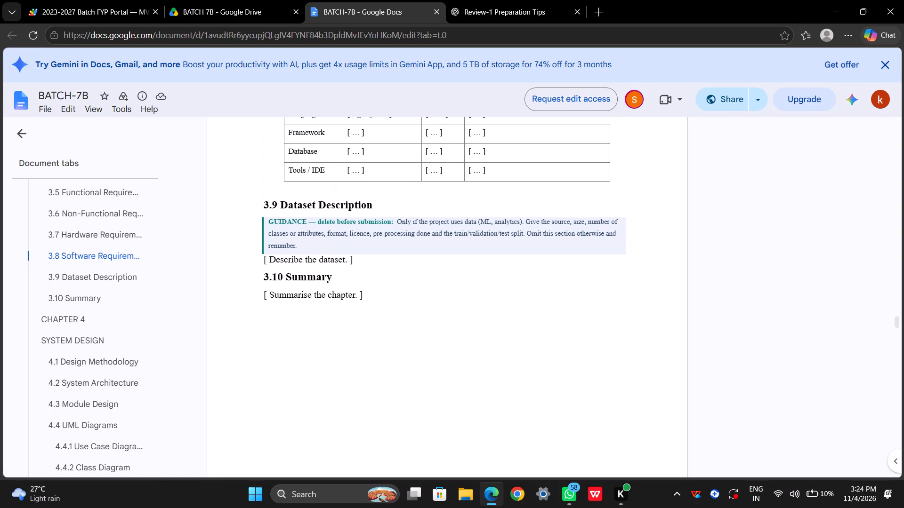
scroll(537, 217, up, 11)
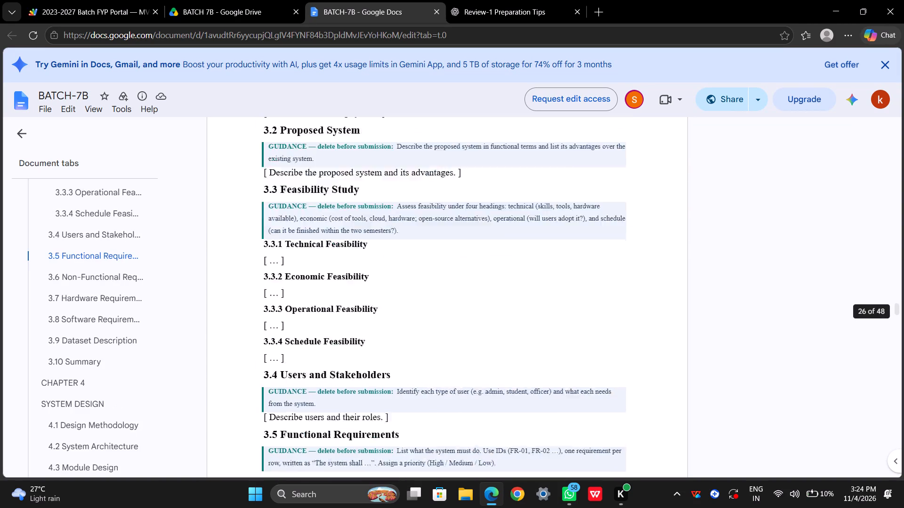
scroll(537, 217, up, 7)
scroll(537, 217, down, 4)
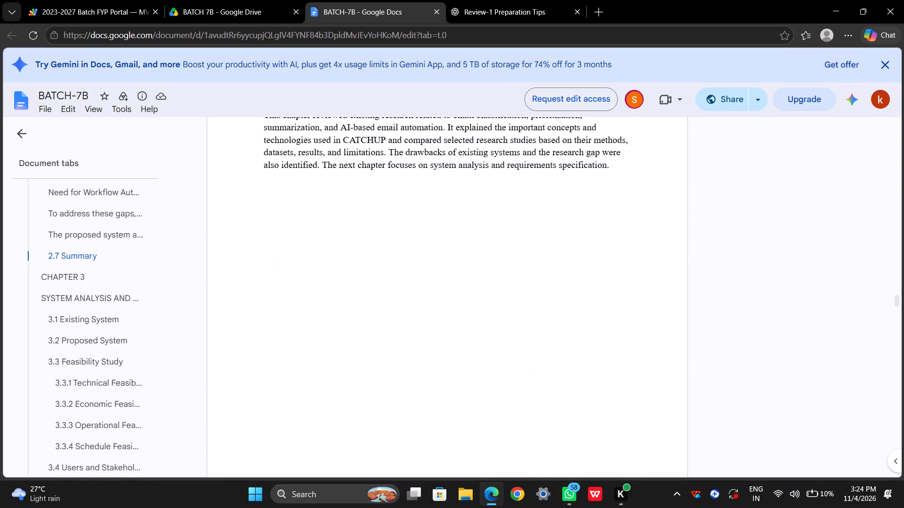
scroll(537, 217, down, 5)
scroll(537, 217, up, 2)
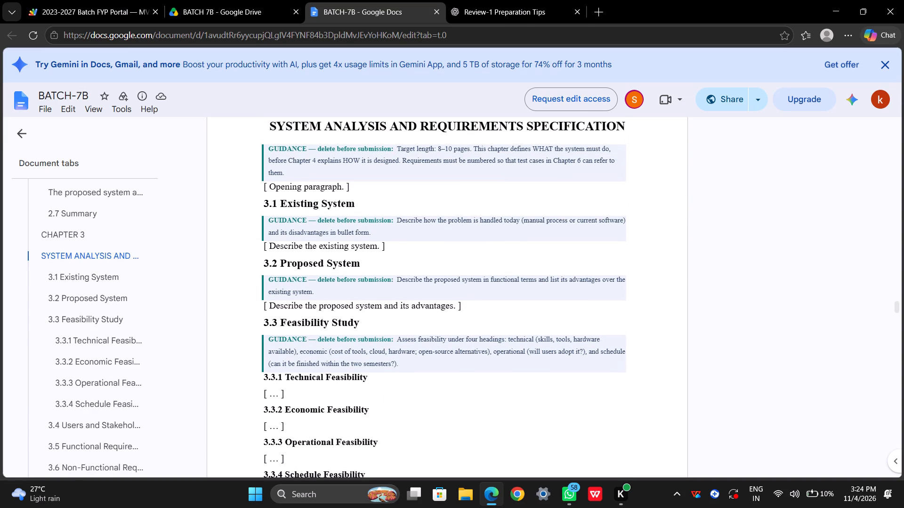
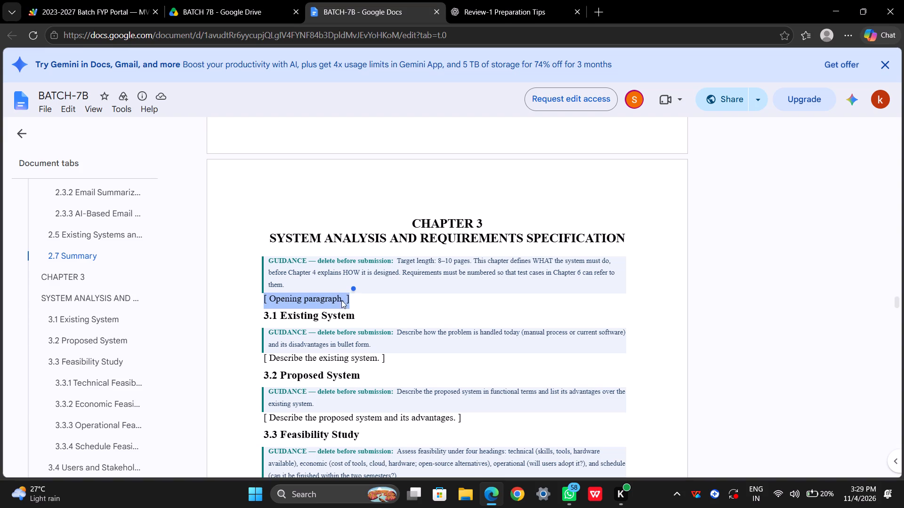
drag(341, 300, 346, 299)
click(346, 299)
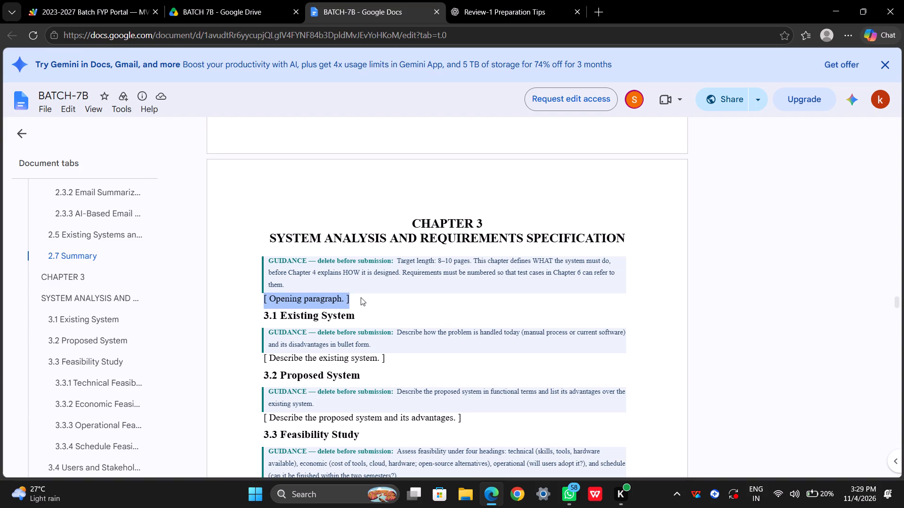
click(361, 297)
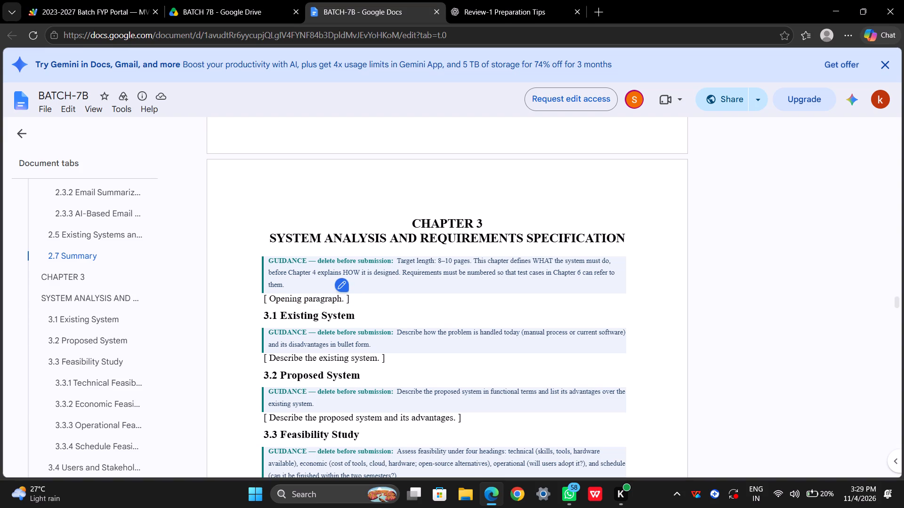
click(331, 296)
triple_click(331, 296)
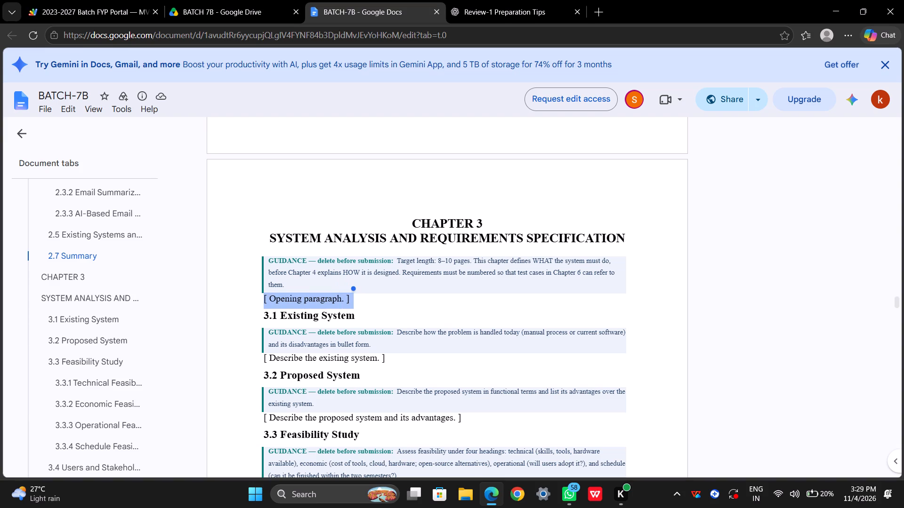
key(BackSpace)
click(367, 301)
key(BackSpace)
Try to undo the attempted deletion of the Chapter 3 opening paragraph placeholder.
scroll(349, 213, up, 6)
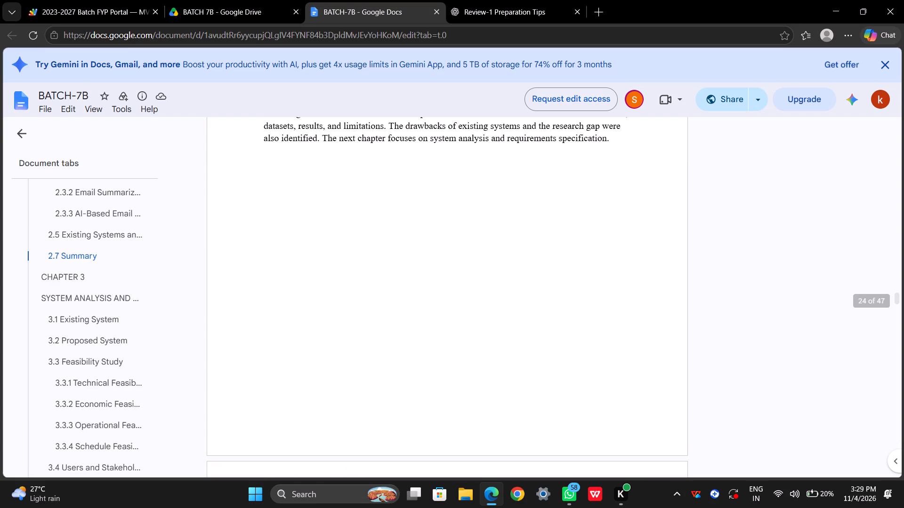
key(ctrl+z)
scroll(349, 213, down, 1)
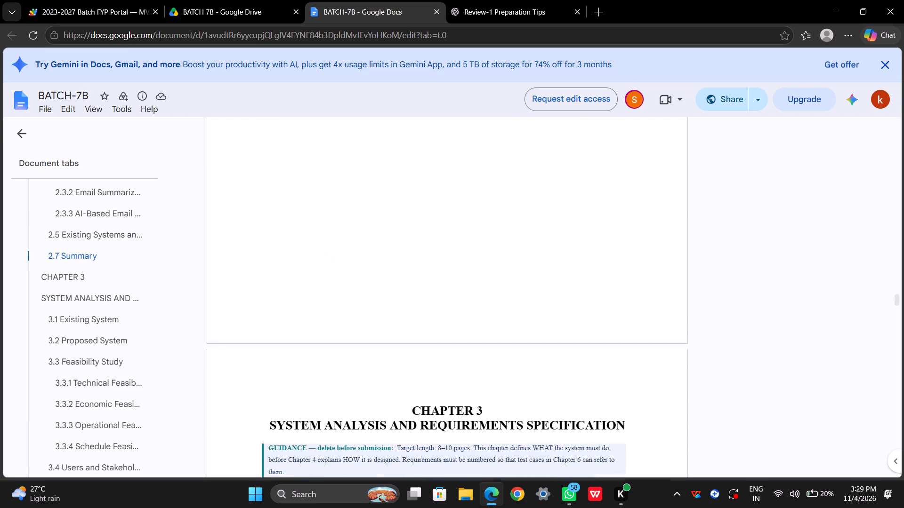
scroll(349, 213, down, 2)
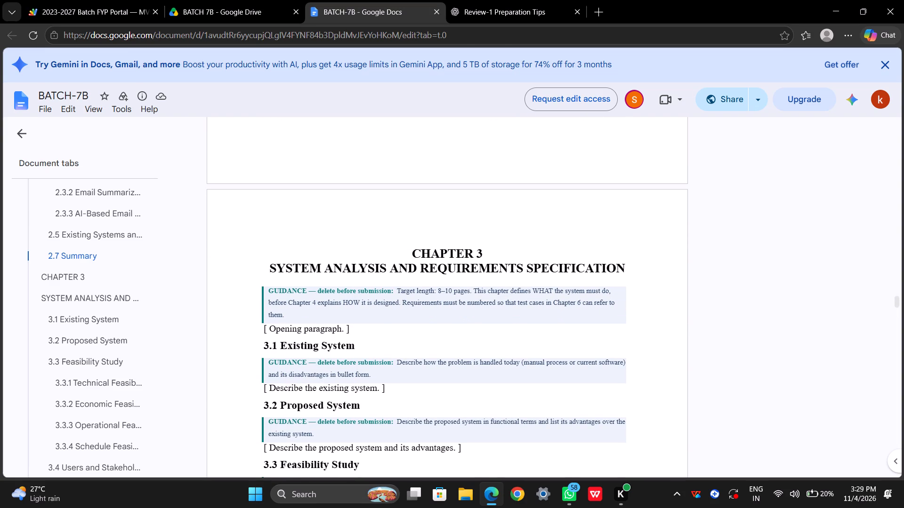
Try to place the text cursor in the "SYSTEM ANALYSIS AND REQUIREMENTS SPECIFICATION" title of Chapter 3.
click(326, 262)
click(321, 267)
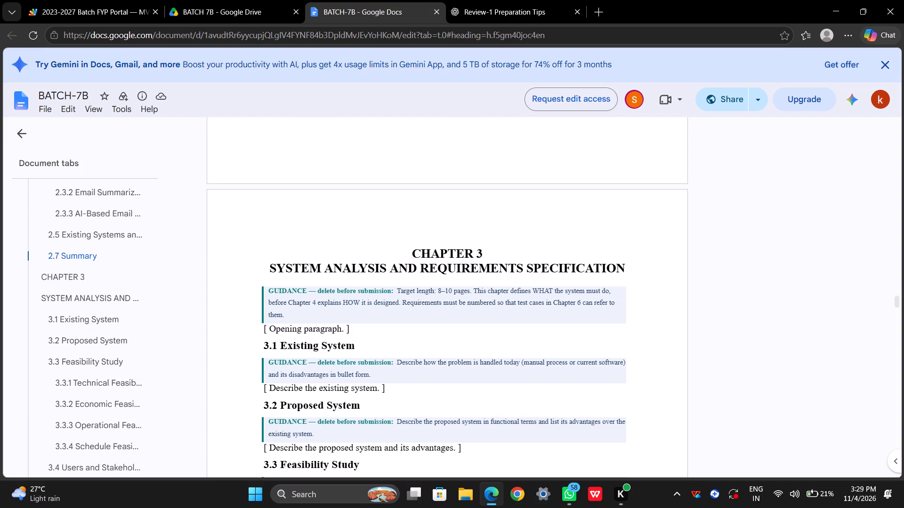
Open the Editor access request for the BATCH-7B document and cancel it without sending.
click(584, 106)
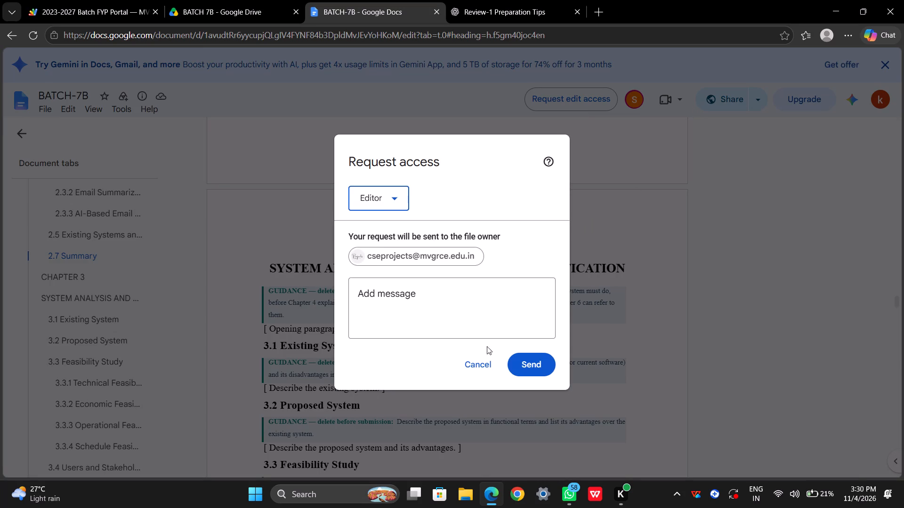
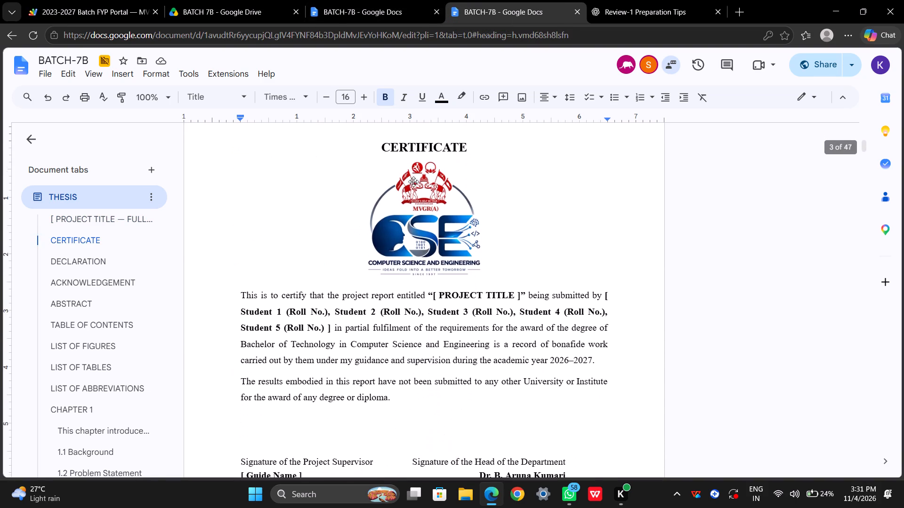
Erase the "[ Opening paragraph. ]" placeholder text under the Chapter 3 title, up to its opening bracket.
scroll(413, 182, down, 3)
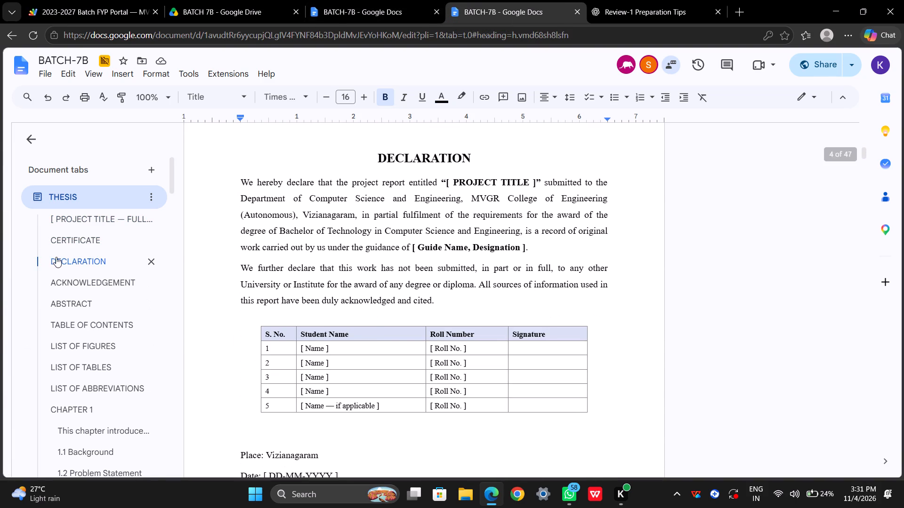
scroll(56, 257, down, 13)
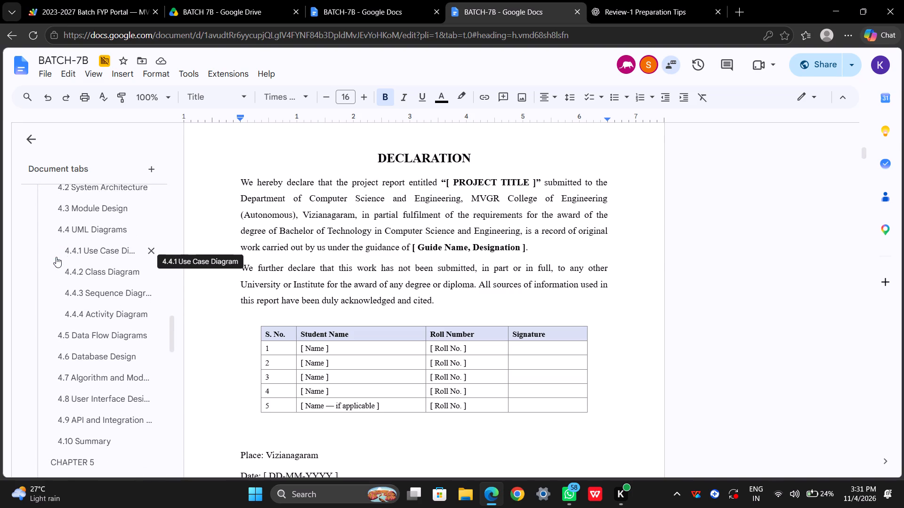
scroll(56, 257, up, 8)
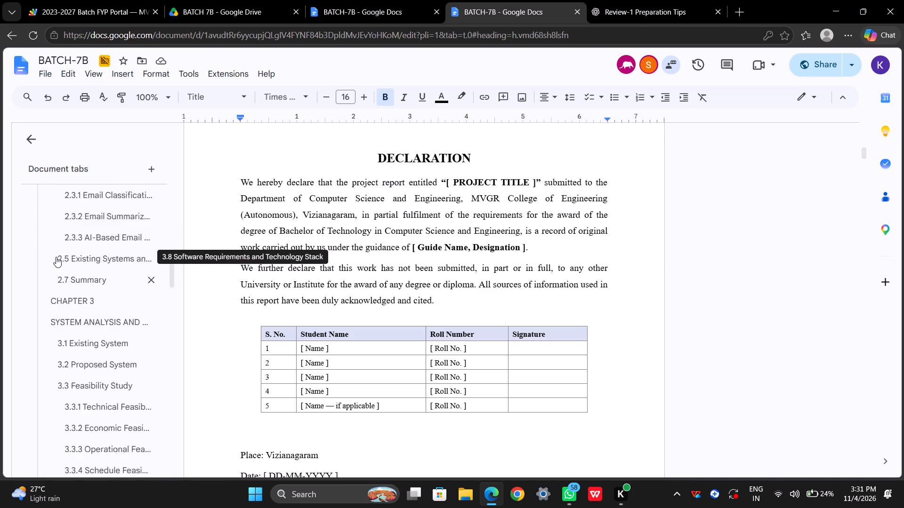
scroll(56, 257, up, 1)
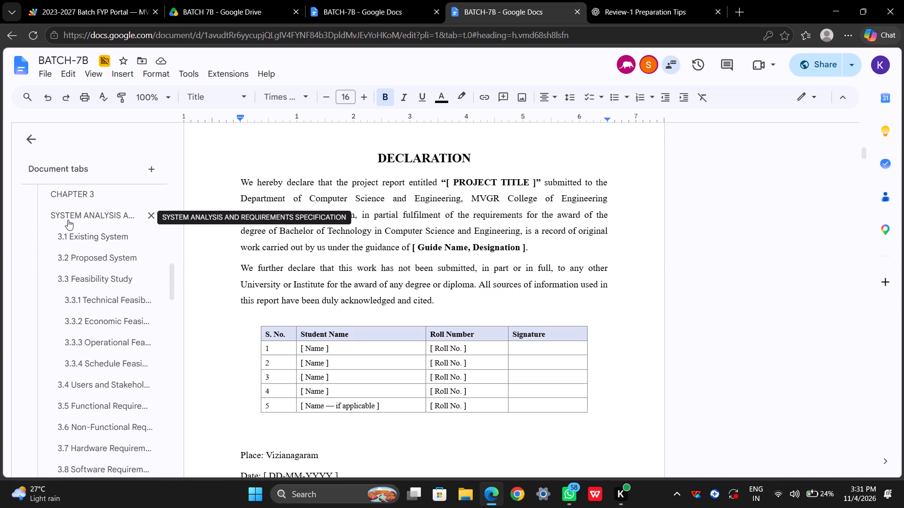
click(68, 220)
scroll(261, 220, up, 1)
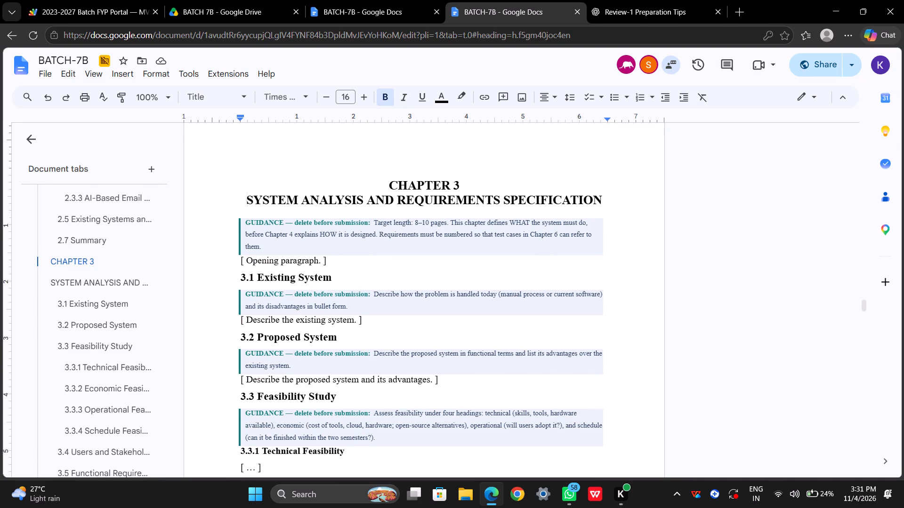
scroll(261, 220, up, 1)
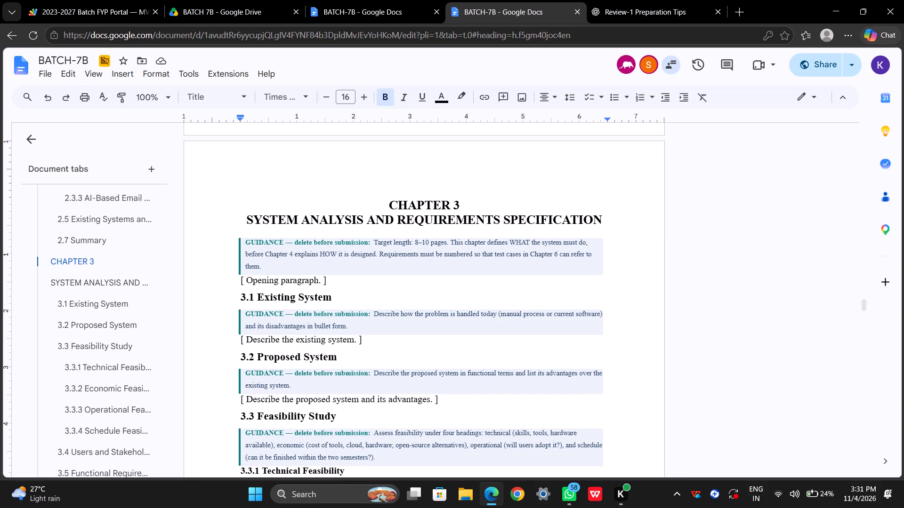
click(298, 287)
click(331, 283)
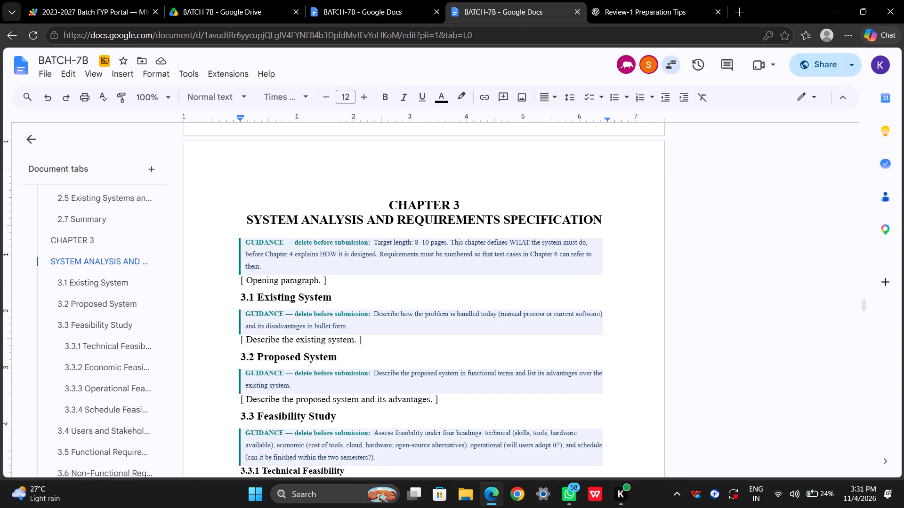
key(BackSpace)
key(BackSpace)
key(BackSpace)
key(BackSpace)
key(BackSpace)
key(BackSpace)
key(BackSpace)
key(BackSpace)
key(BackSpace)
key(BackSpace)
key(BackSpace)
key(BackSpace)
key(BackSpace)
key(BackSpace)
key(BackSpace)
key(BackSpace)
key(BackSpace)
key(BackSpace)
key(BackSpace)
key(BackSpace)
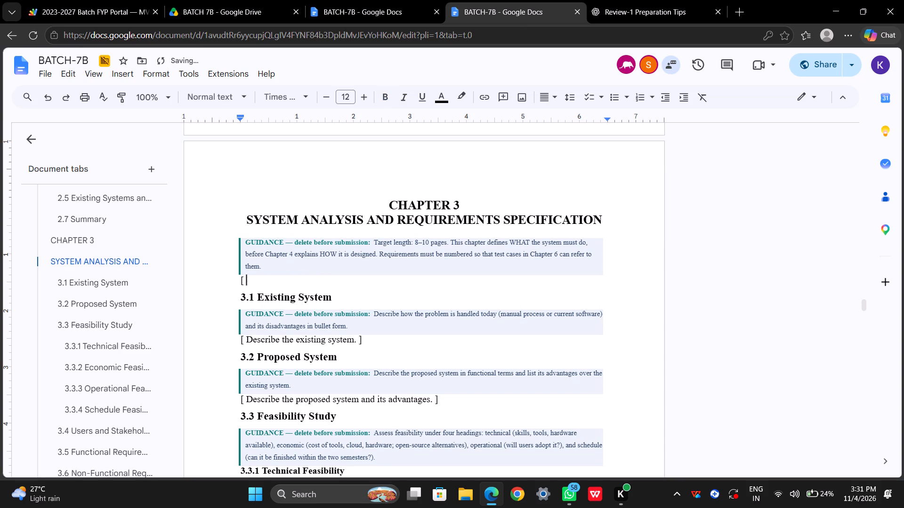
key(BackSpace)
Paste the copied CATCHUP introduction as Chapter 3's opening paragraph and remove the stray opening bracket before it.
key(ctrl+v)
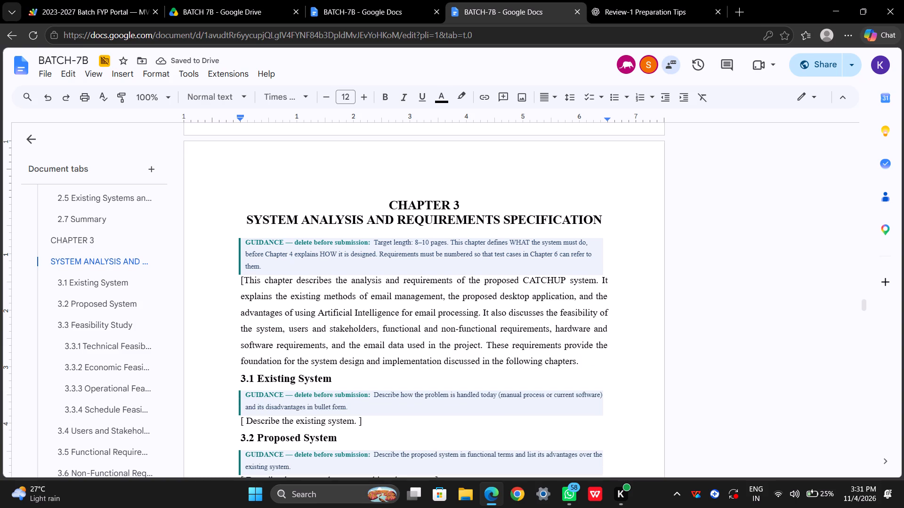
key(BackSpace)
click(244, 276)
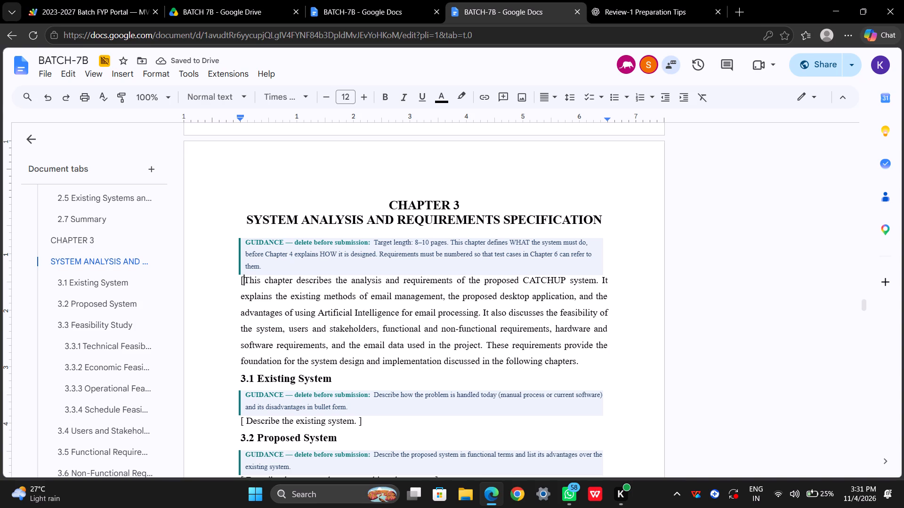
key(BackSpace)
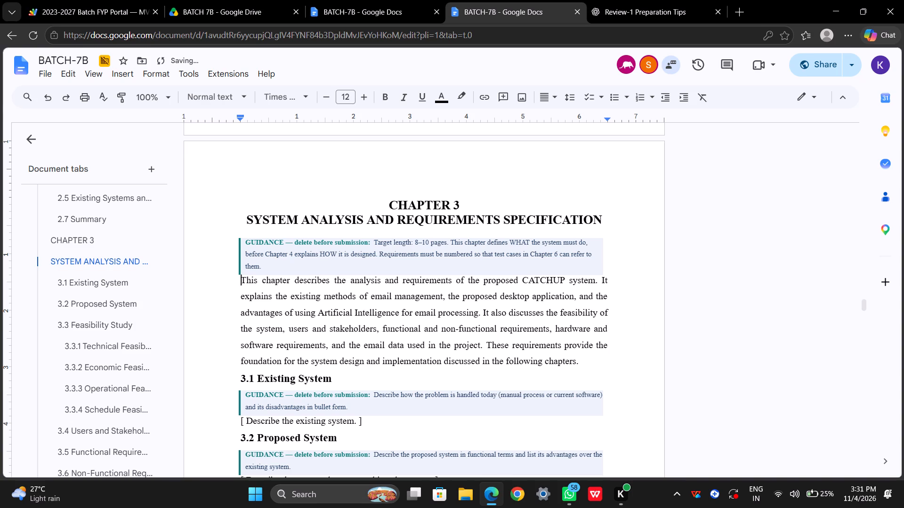
Delete the guidance note between the Chapter 3 title and its opening paragraph.
click(597, 262)
click(597, 262)
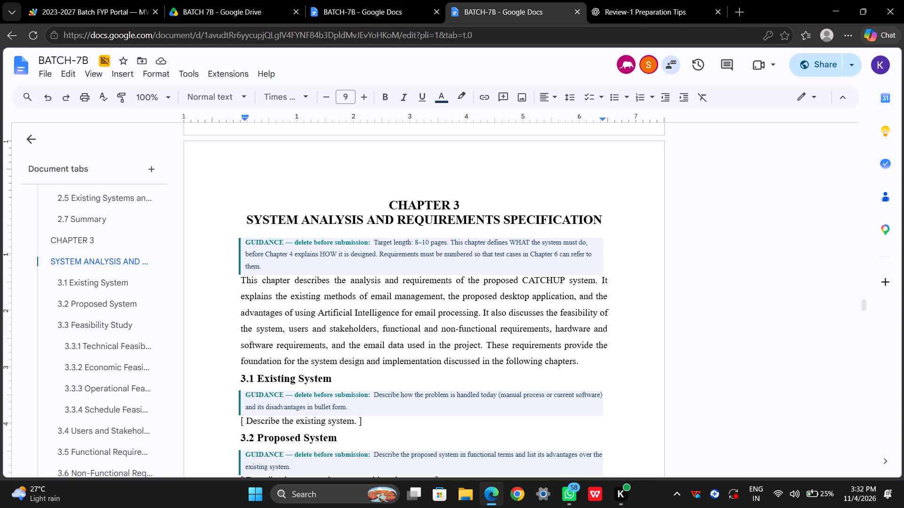
drag(238, 238, 294, 274)
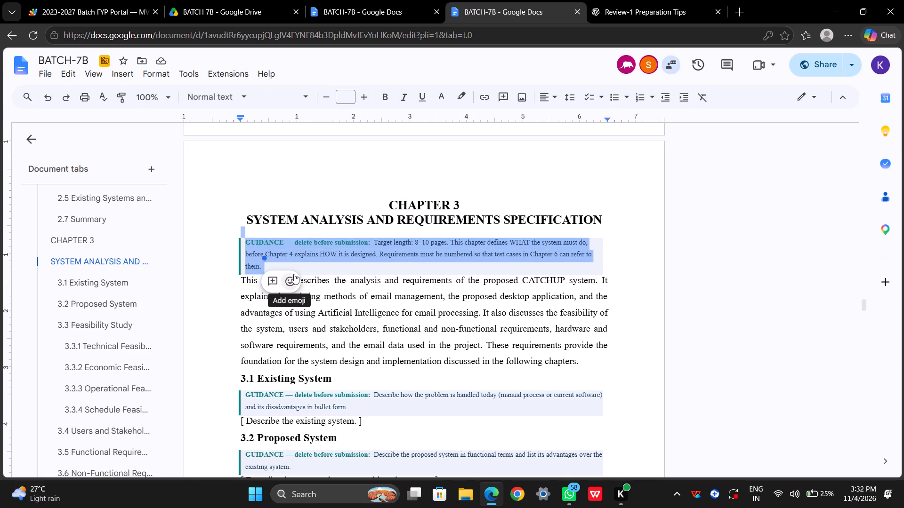
key(BackSpace)
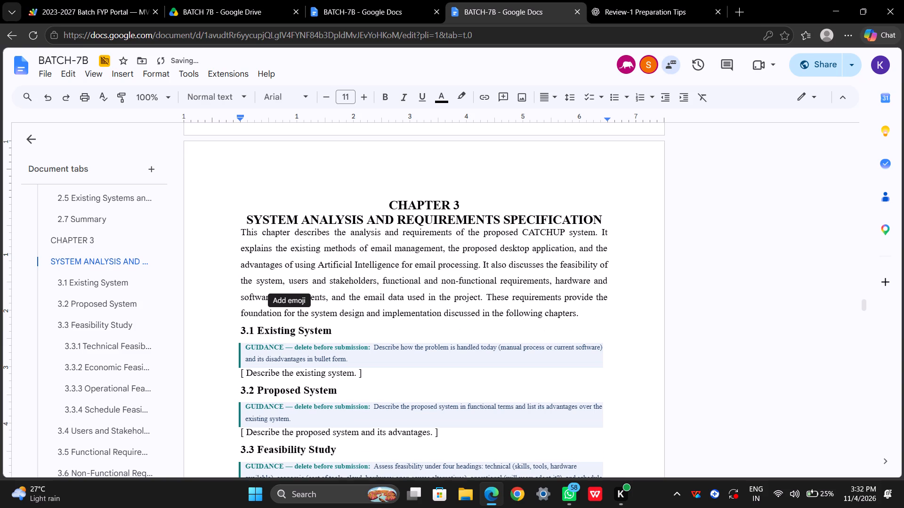
scroll(294, 274, up, 4)
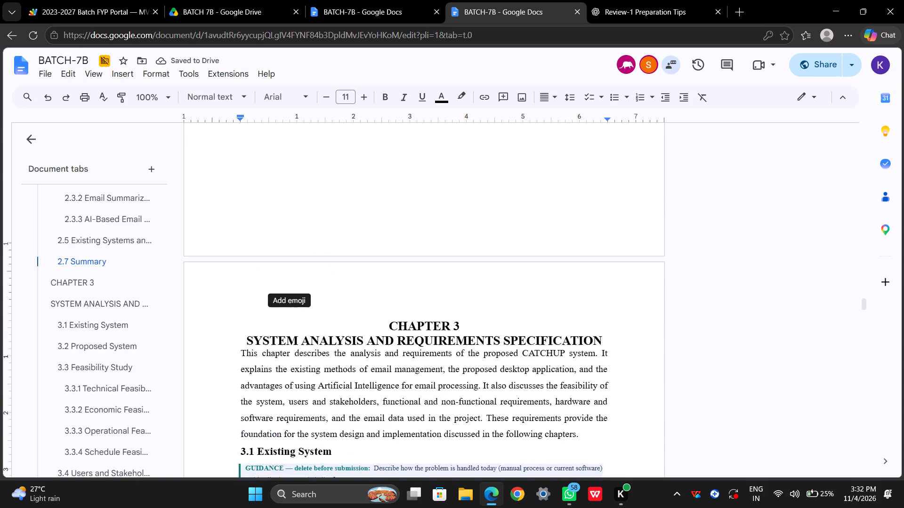
scroll(294, 274, up, 6)
scroll(294, 274, down, 1)
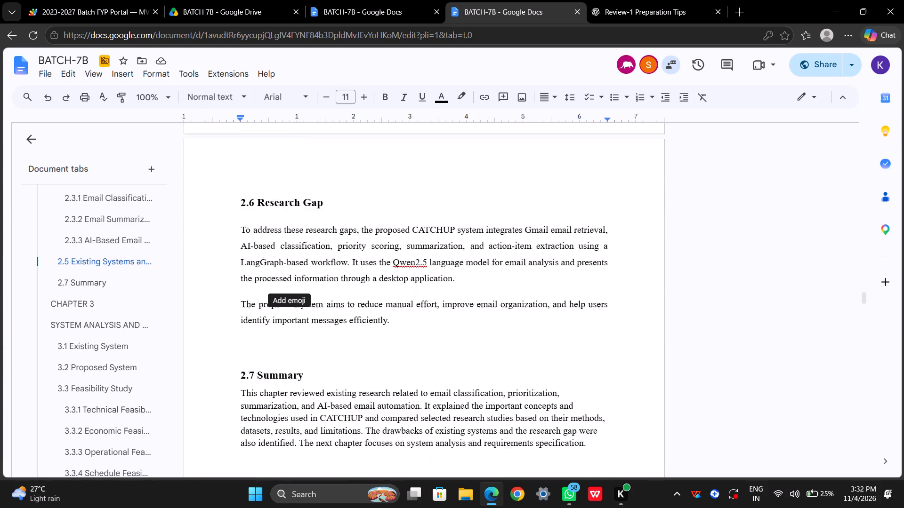
scroll(294, 274, down, 3)
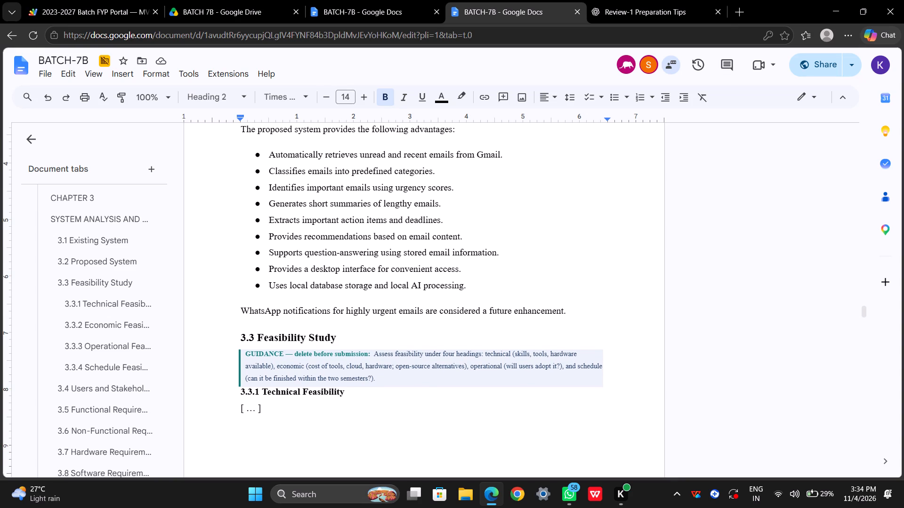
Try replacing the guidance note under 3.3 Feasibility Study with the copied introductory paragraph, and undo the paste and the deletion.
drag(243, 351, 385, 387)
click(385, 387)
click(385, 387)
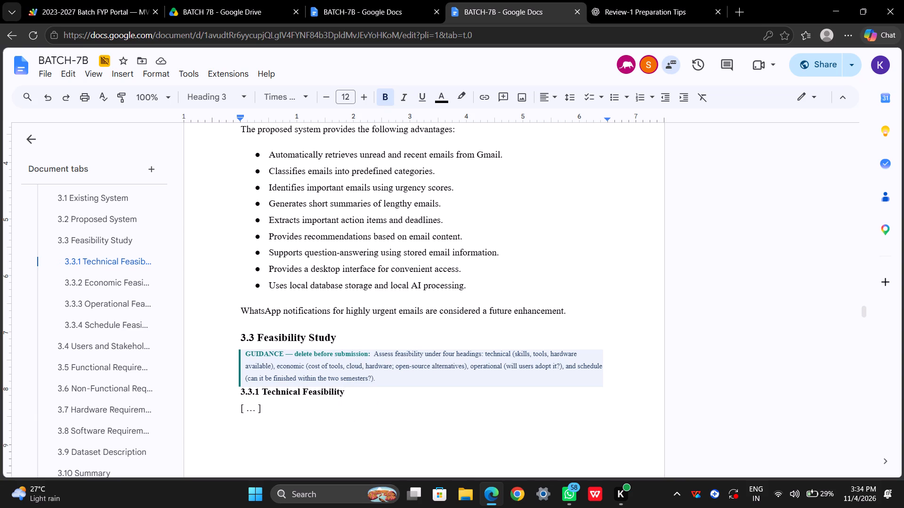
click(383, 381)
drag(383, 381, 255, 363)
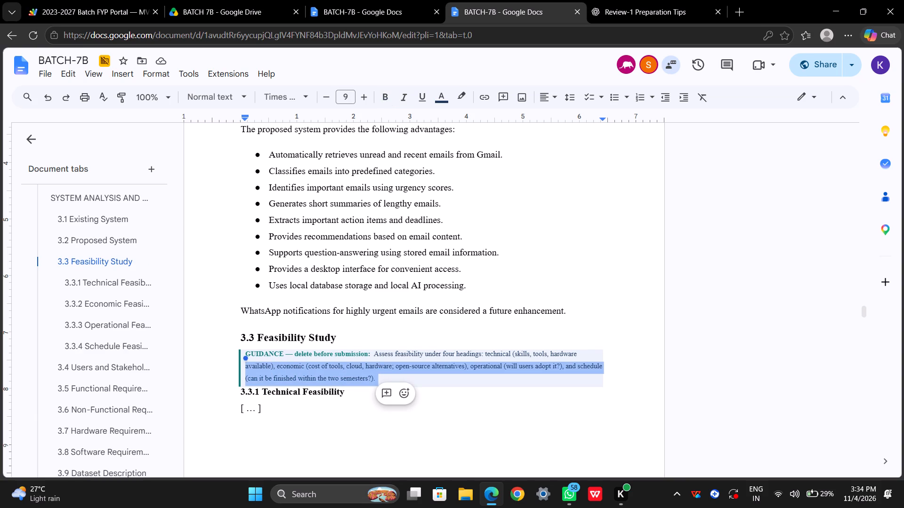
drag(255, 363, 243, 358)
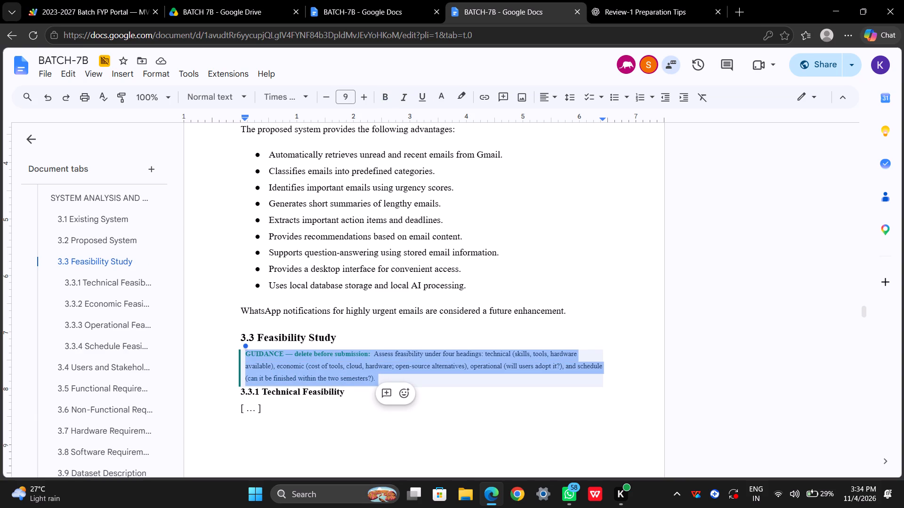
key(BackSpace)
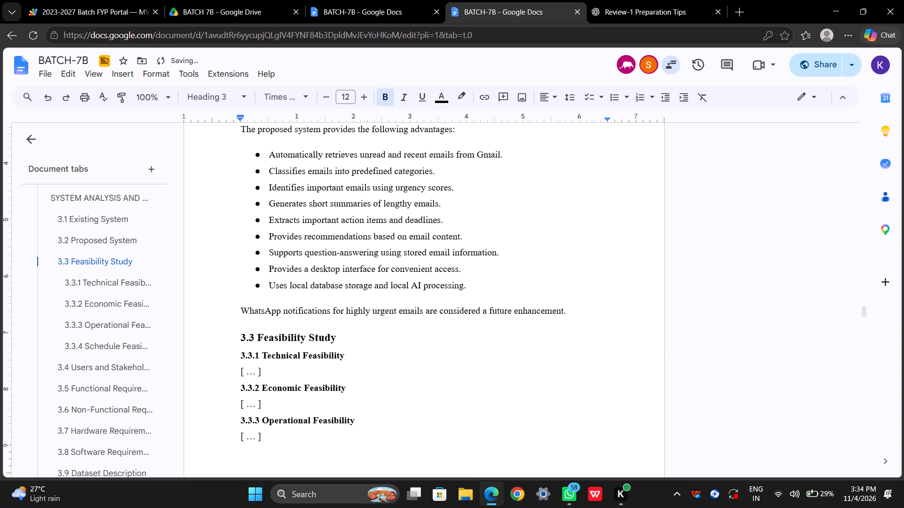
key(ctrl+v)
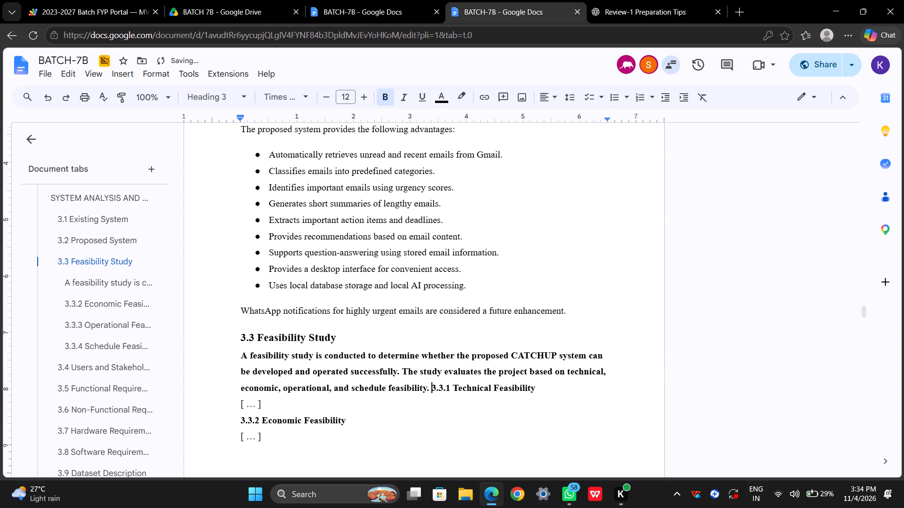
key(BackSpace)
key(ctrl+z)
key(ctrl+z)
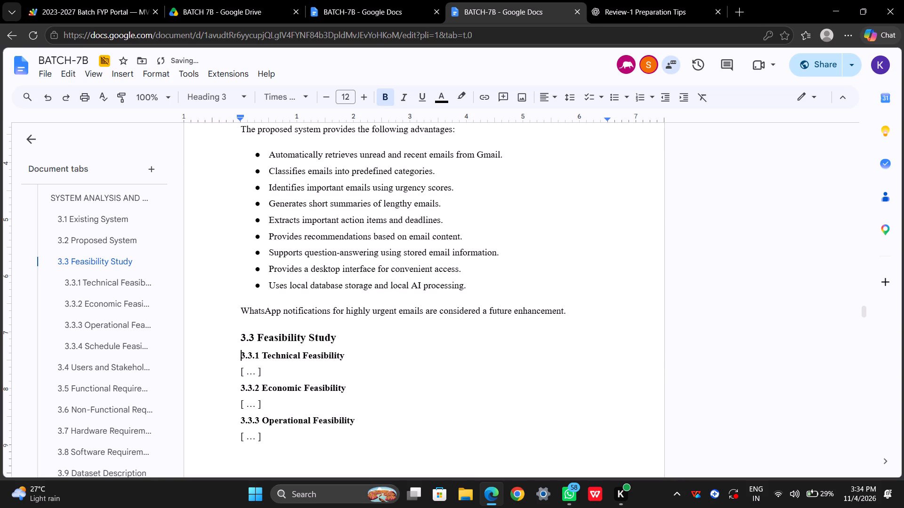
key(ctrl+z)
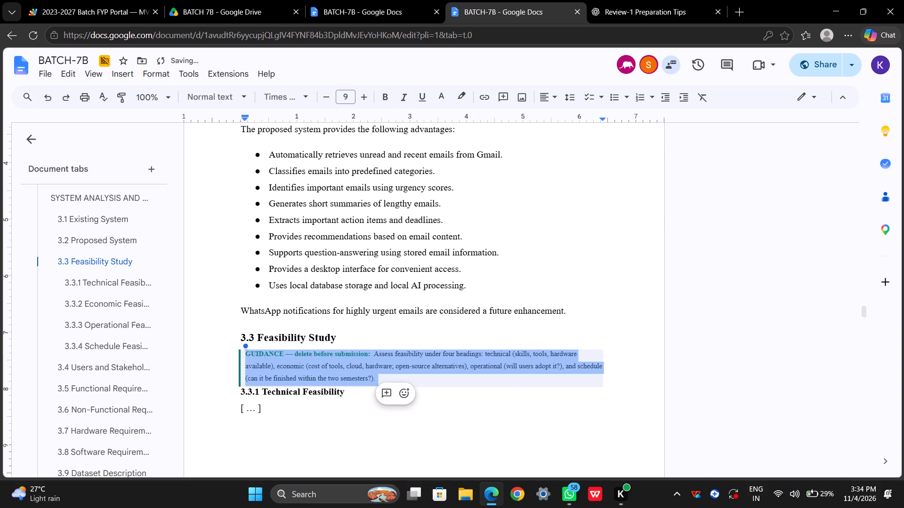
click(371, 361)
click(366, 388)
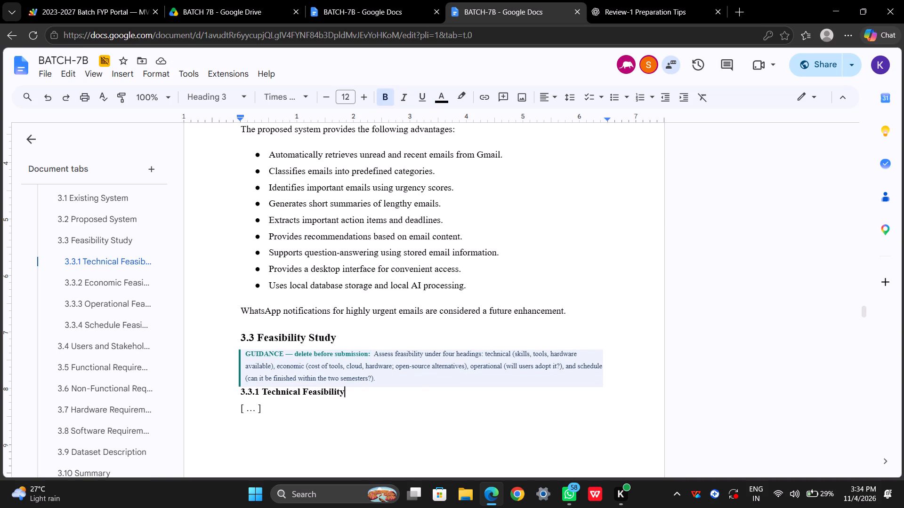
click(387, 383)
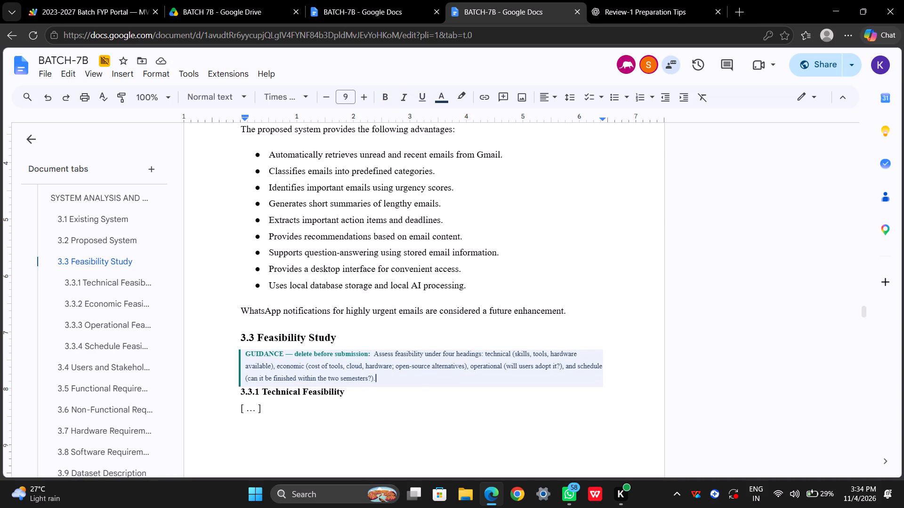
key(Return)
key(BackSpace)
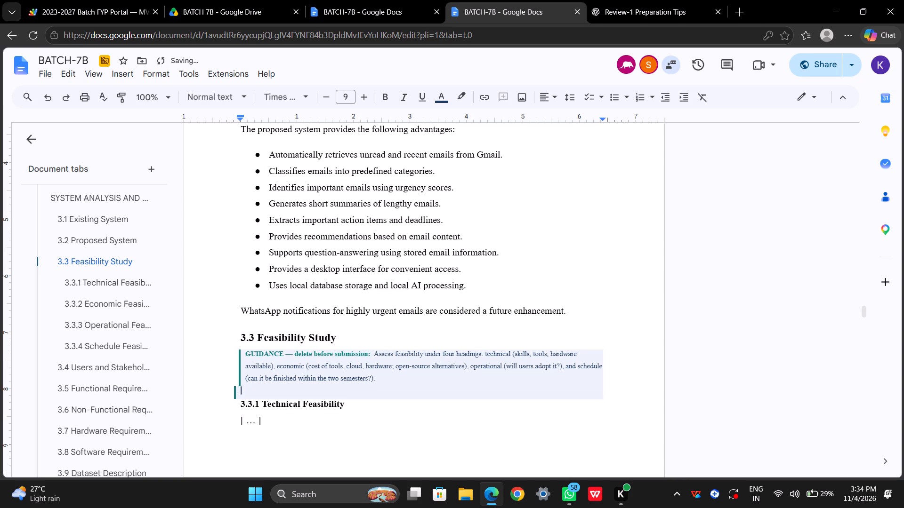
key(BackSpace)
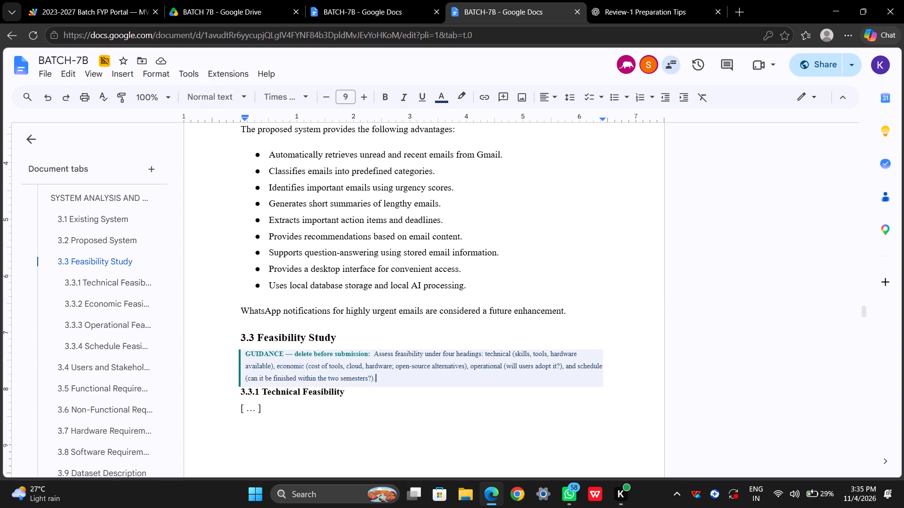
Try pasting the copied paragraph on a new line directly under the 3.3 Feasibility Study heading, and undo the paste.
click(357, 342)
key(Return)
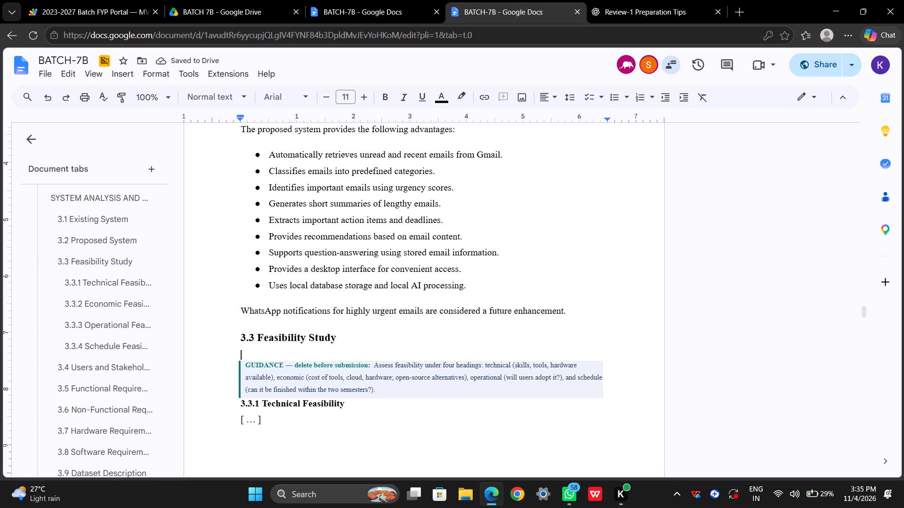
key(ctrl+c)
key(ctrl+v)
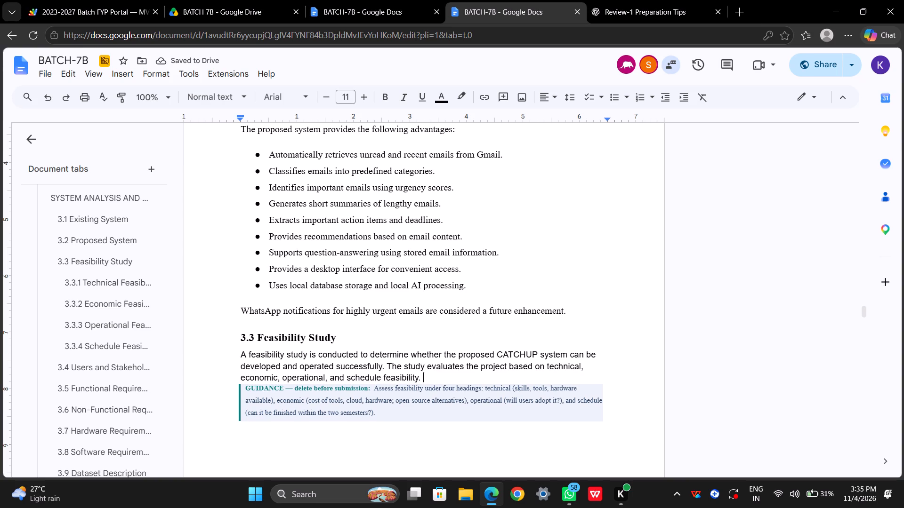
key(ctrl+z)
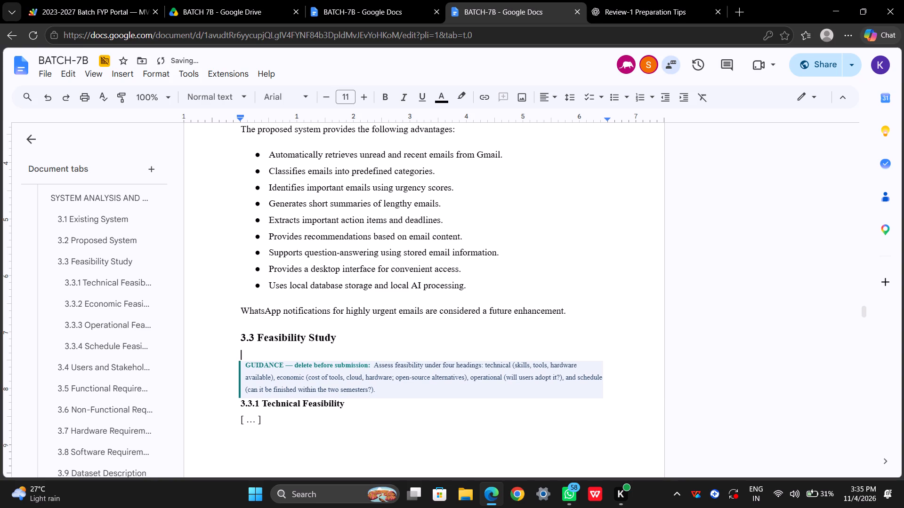
Paste the copied feasibility paragraph on a new line below the "WhatsApp notifications for highly urgent emails" sentence.
click(570, 312)
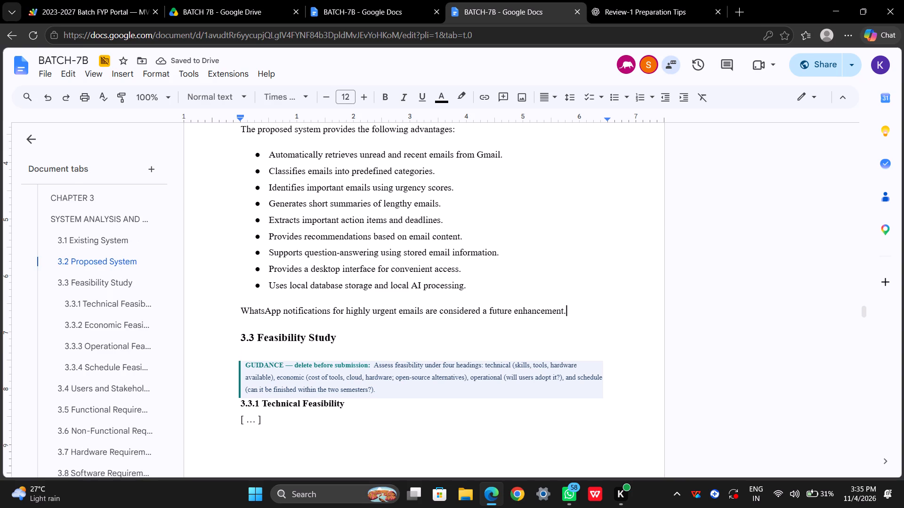
key(Return)
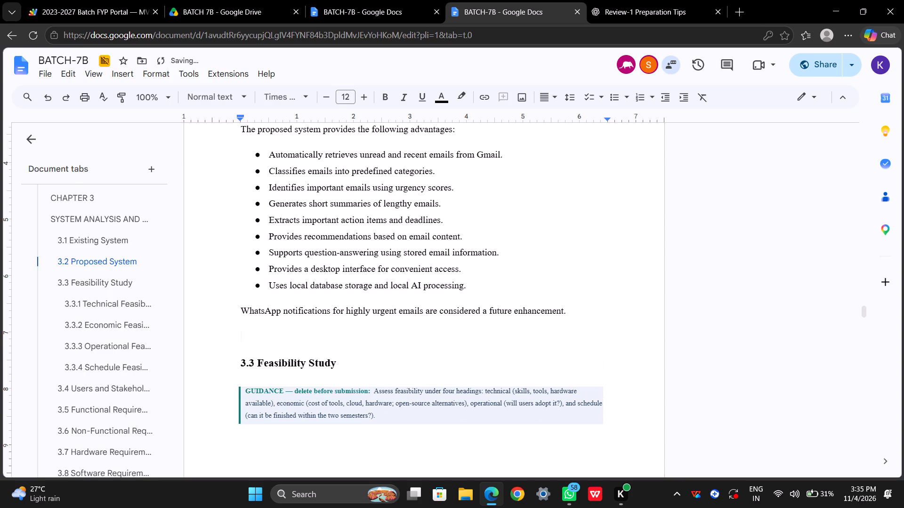
key(ctrl+v)
scroll(570, 312, down, 1)
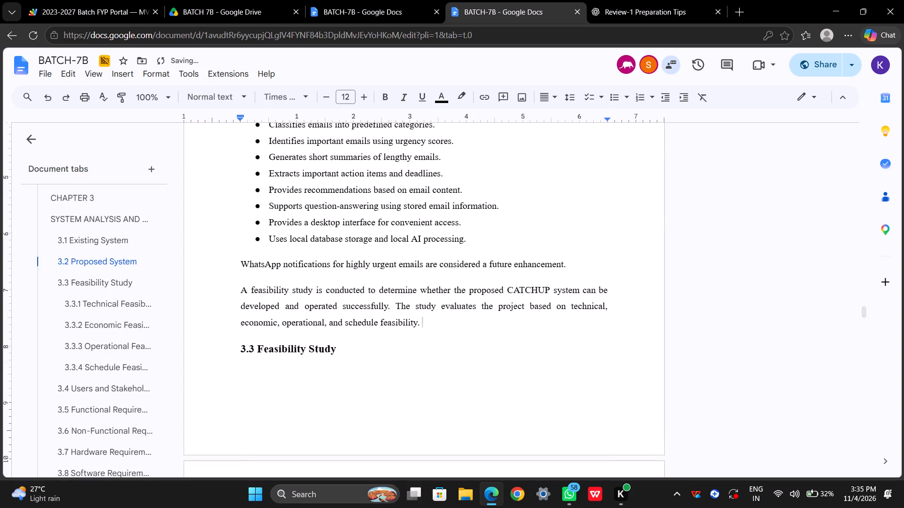
scroll(570, 312, down, 2)
scroll(570, 312, up, 1)
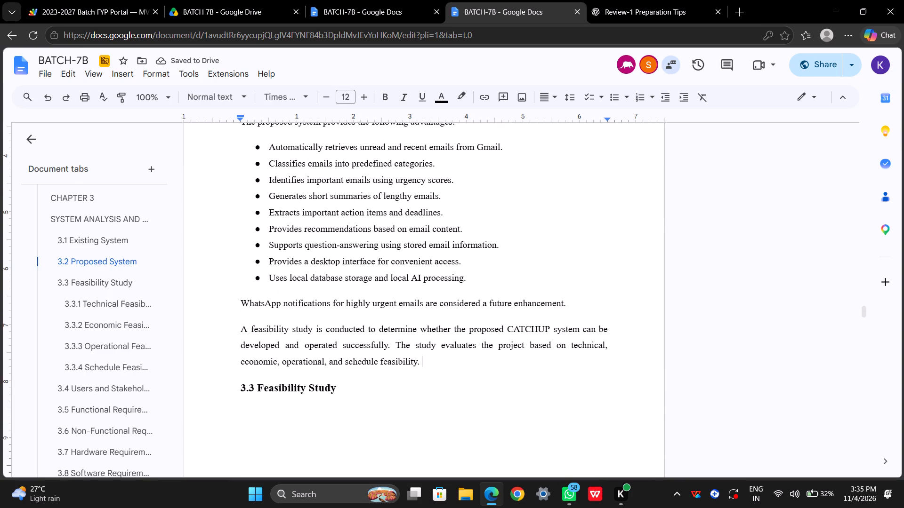
Copy the 3.3 Feasibility Study heading onto a new line between the WhatsApp notifications sentence and the pasted feasibility paragraph.
drag(336, 385, 335, 385)
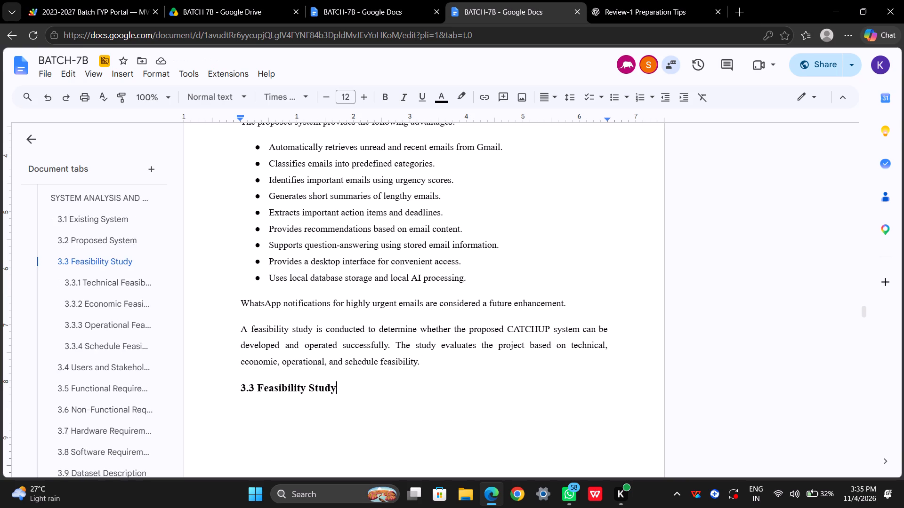
drag(335, 385, 242, 392)
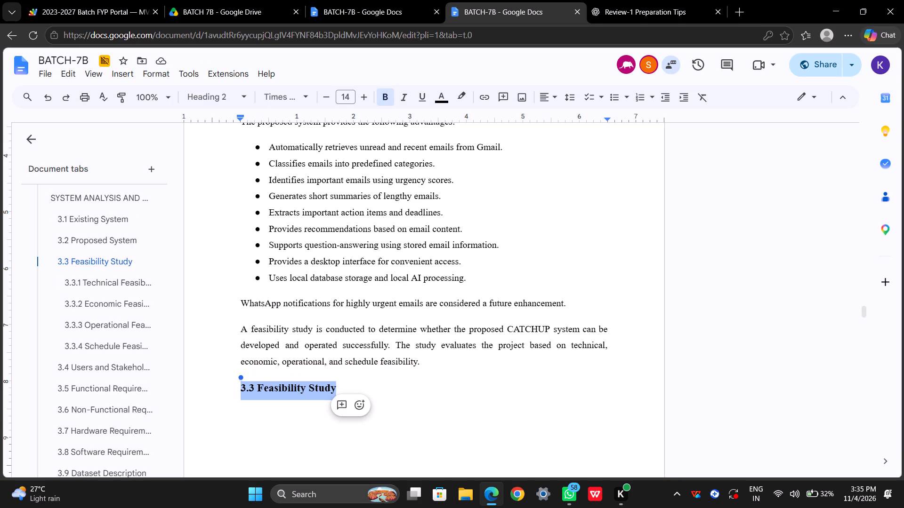
key(ctrl+c)
click(276, 316)
click(244, 317)
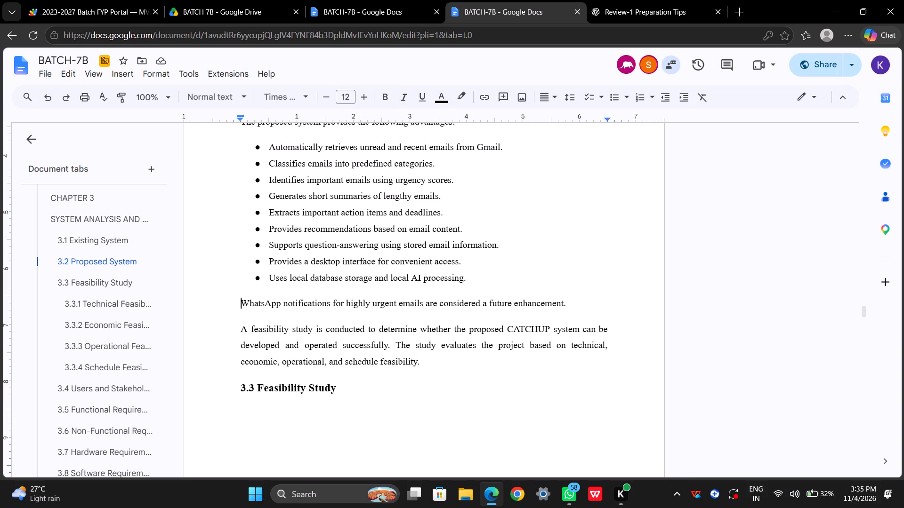
click(244, 317)
click(244, 317)
key(Left)
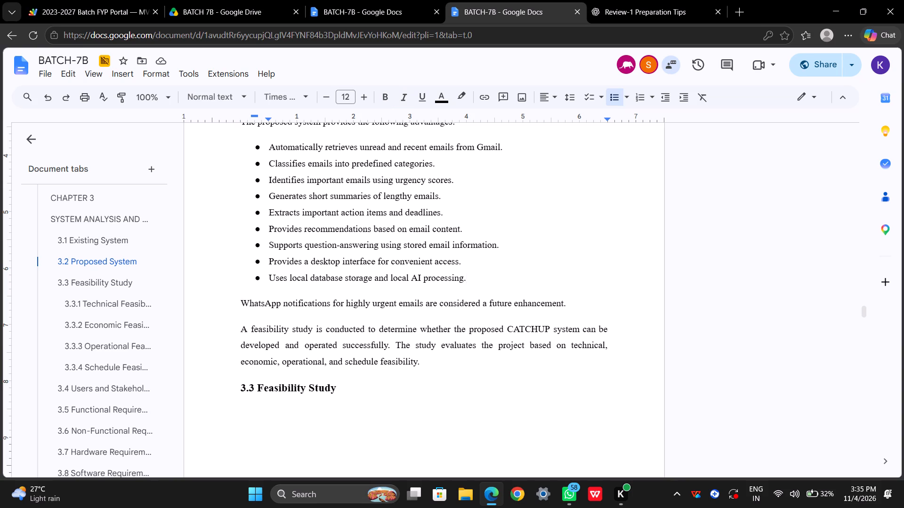
key(Down)
key(Right)
key(Right)
key(Right)
key(Right)
key(Right)
key(Right)
key(Right)
key(Right)
key(Right)
key(Right)
key(Right)
key(Right)
key(Right)
key(Right)
key(Right)
key(Right)
key(Right)
key(Right)
key(Right)
key(Right)
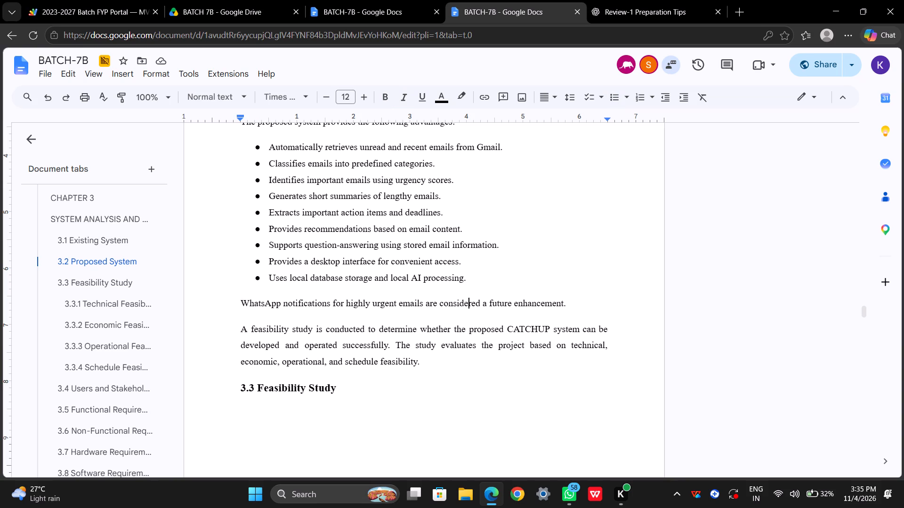
key(Right)
key(Return)
key(ctrl+v)
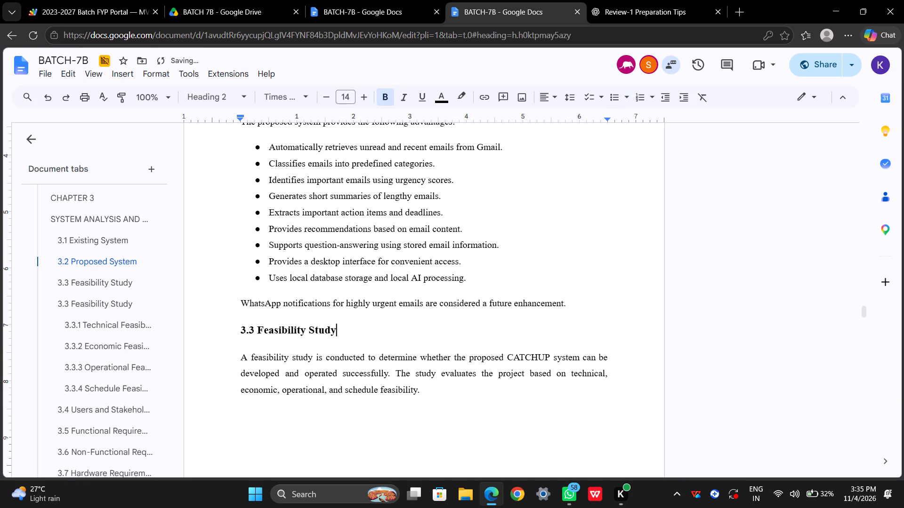
Delete the original 3.3 Feasibility Study heading below the pasted paragraph, along with its guidance note and the leftover empty line.
scroll(247, 343, down, 5)
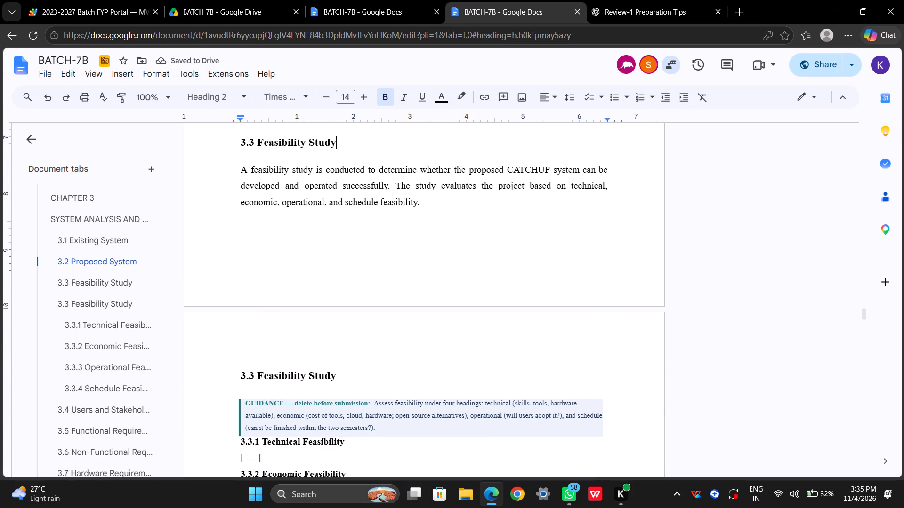
drag(383, 423, 224, 368)
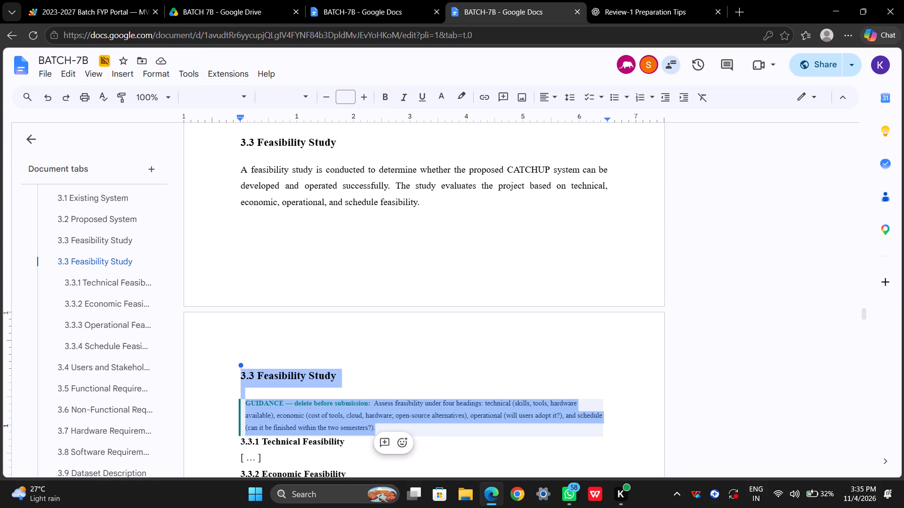
key(BackSpace)
key(BackSpace)
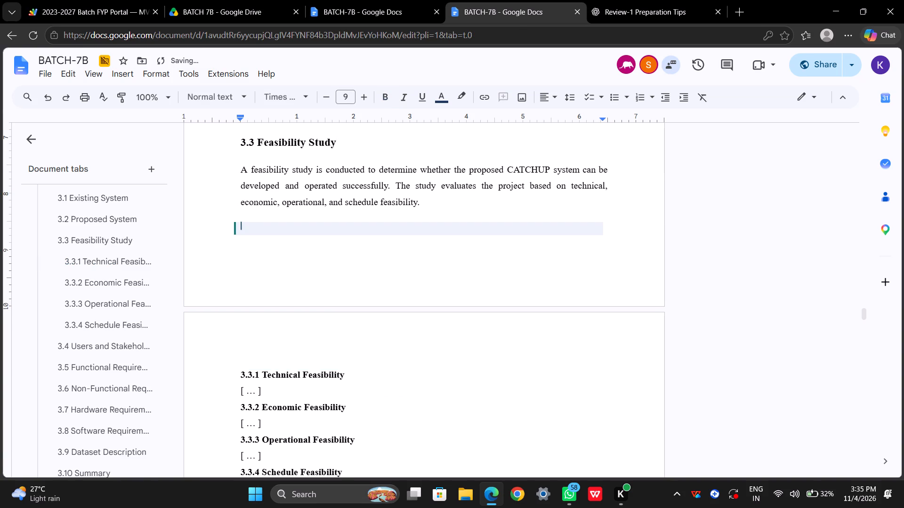
key(BackSpace)
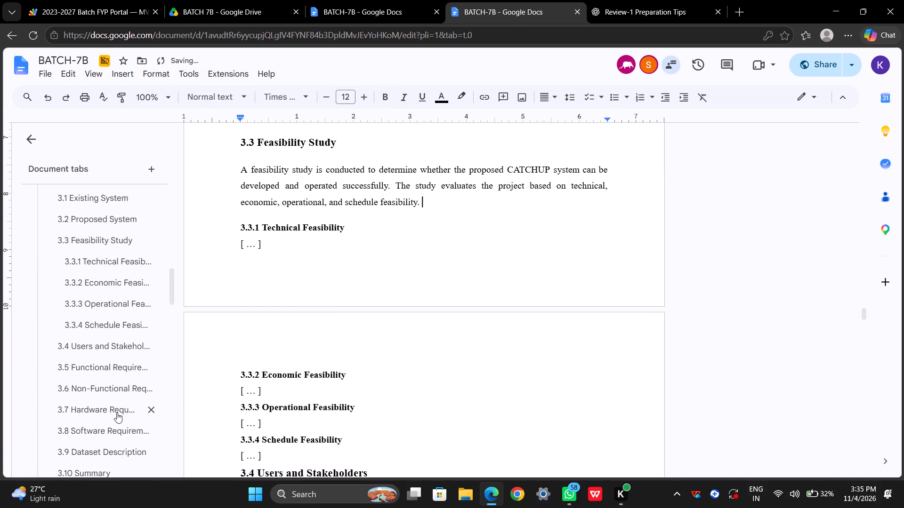
scroll(305, 324, up, 3)
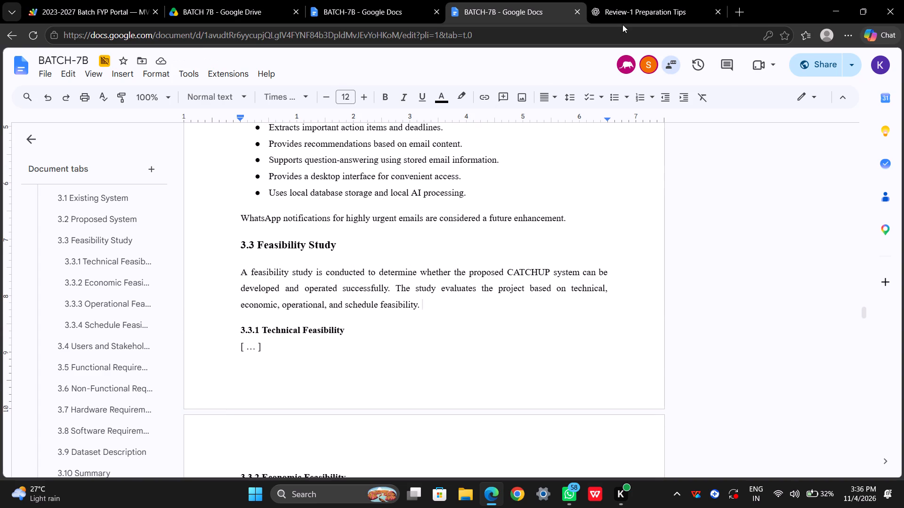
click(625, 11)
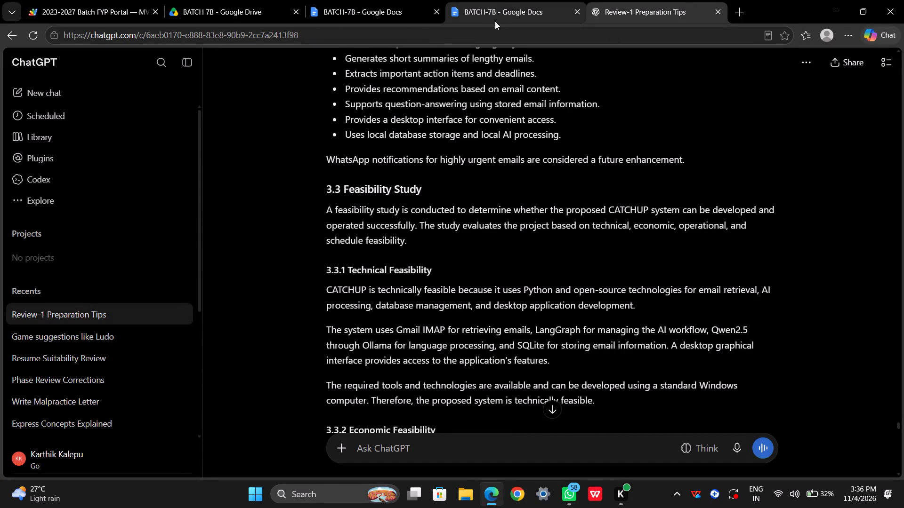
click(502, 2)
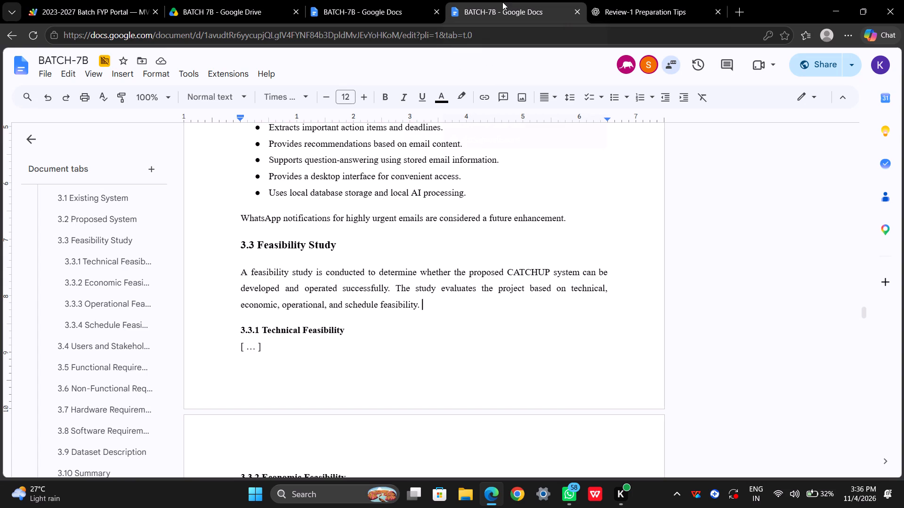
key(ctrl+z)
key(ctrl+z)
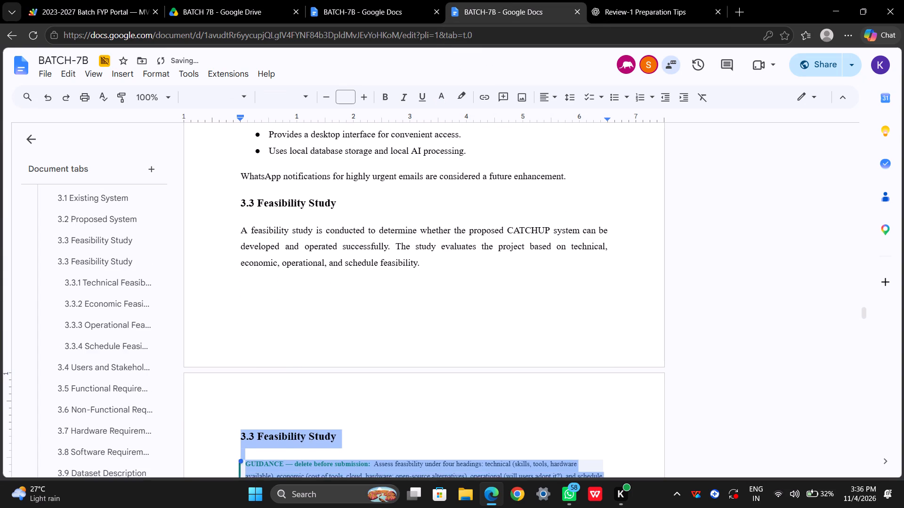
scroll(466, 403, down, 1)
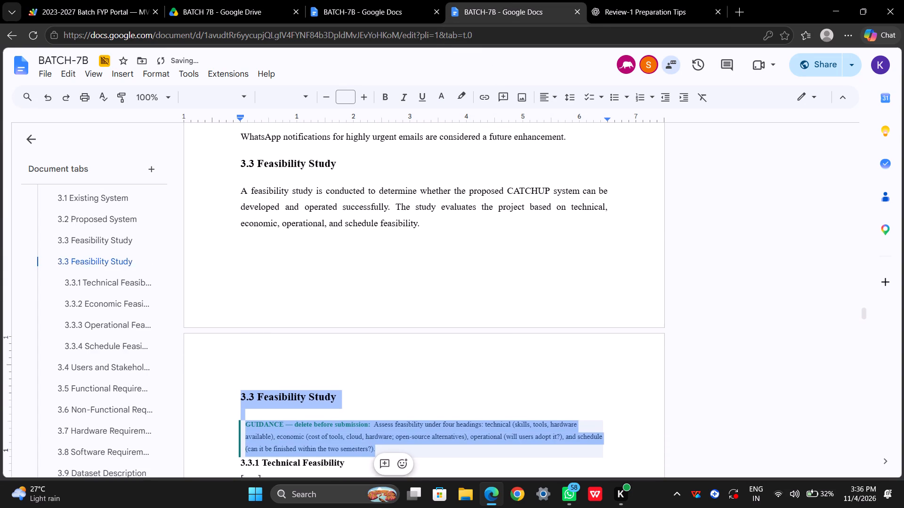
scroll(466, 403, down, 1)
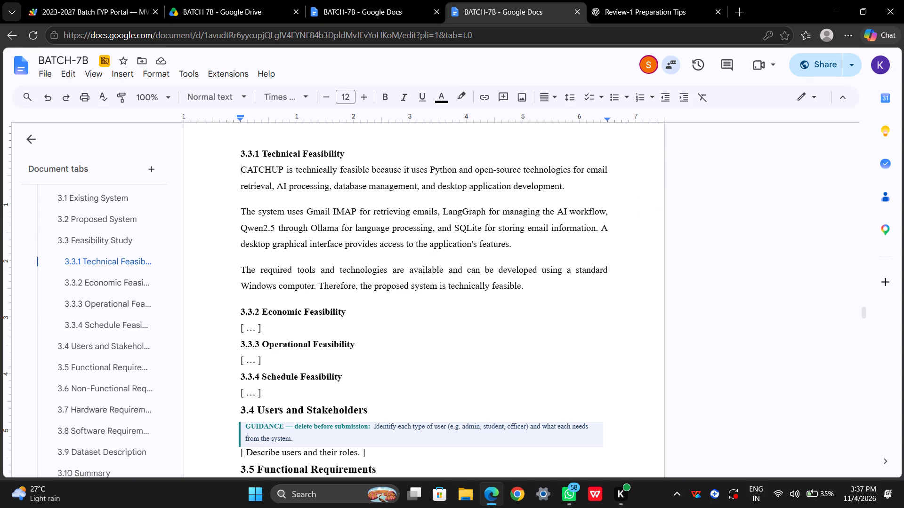
Replace the placeholder under 3.3.2 Economic Feasibility with the copied introduction and bullet list, removing the extra empty line and leftover bracket.
click(274, 336)
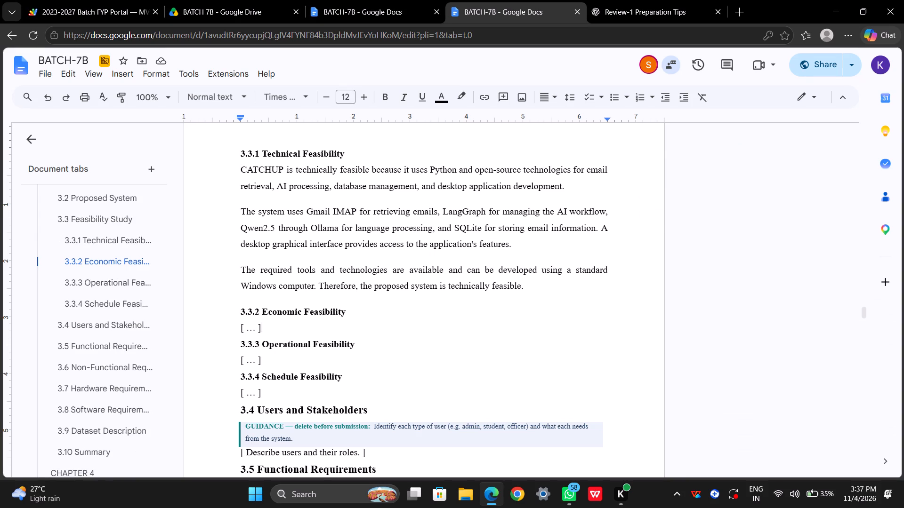
key(BackSpace)
key(BackSpace)
key(BackSpace)
key(BackSpace)
key(ctrl+v)
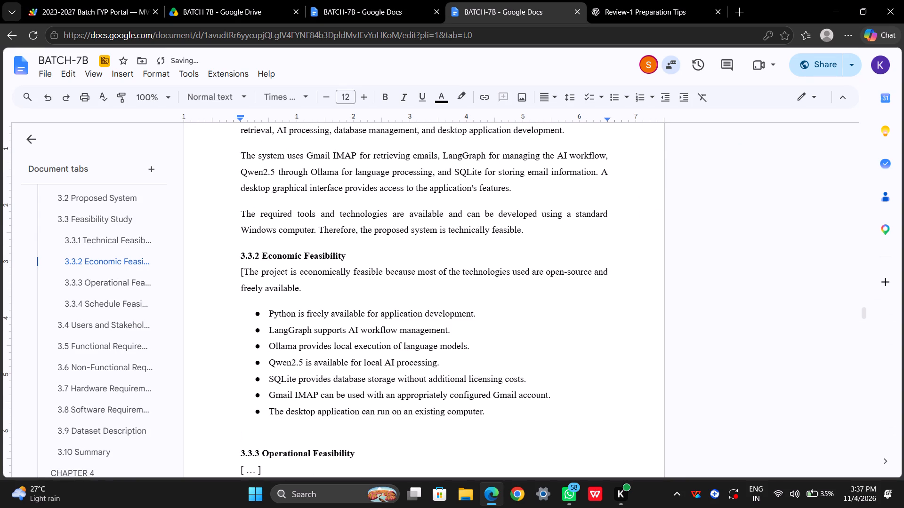
key(BackSpace)
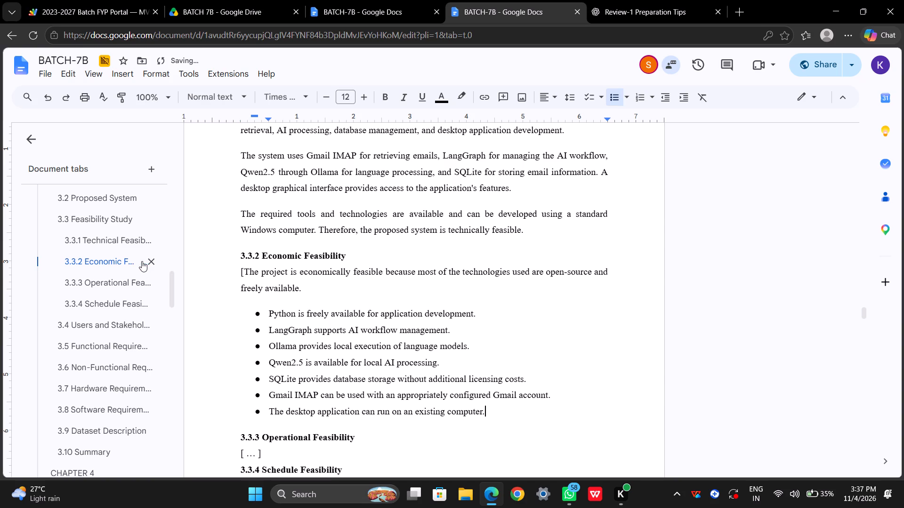
click(245, 269)
key(BackSpace)
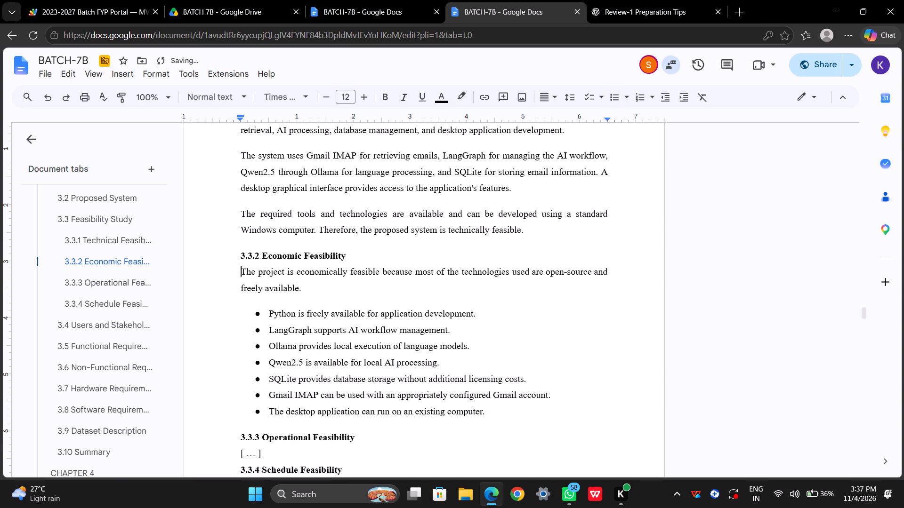
Copy the four paragraphs under 3.3.3 Operational Feasibility from the ChatGPT draft.
key(alt+Tab)
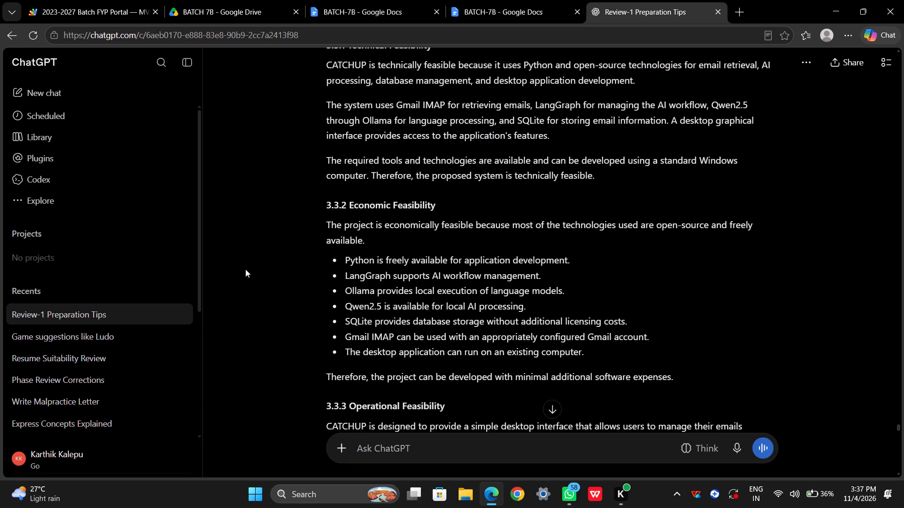
scroll(390, 288, down, 5)
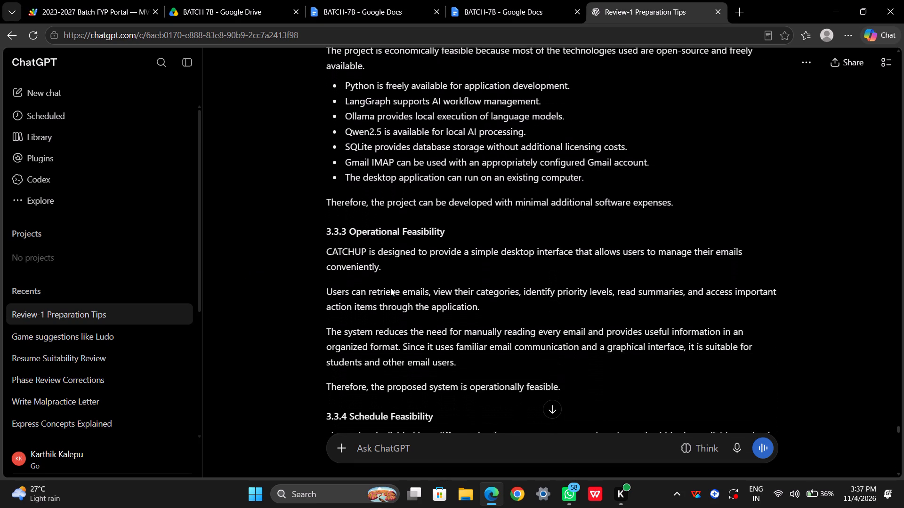
scroll(390, 288, down, 1)
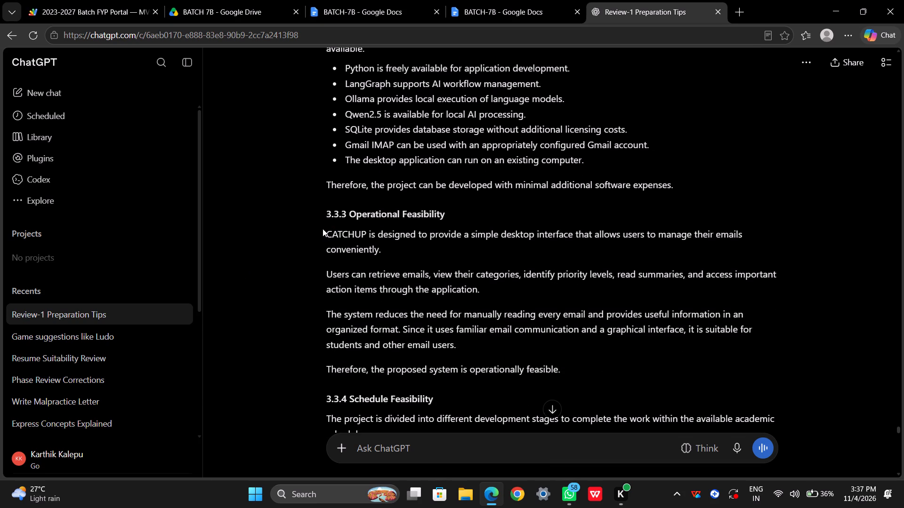
drag(325, 227, 408, 284)
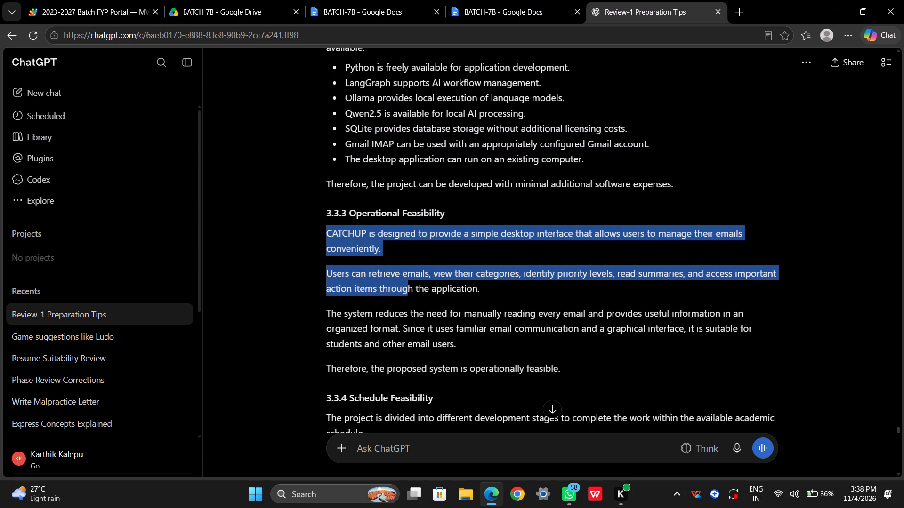
drag(408, 284, 575, 365)
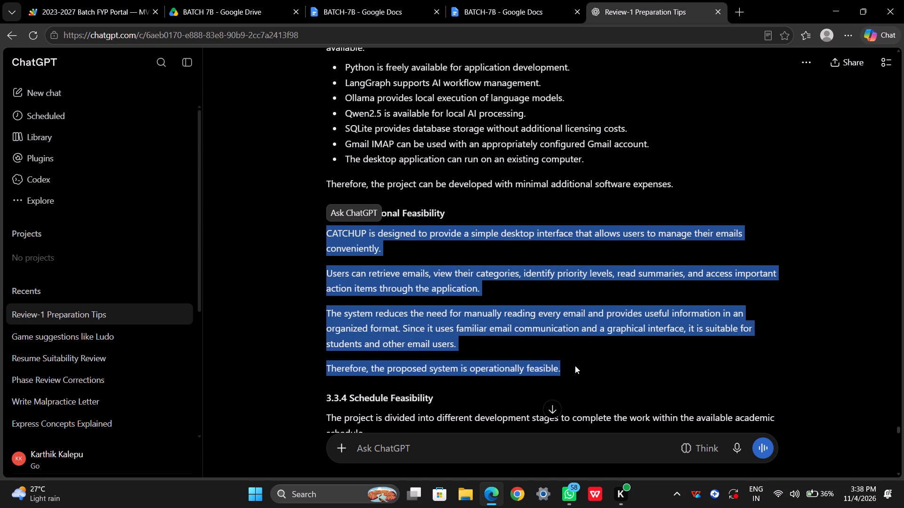
key(ctrl+c)
click(575, 365)
Replace the placeholder under 3.3.3 Operational Feasibility in the report with the copied paragraphs, removing the extra empty line and leftover bracket.
key(alt+Tab)
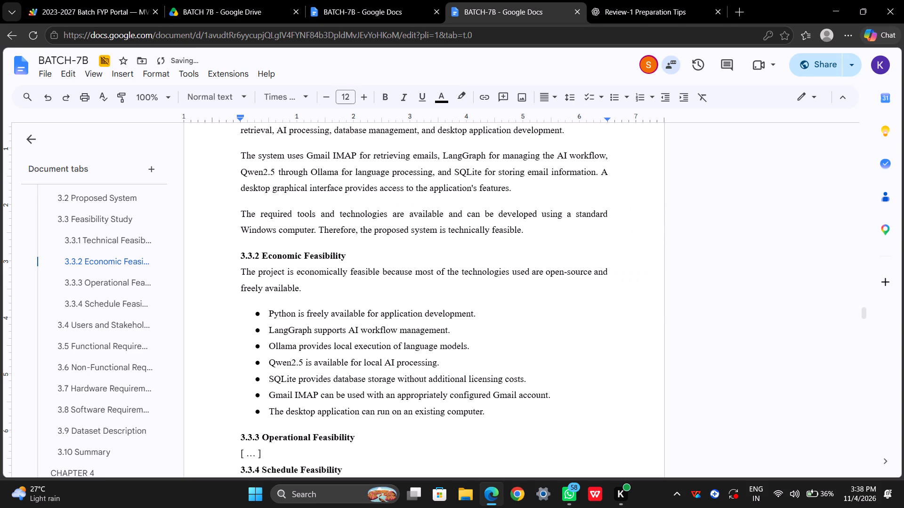
scroll(412, 300, down, 1)
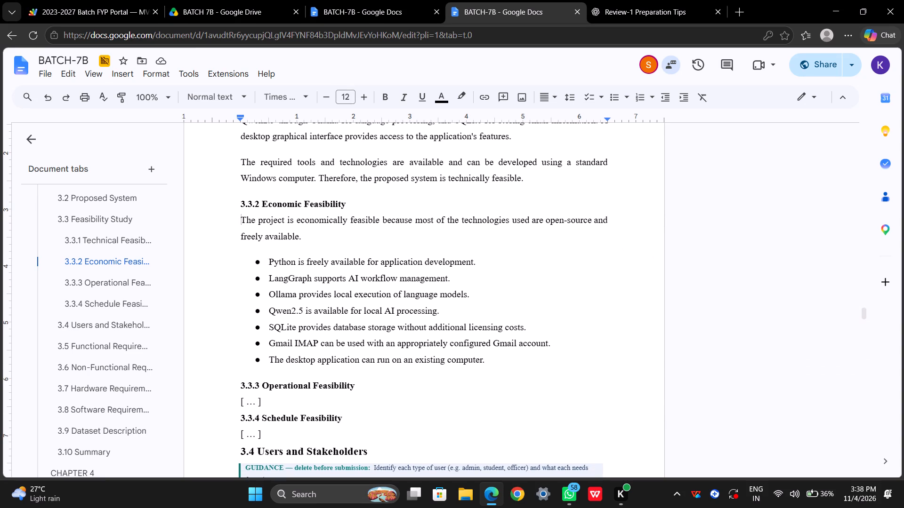
scroll(349, 400, down, 1)
click(276, 350)
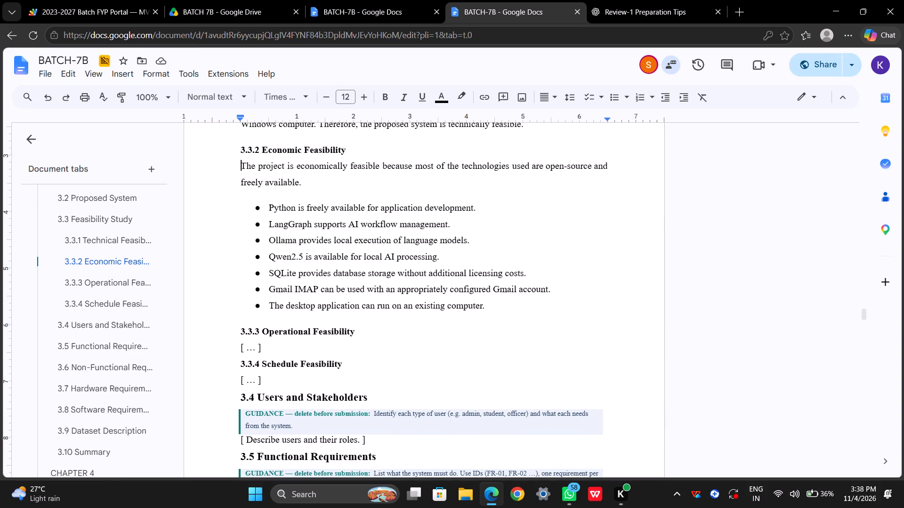
key(BackSpace)
key(BackSpace)
key(BackSpace)
key(BackSpace)
key(ctrl+v)
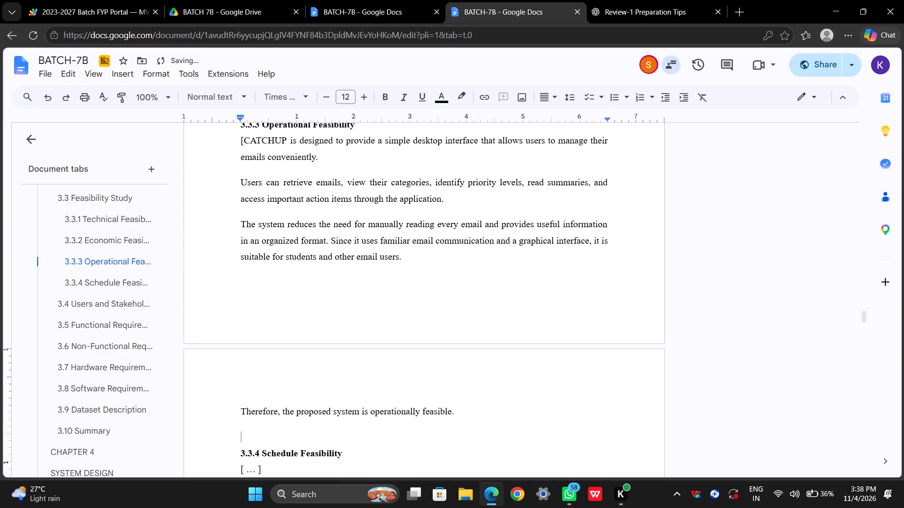
key(BackSpace)
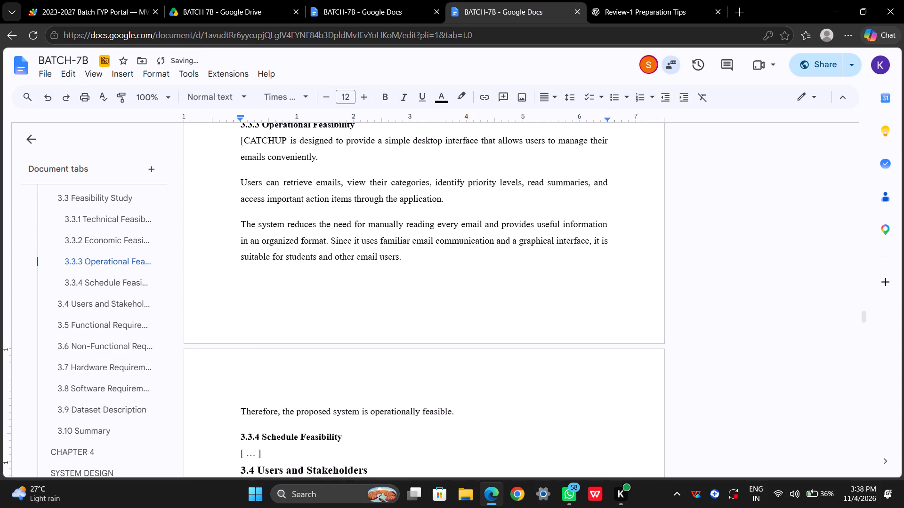
scroll(276, 350, up, 4)
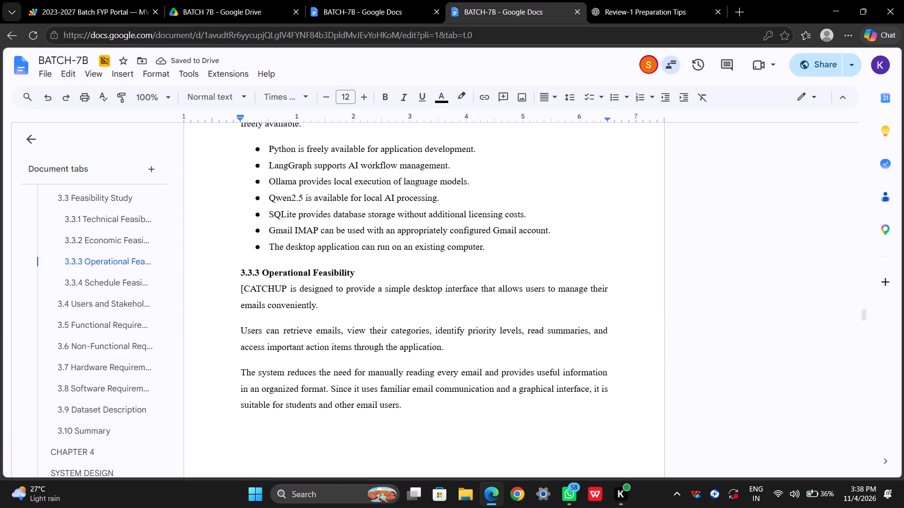
click(244, 293)
key(BackSpace)
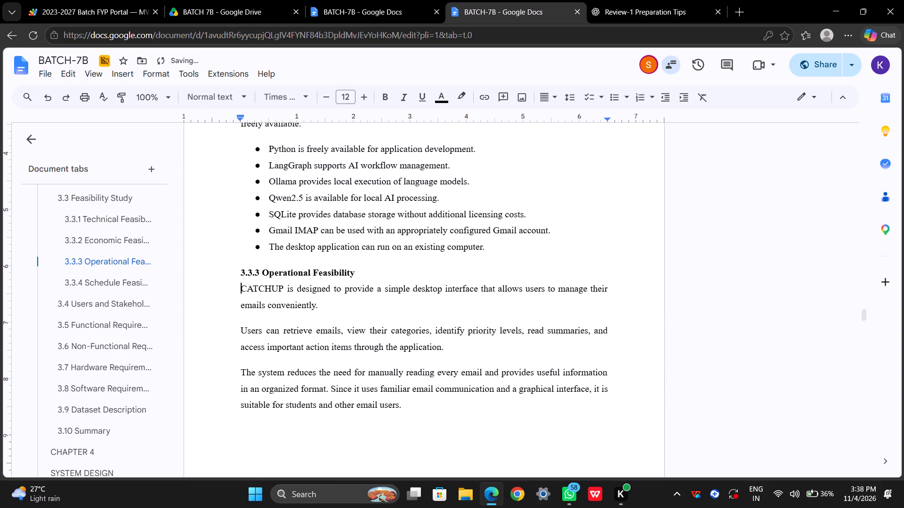
Copy ChatGPT's sentence "Therefore, the project can be developed with minimal additional software expenses." into the report as an unbulleted paragraph after the 3.3.2 bullet list.
click(599, 3)
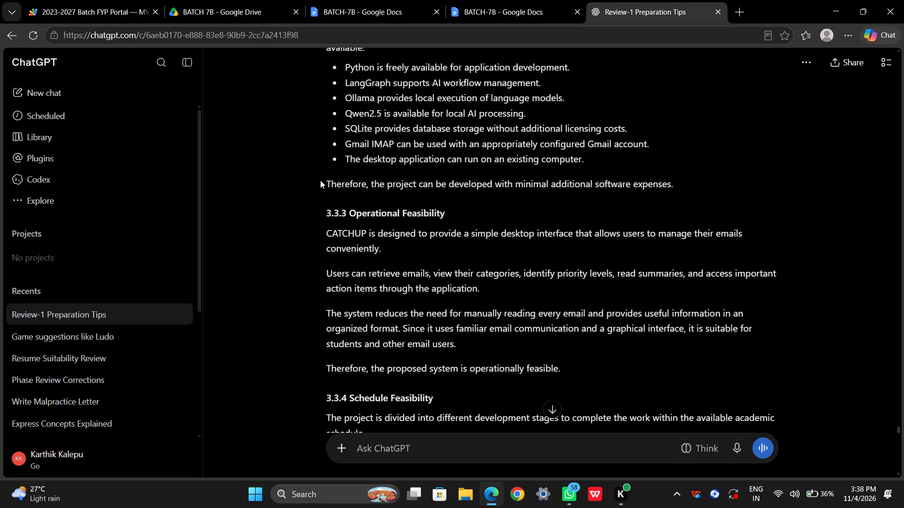
drag(320, 180, 691, 190)
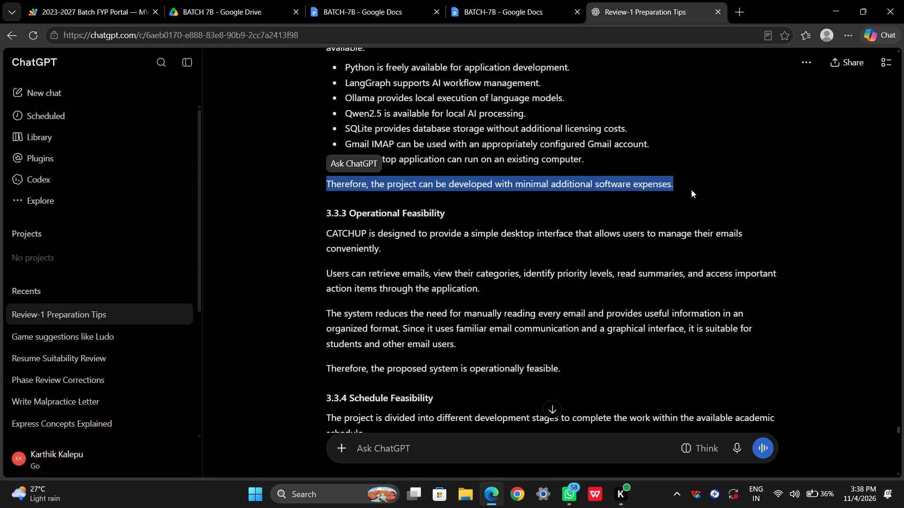
key(ctrl+c)
key(alt+Tab)
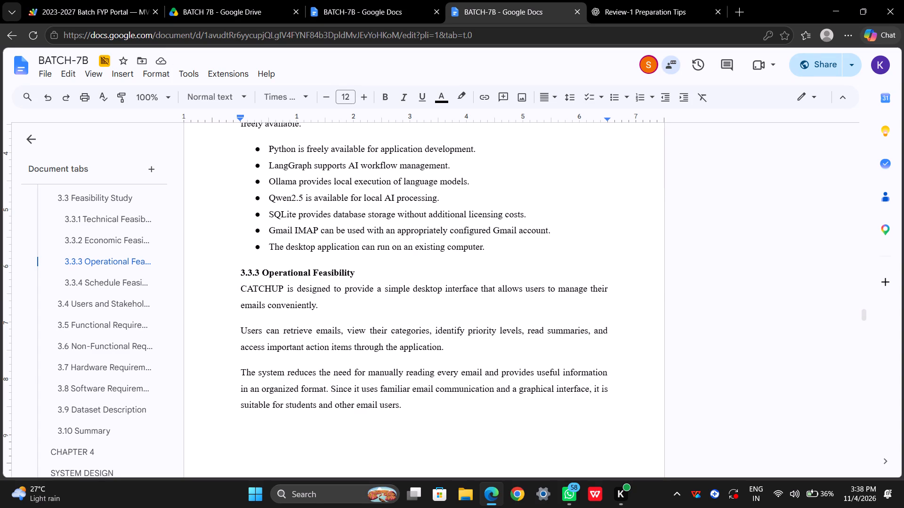
click(510, 254)
key(Return)
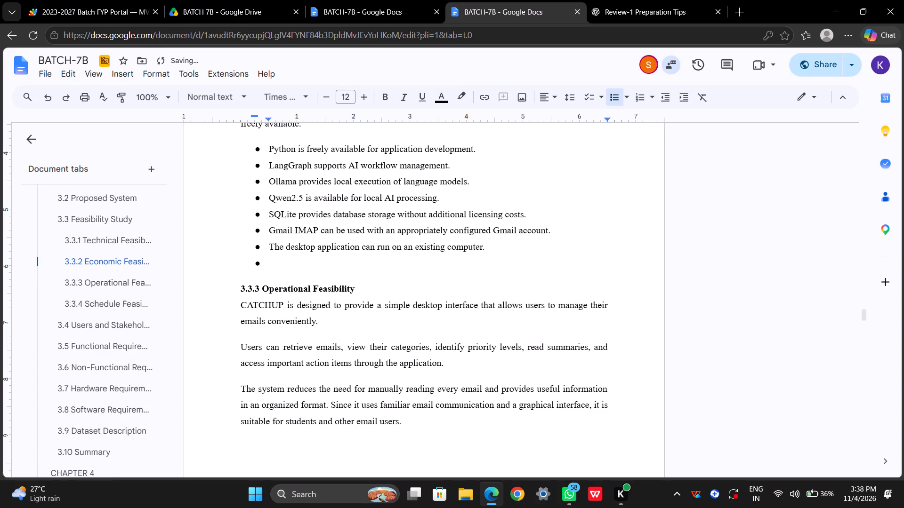
key(BackSpace)
key(BackSpace)
key(ctrl+v)
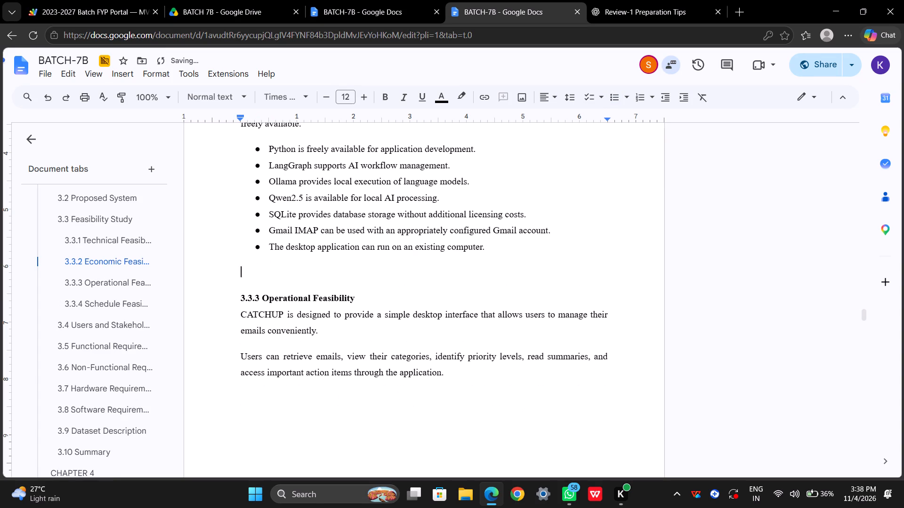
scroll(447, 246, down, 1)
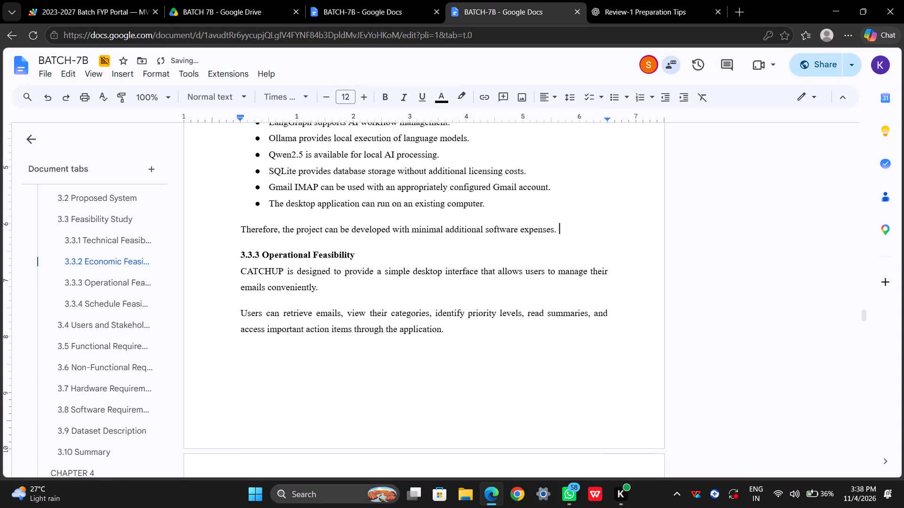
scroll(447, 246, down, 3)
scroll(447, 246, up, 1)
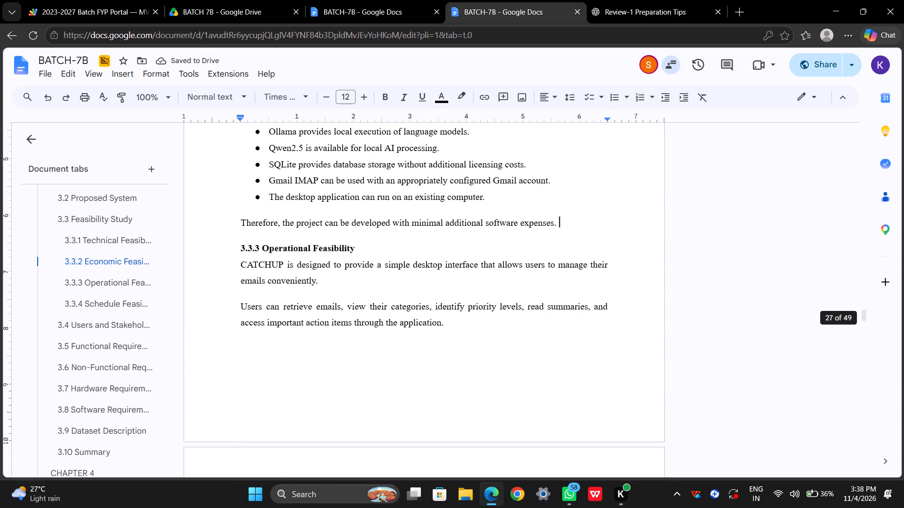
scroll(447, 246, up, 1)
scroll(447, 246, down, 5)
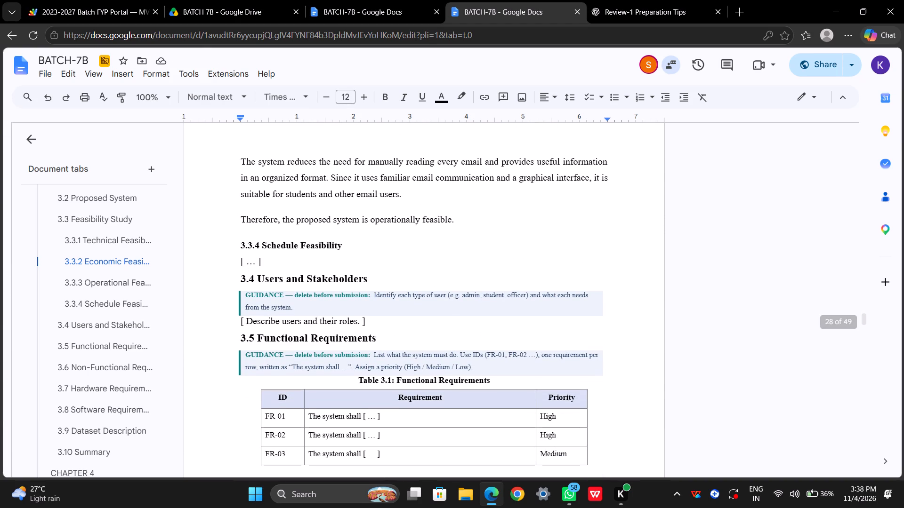
click(636, 5)
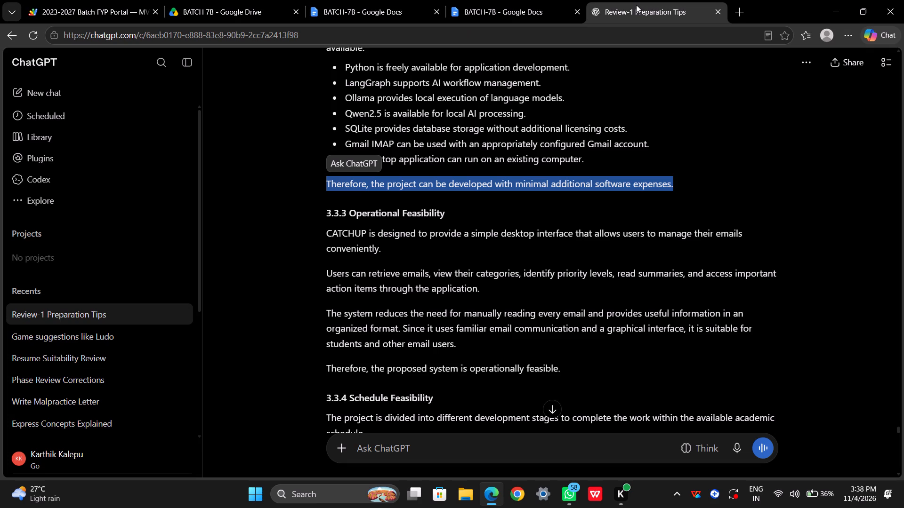
scroll(401, 215, down, 2)
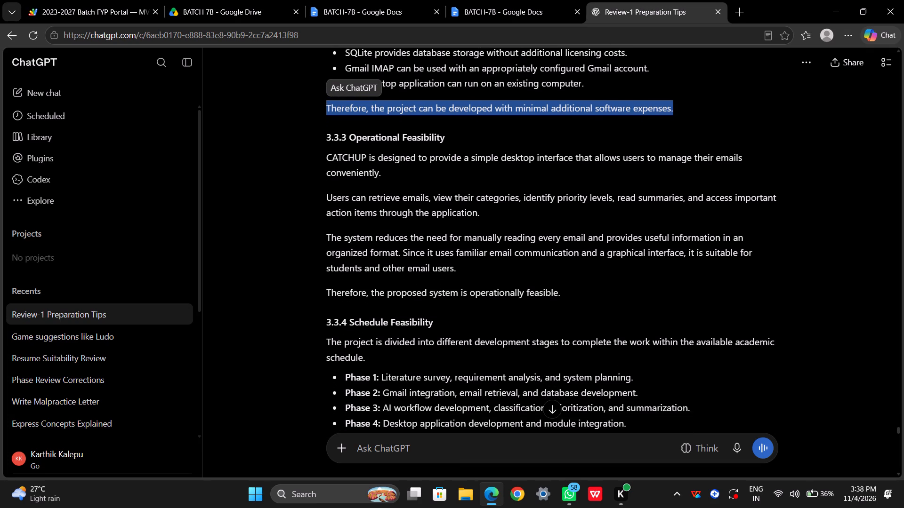
scroll(353, 300, down, 1)
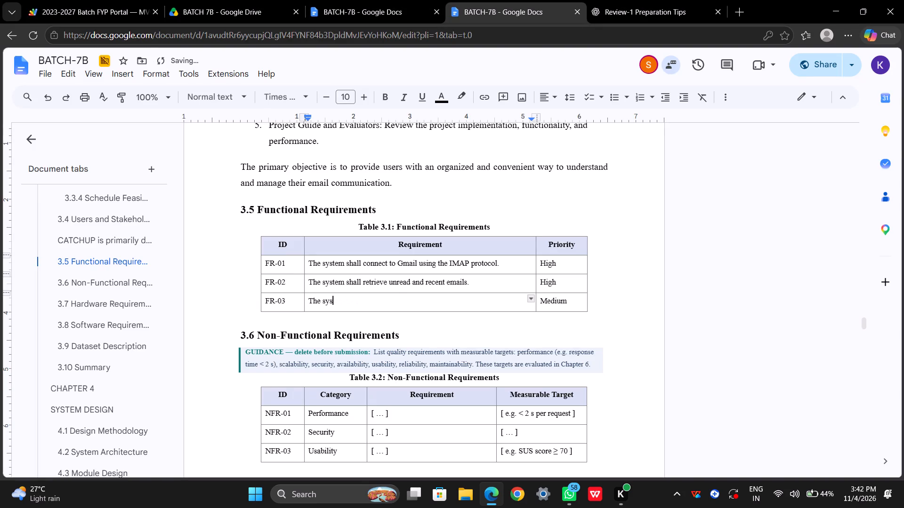
key(BackSpace)
key(BackSpace)
key(BackSpace)
key(BackSpace)
key(BackSpace)
key(v)
key(BackSpace)
key(ctrl+v)
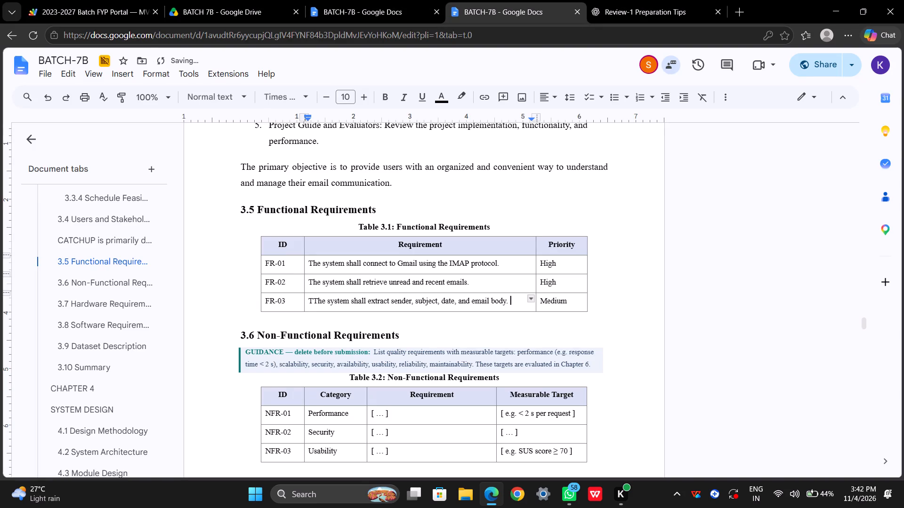
key(BackSpace)
click(313, 301)
key(BackSpace)
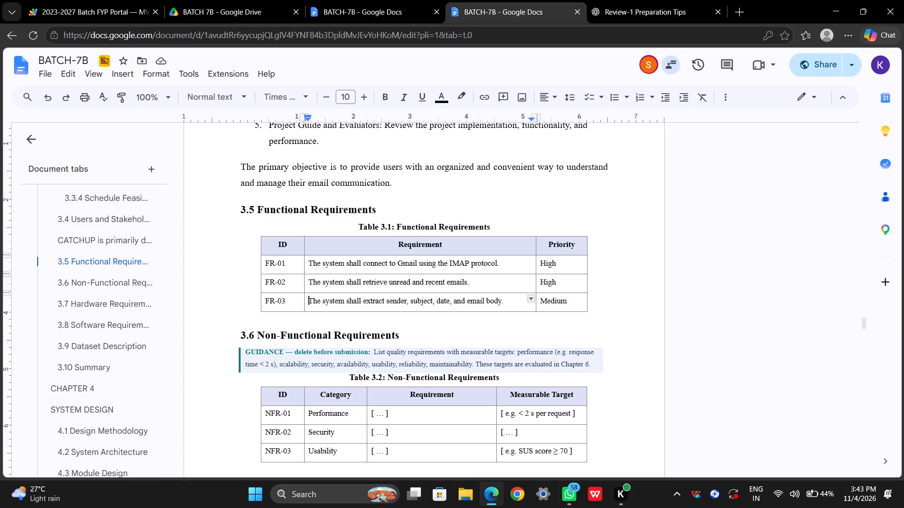
Add seven empty rows to Table 3.1 below the FR-03 row.
click(530, 300)
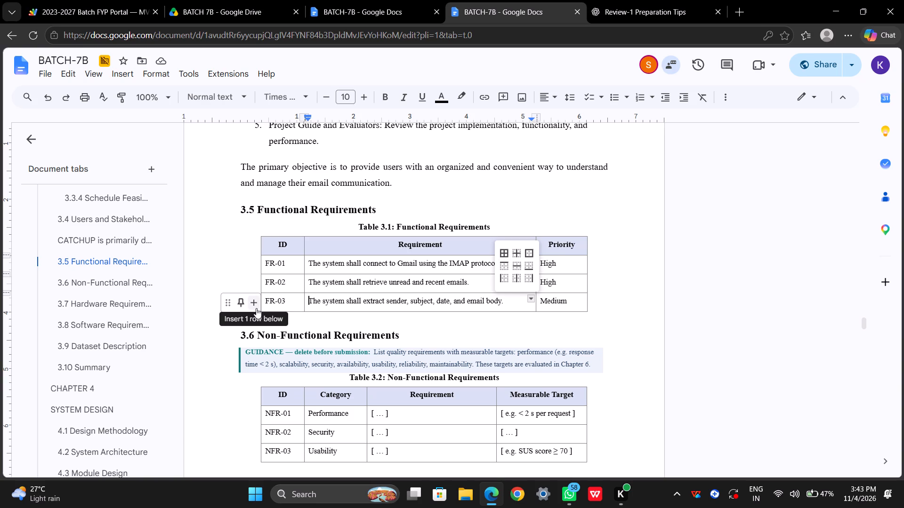
click(256, 308)
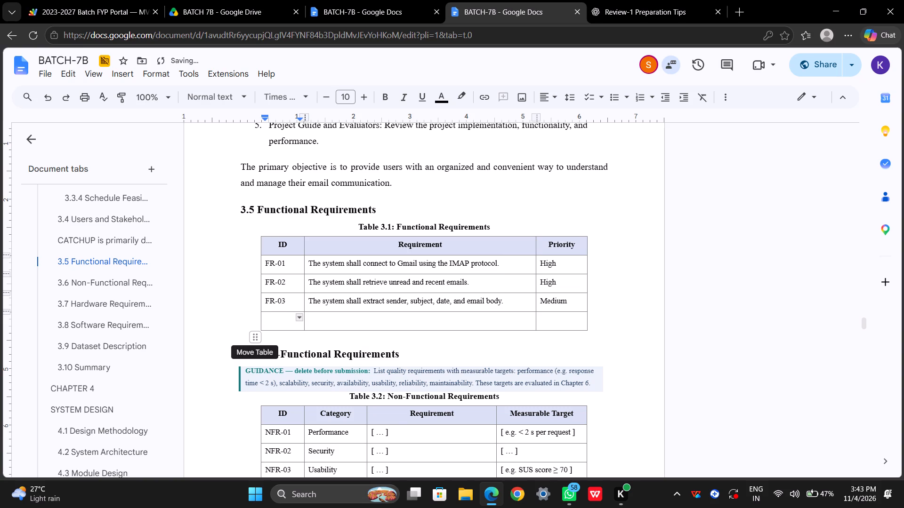
click(254, 321)
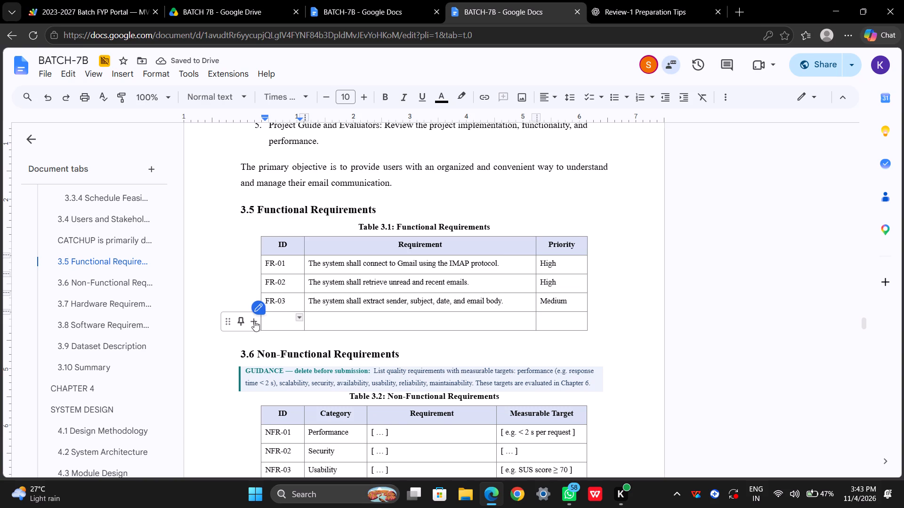
click(258, 343)
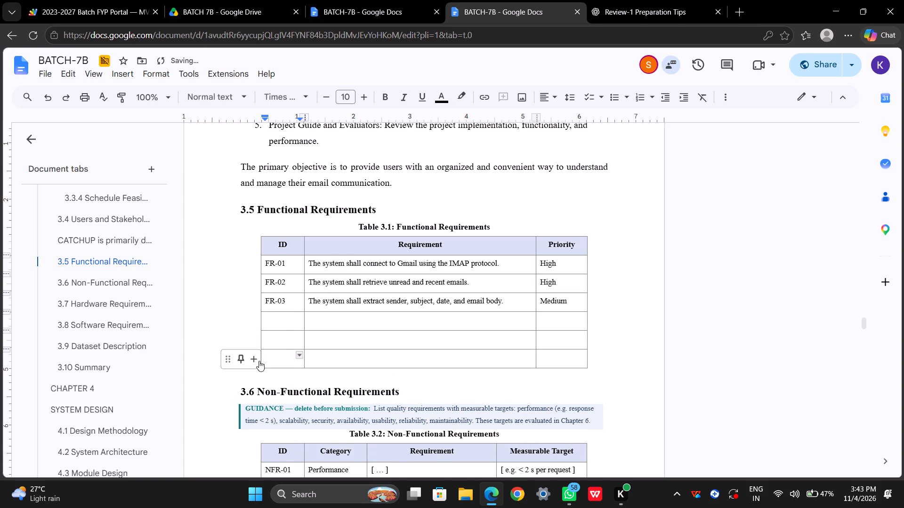
click(259, 361)
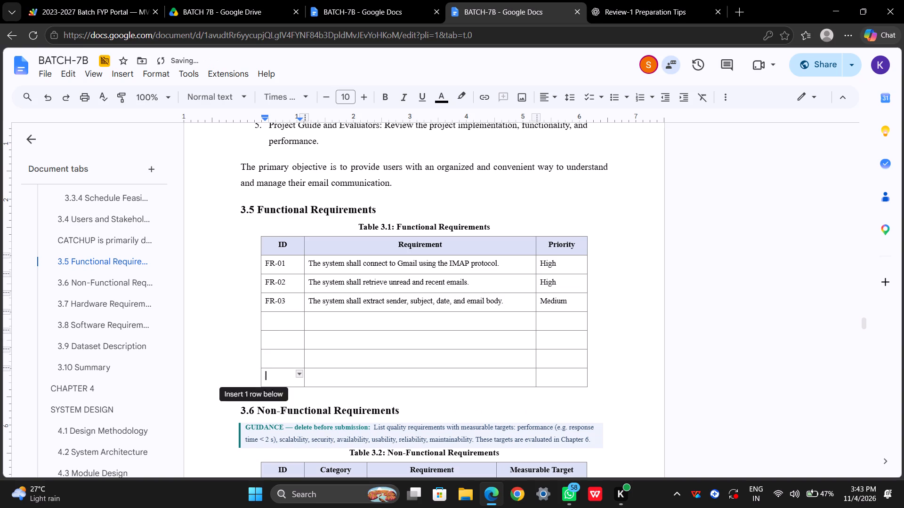
click(259, 379)
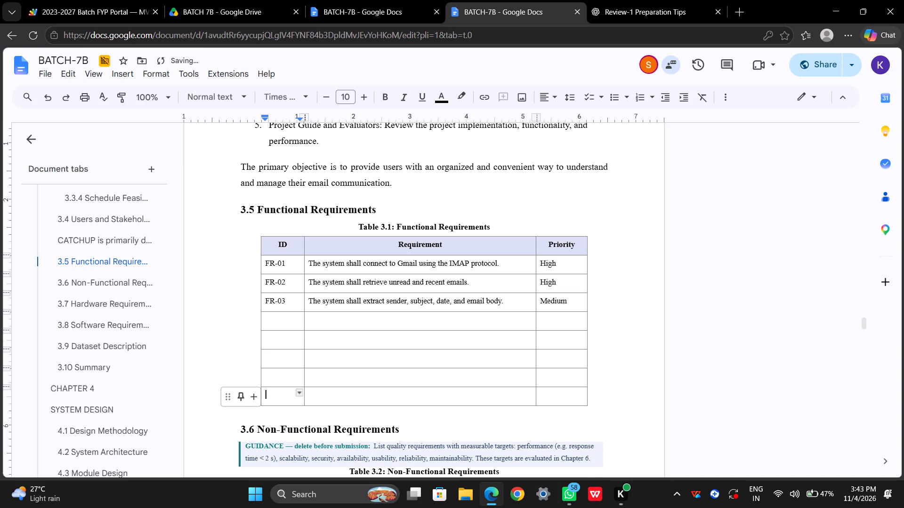
click(255, 394)
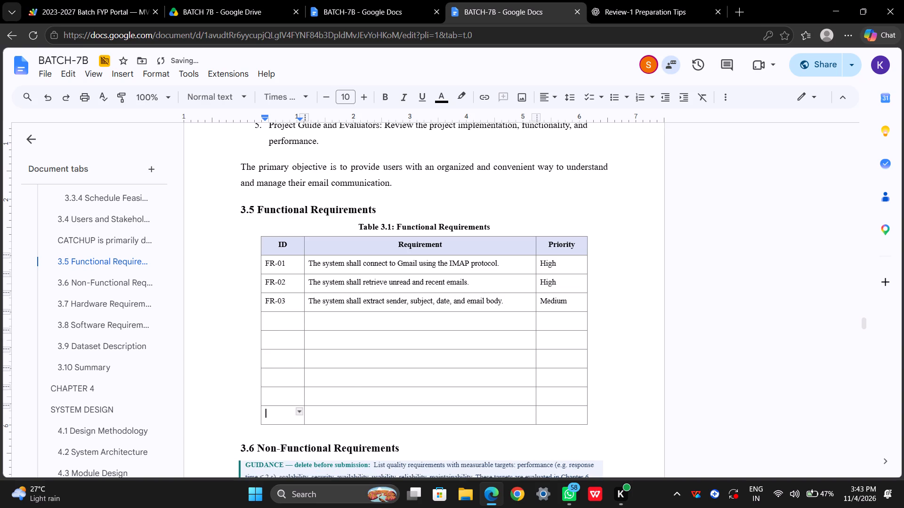
click(255, 409)
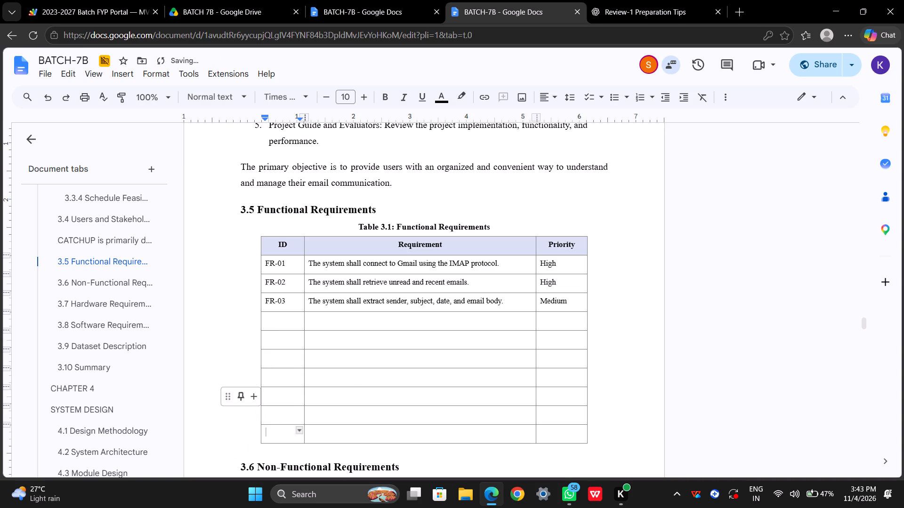
click(289, 325)
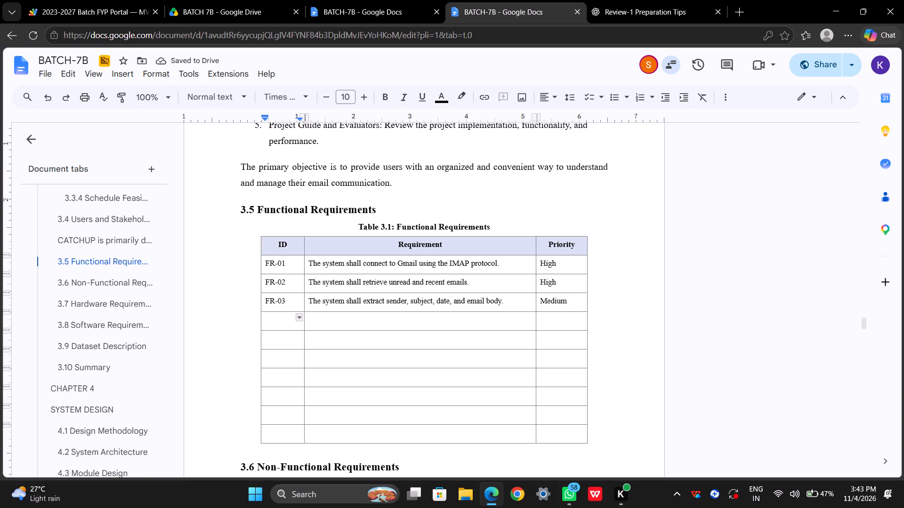
key(f)
key(BackSpace)
text(FR)
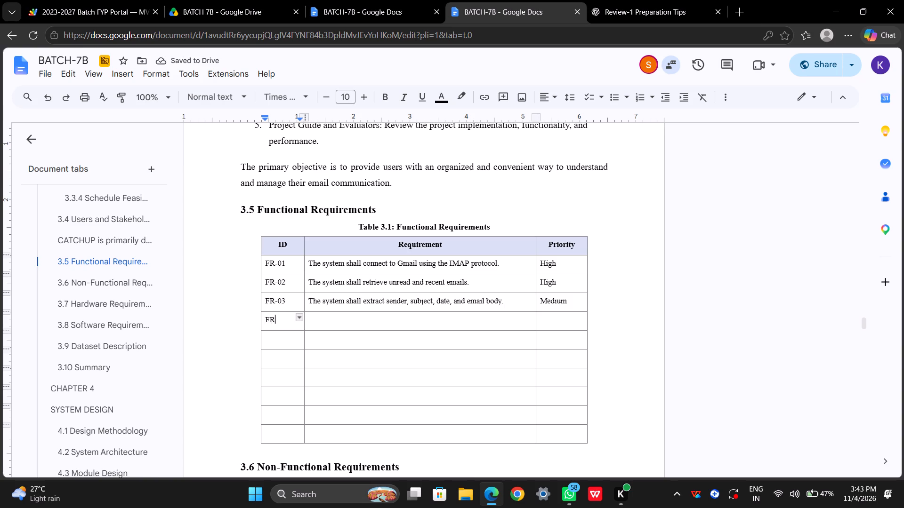
text(-04)
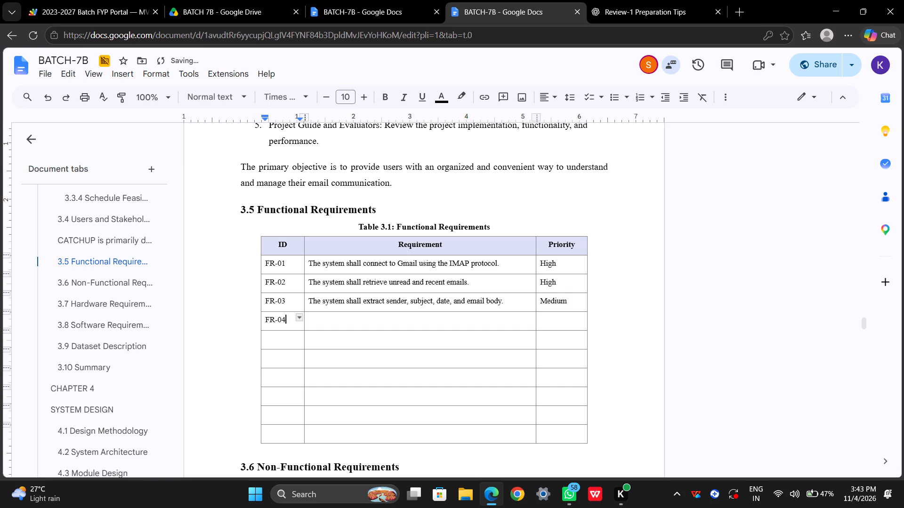
click(289, 325)
click(278, 342)
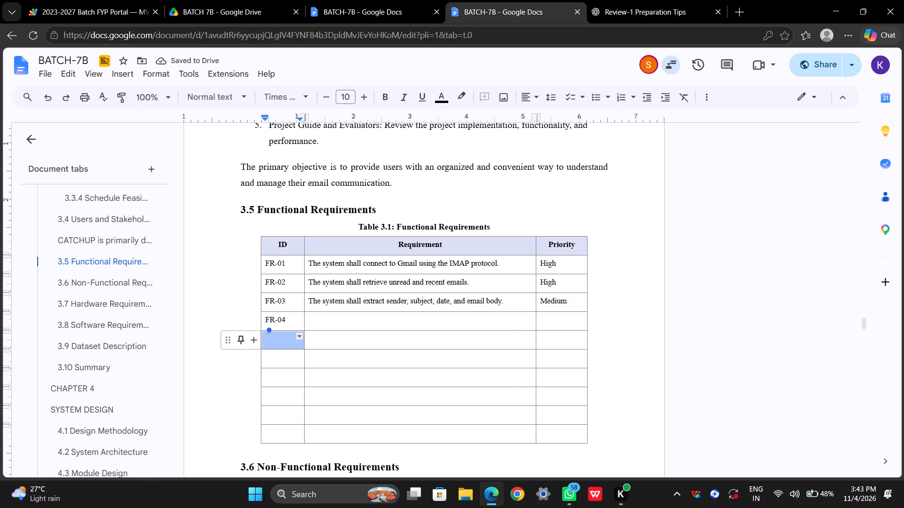
click(278, 342)
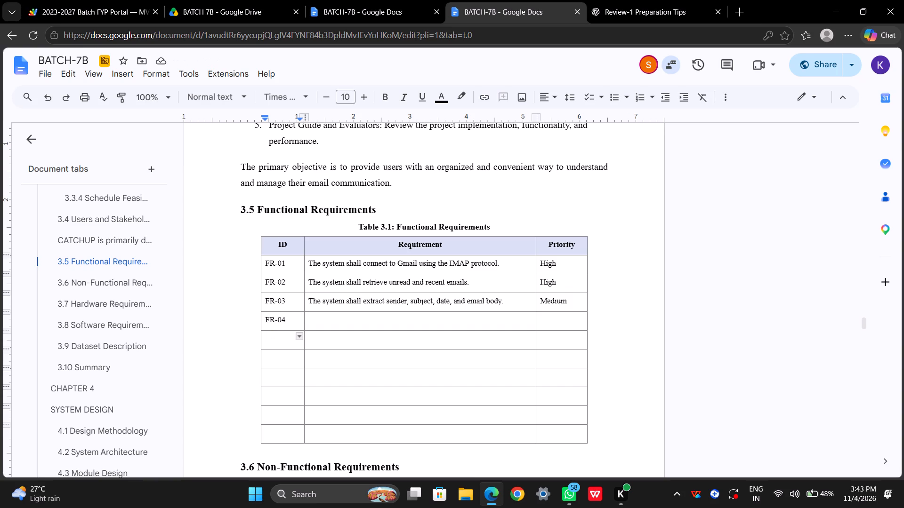
text(FR)
text(-05)
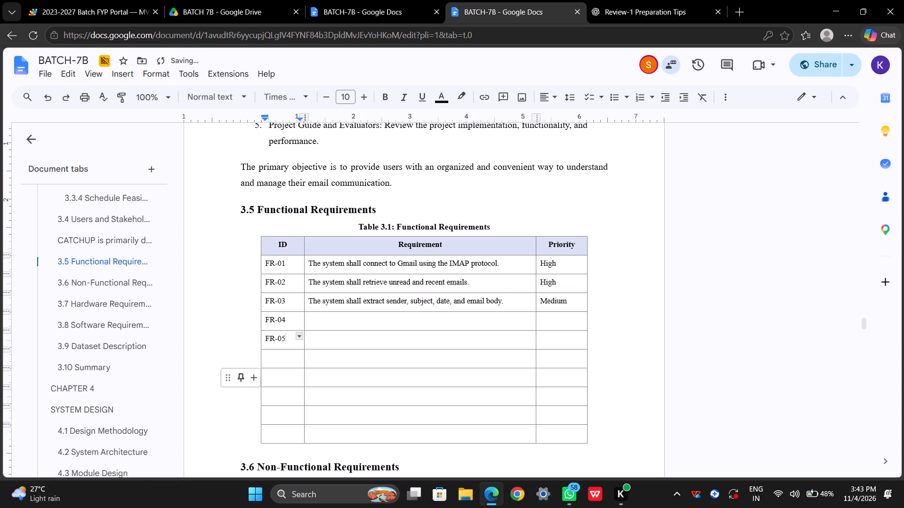
click(269, 361)
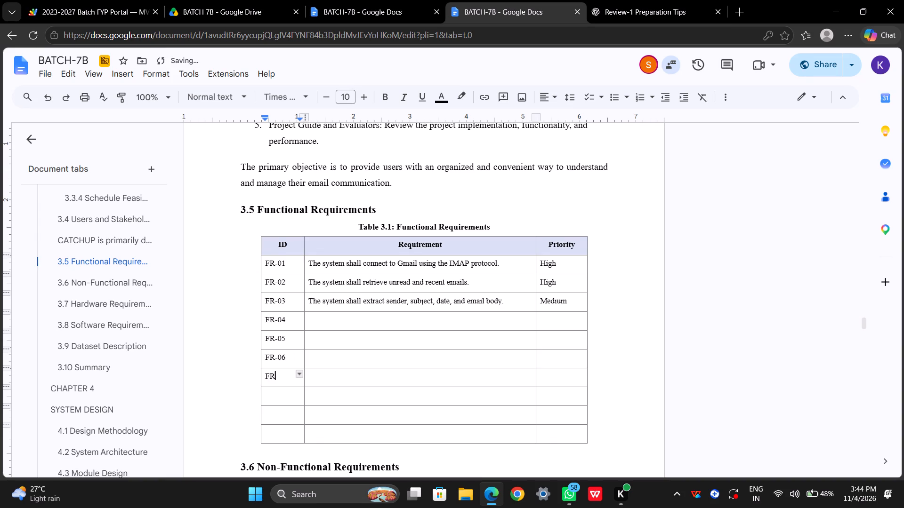
text(-0)
key(7)
click(273, 397)
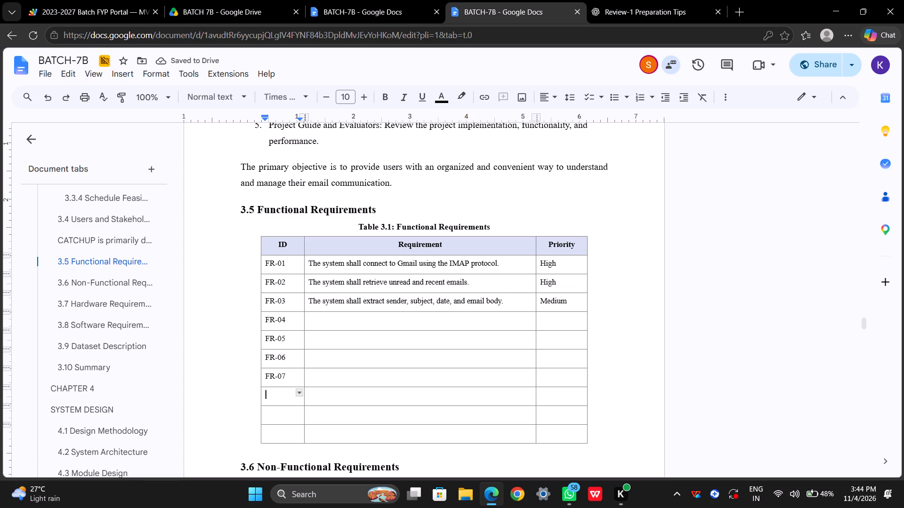
text(FR)
text(-08)
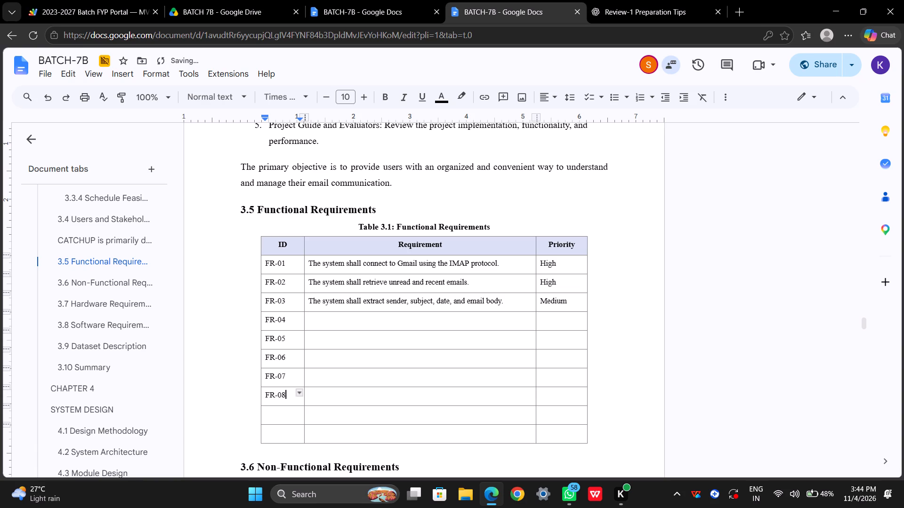
Enter the IDs FR-09 and FR-10 in the last two empty rows of Table 3.1.
click(268, 420)
text(FR)
text(-0)
key(9)
click(267, 440)
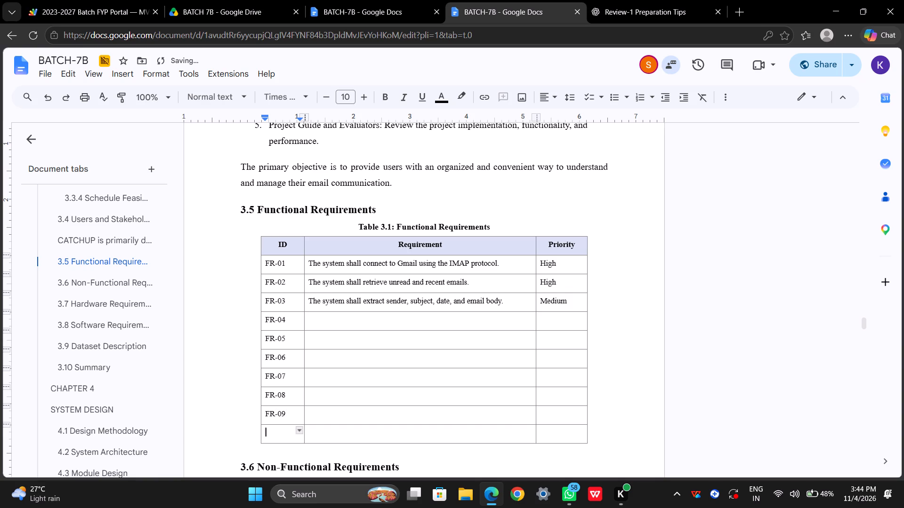
text(FR)
text(-0)
key(BackSpace)
text(10)
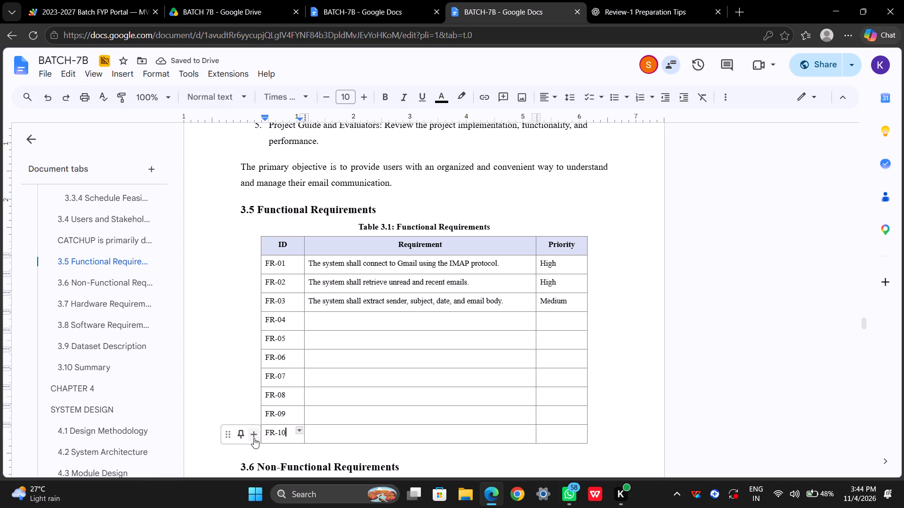
Add five empty rows to Table 3.1 below the FR-10 row.
click(254, 437)
click(258, 433)
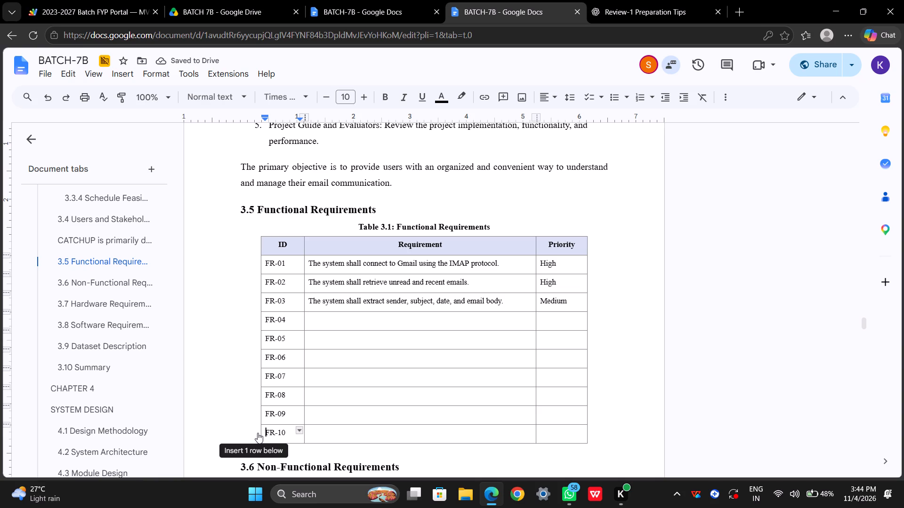
click(252, 429)
scroll(252, 429, down, 1)
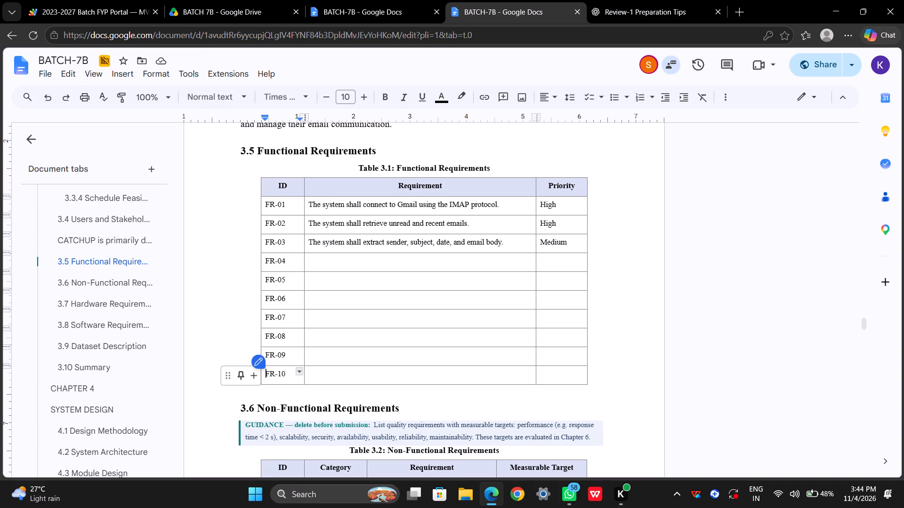
click(251, 378)
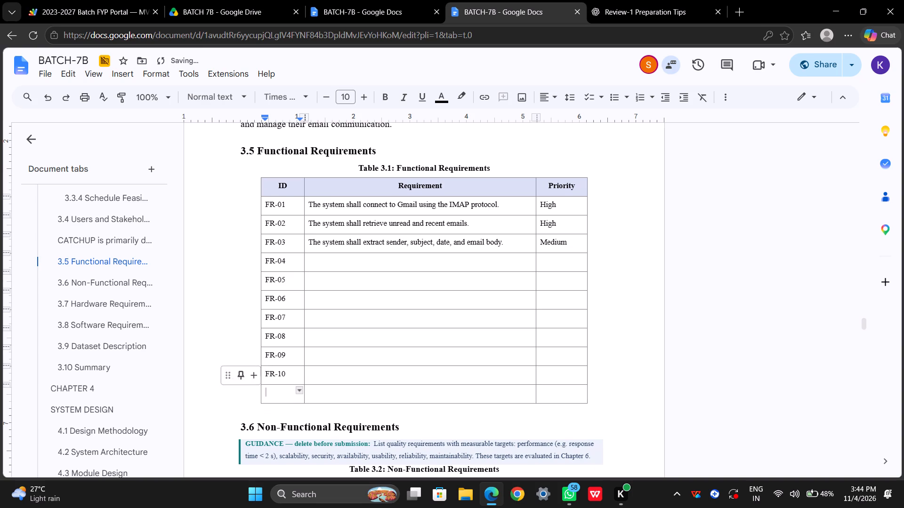
click(253, 393)
click(255, 390)
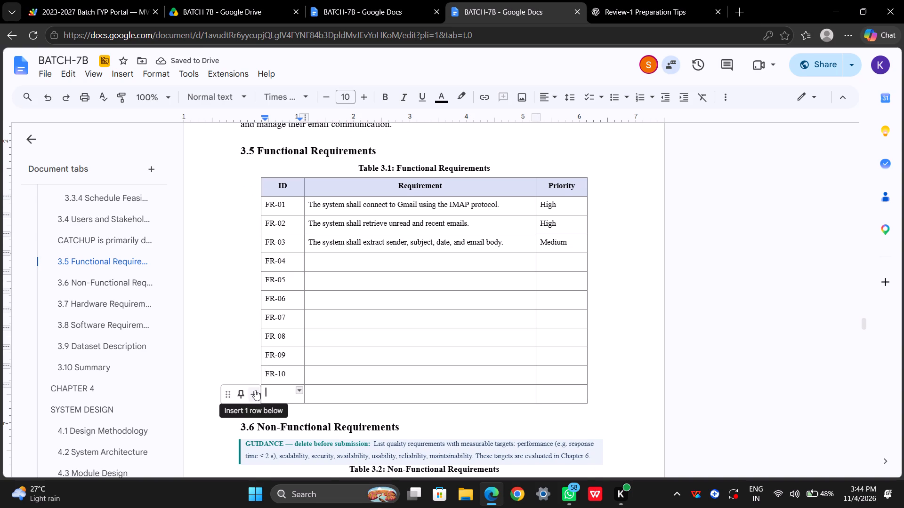
click(255, 408)
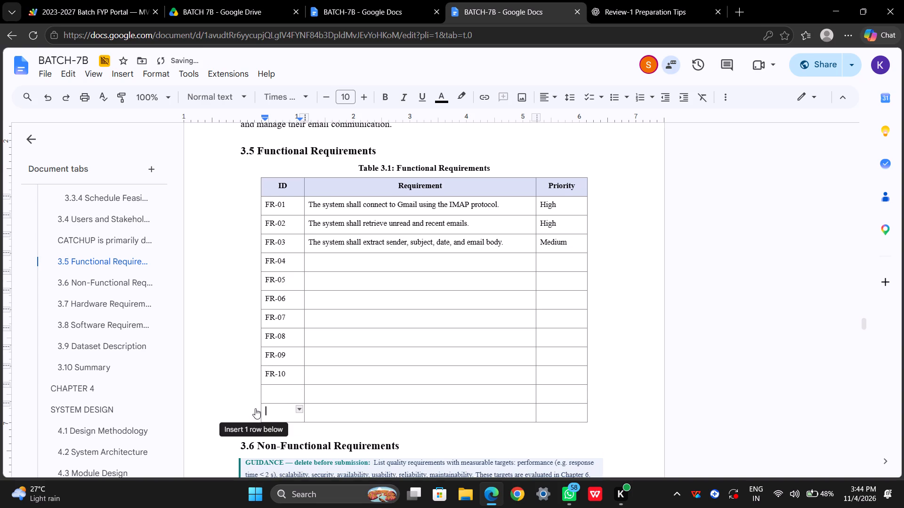
click(255, 411)
scroll(255, 411, down, 1)
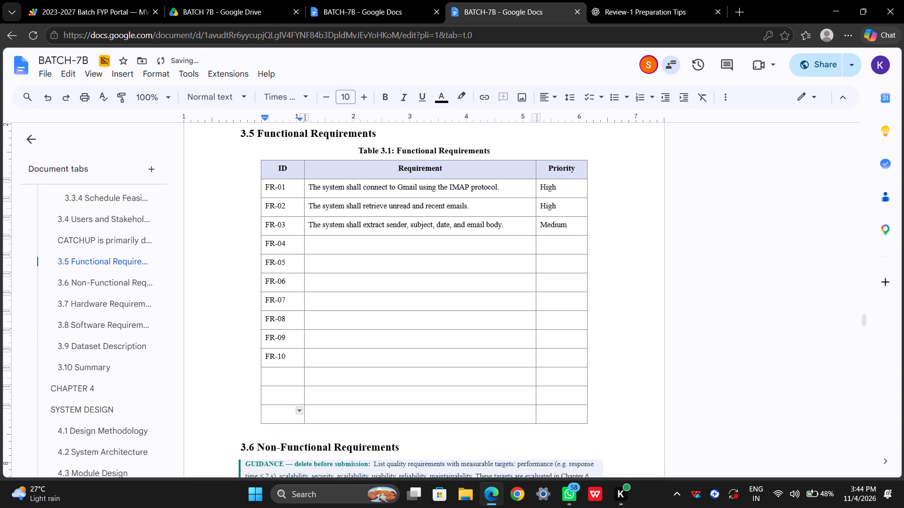
scroll(255, 411, down, 1)
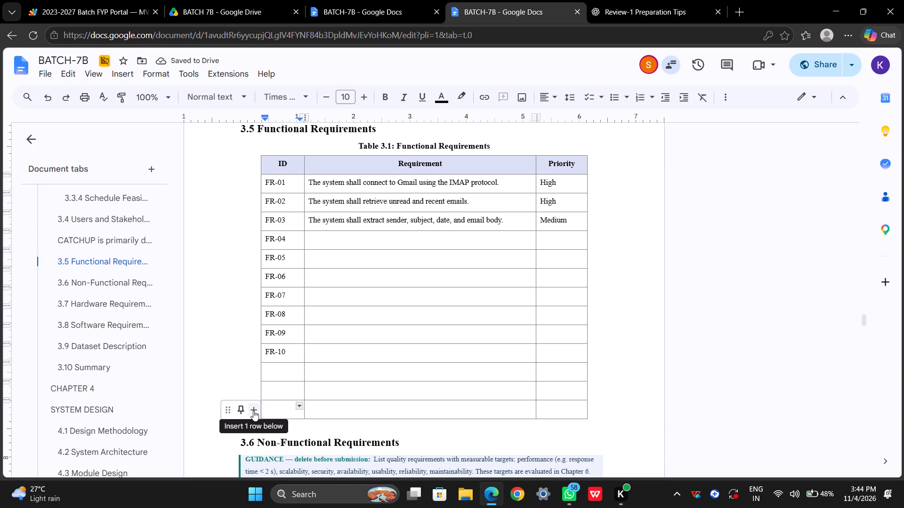
click(253, 411)
scroll(253, 411, down, 1)
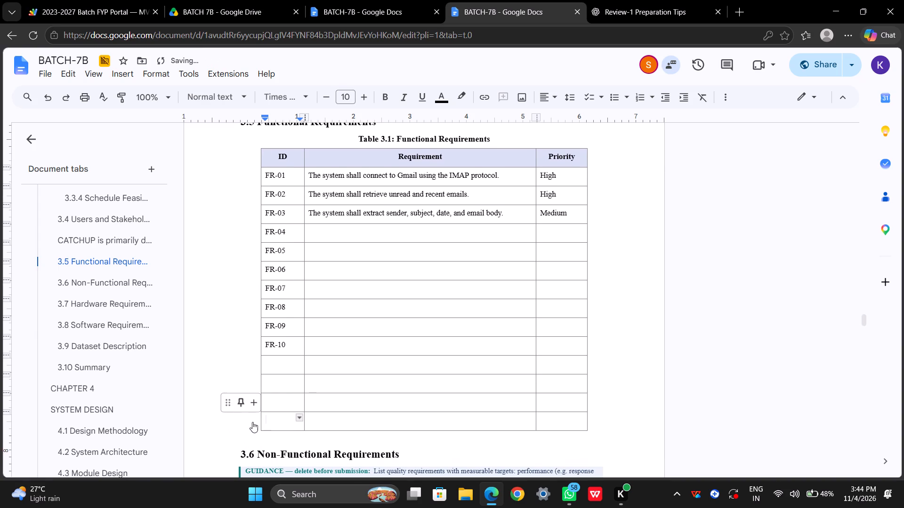
click(252, 424)
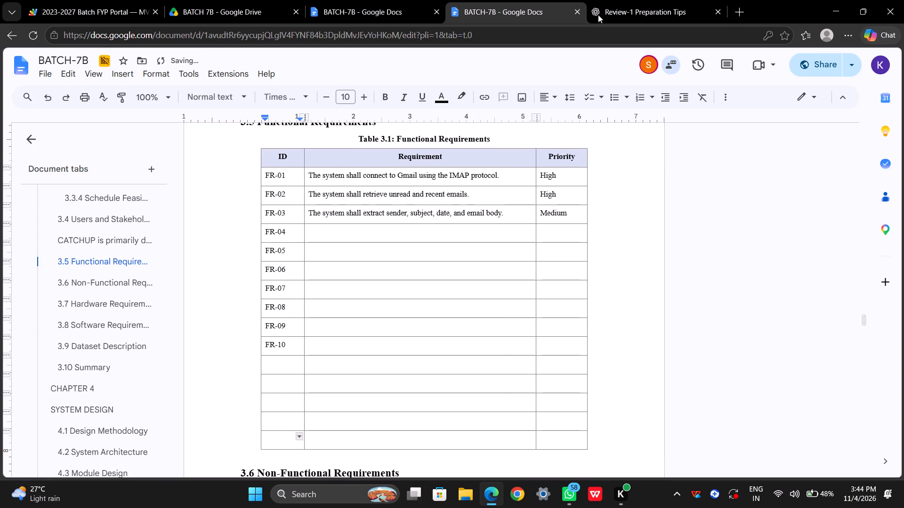
Enter the IDs FR-11 and FR-12 in the first two empty rows below FR-10 in Table 3.1.
click(293, 360)
text(FR)
key(minus)
text(11)
click(274, 386)
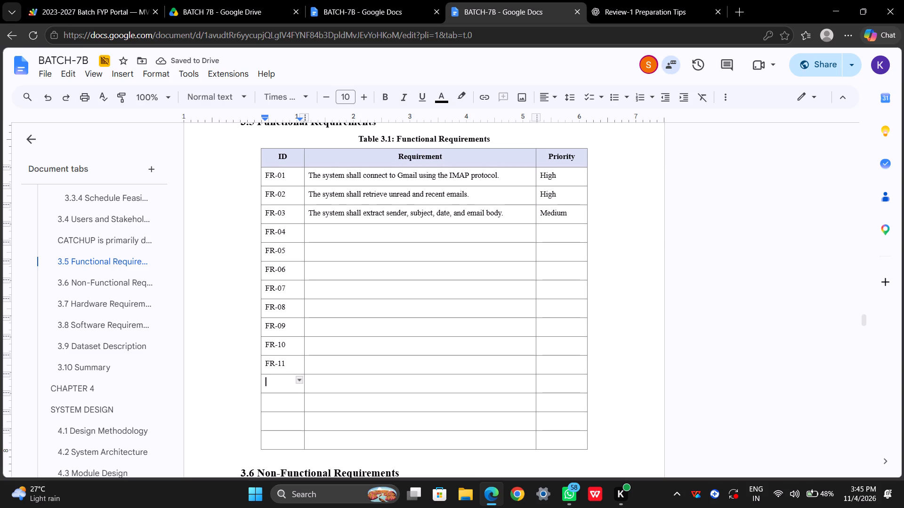
text(FR)
text(-12)
Enter the IDs FR-13 and FR-14 in the two rows below FR-12 in Table 3.1.
click(265, 403)
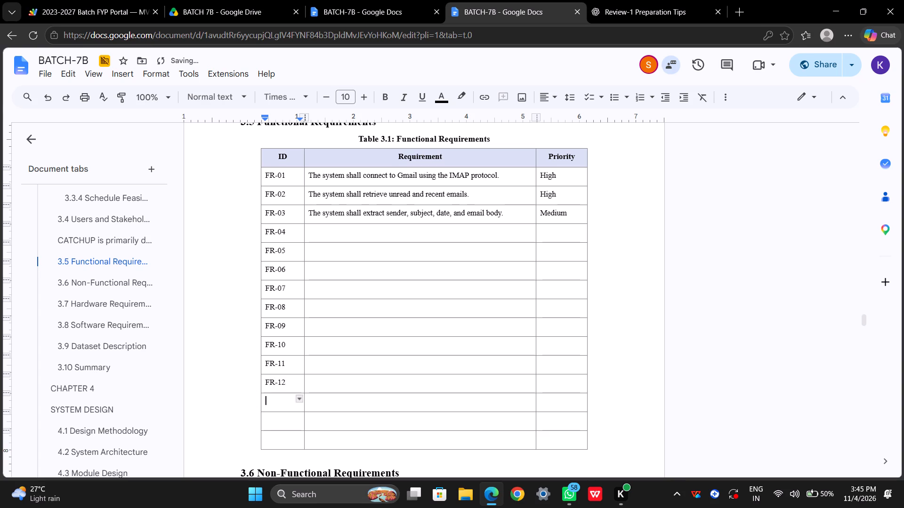
text(FR)
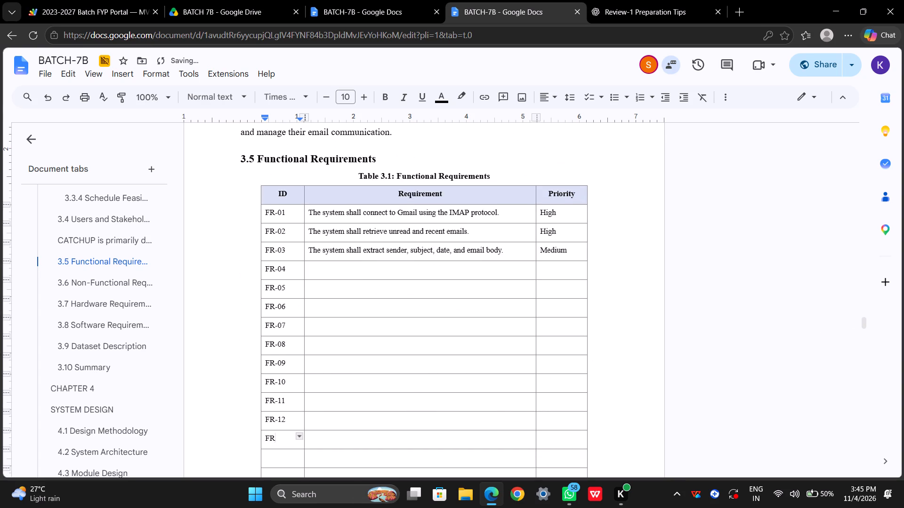
key(minus)
text(13)
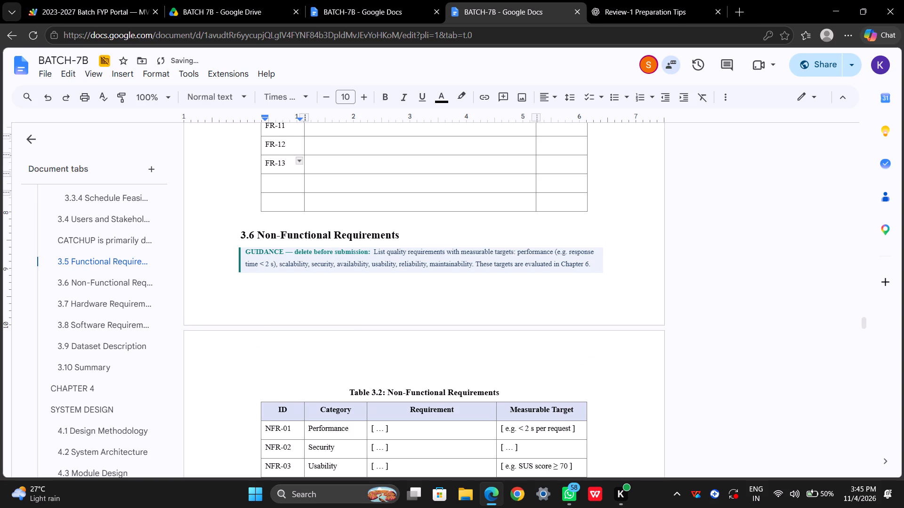
click(273, 188)
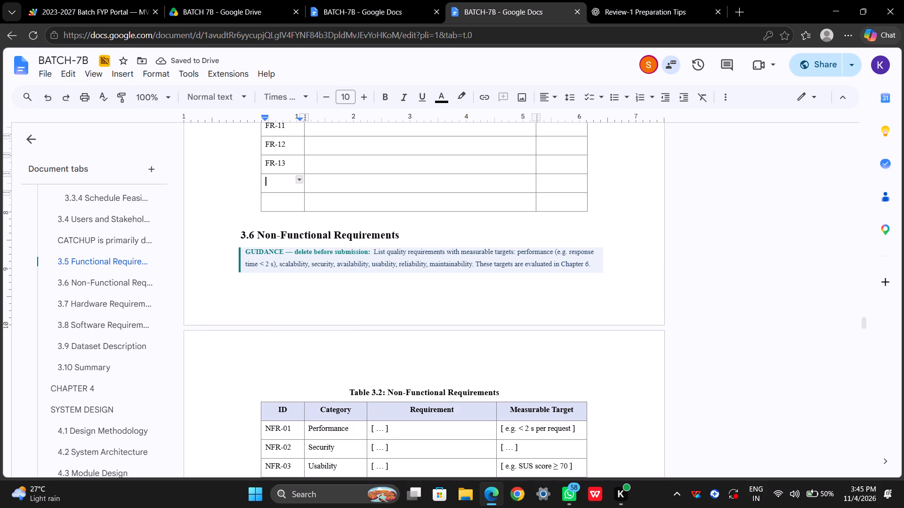
text(FR)
key(minus)
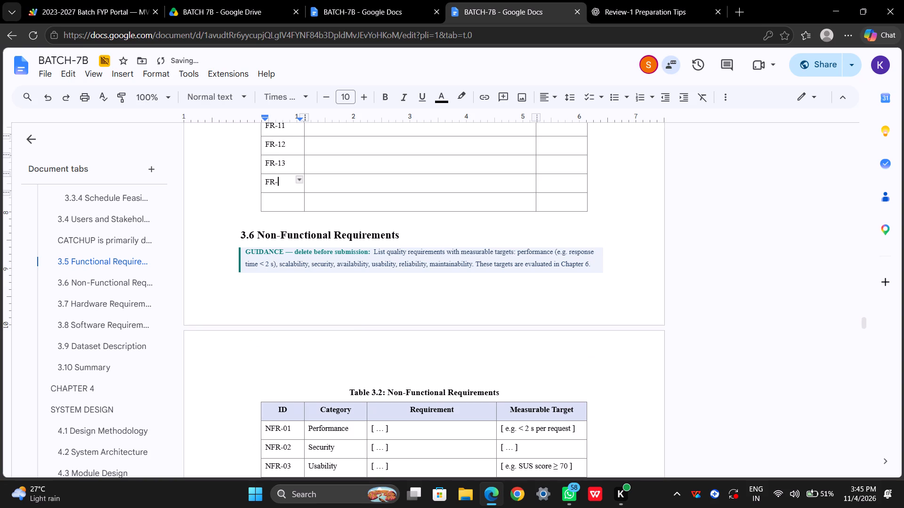
text(14)
Enter the ID FR-15 in the last empty row of Table 3.1.
click(268, 204)
text(FR)
text(-15)
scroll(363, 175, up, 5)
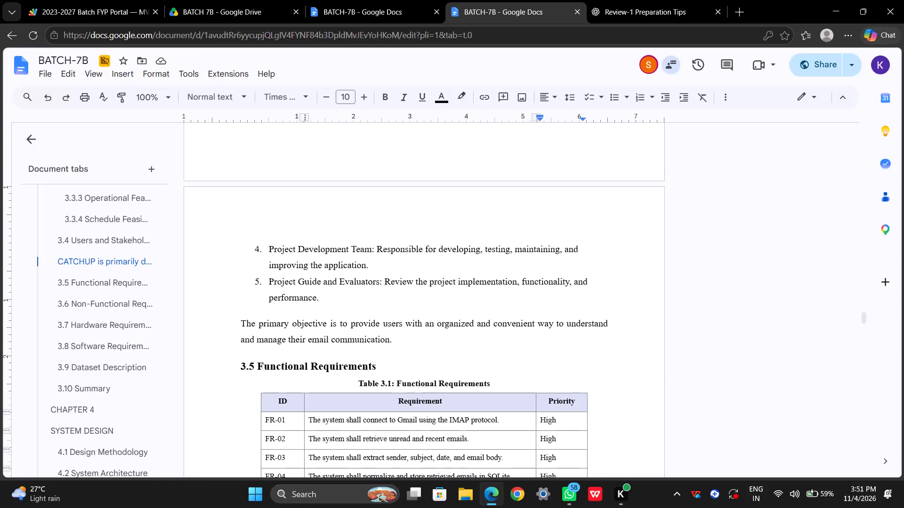
scroll(459, 268, down, 8)
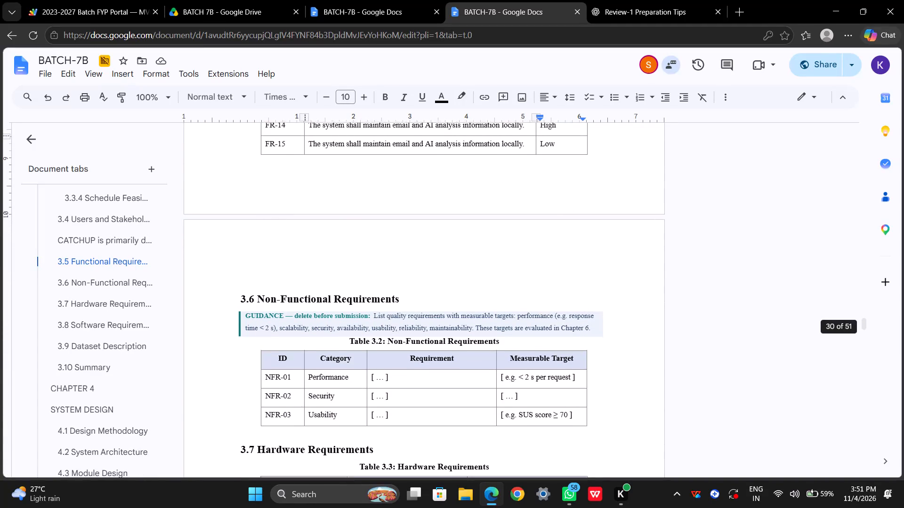
scroll(459, 268, down, 2)
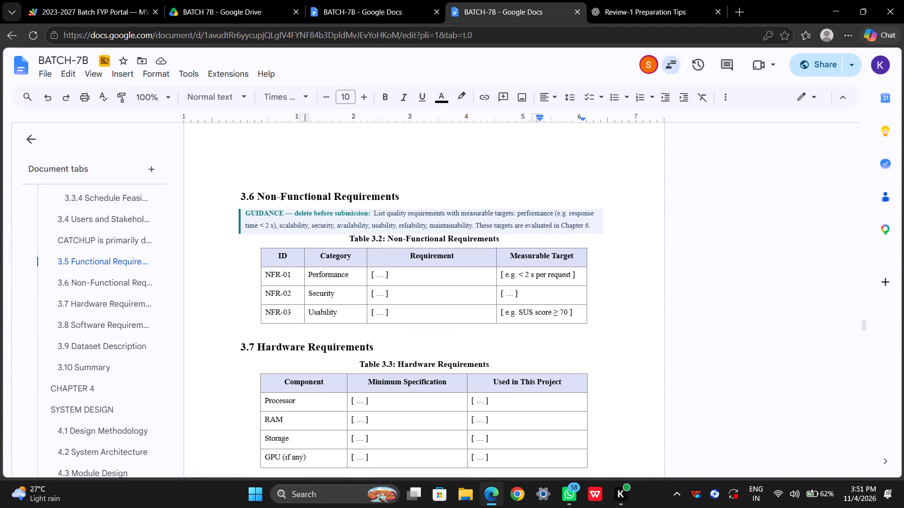
Review the BATCH-7B report from Section 3.6 back through Chapter 2 and on to the start of Chapter 3.
scroll(459, 268, up, 9)
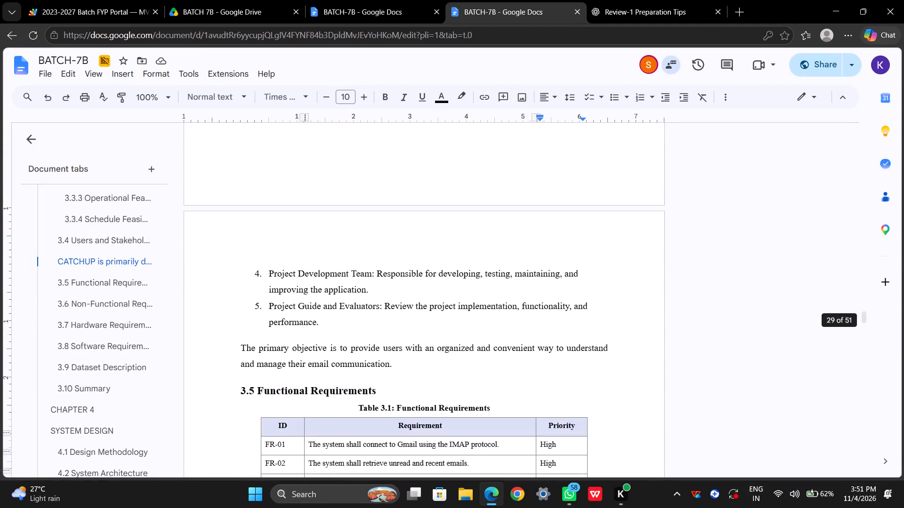
scroll(459, 268, up, 13)
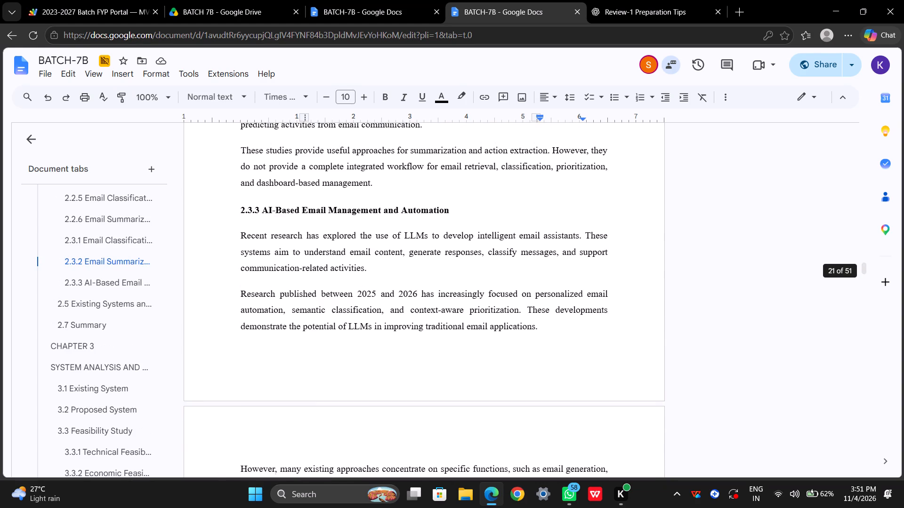
scroll(459, 268, up, 8)
scroll(459, 268, down, 4)
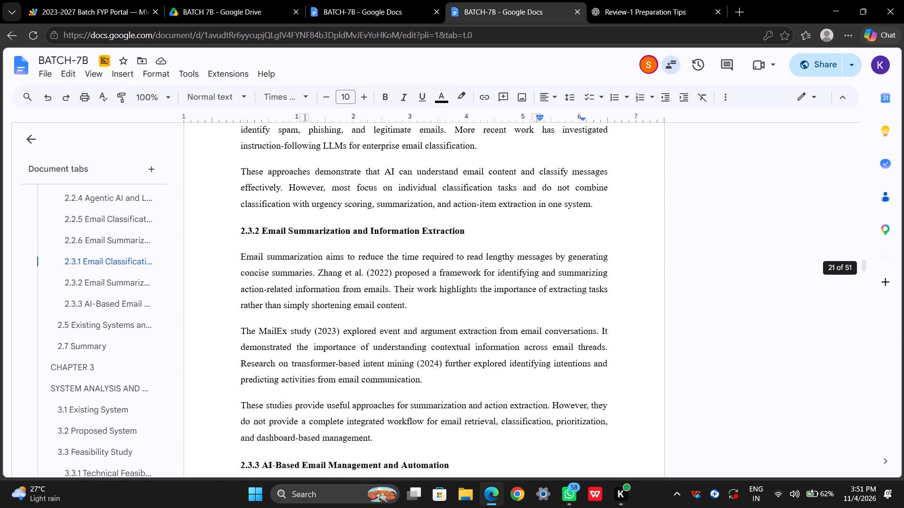
scroll(459, 268, down, 12)
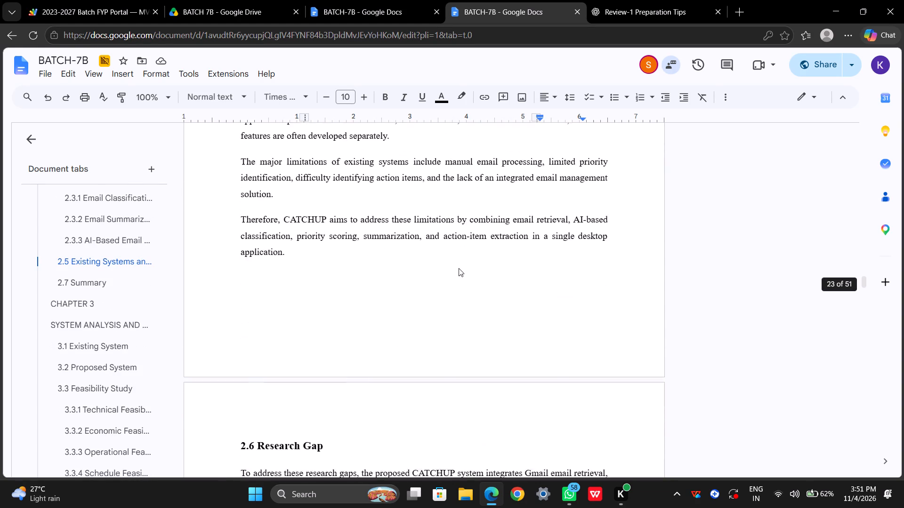
scroll(459, 268, down, 7)
scroll(459, 268, up, 2)
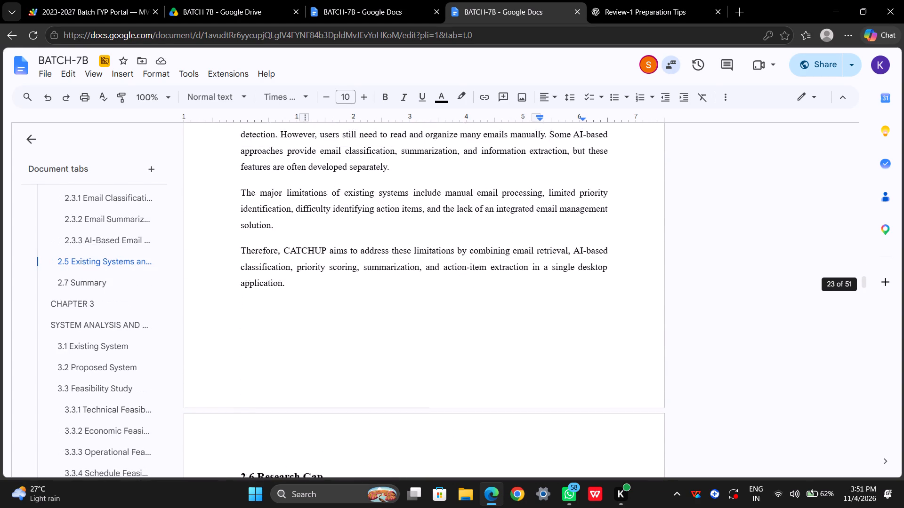
scroll(459, 268, down, 9)
scroll(459, 268, up, 1)
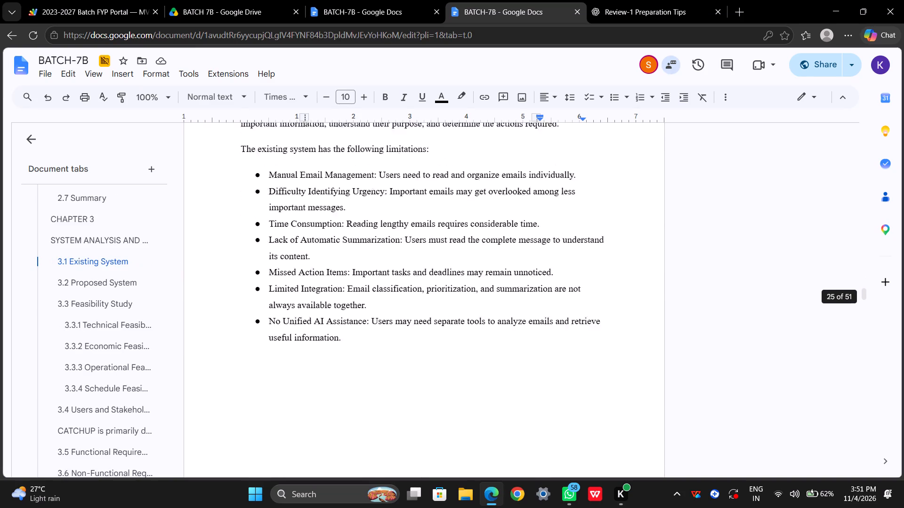
scroll(459, 268, up, 1)
scroll(459, 268, down, 5)
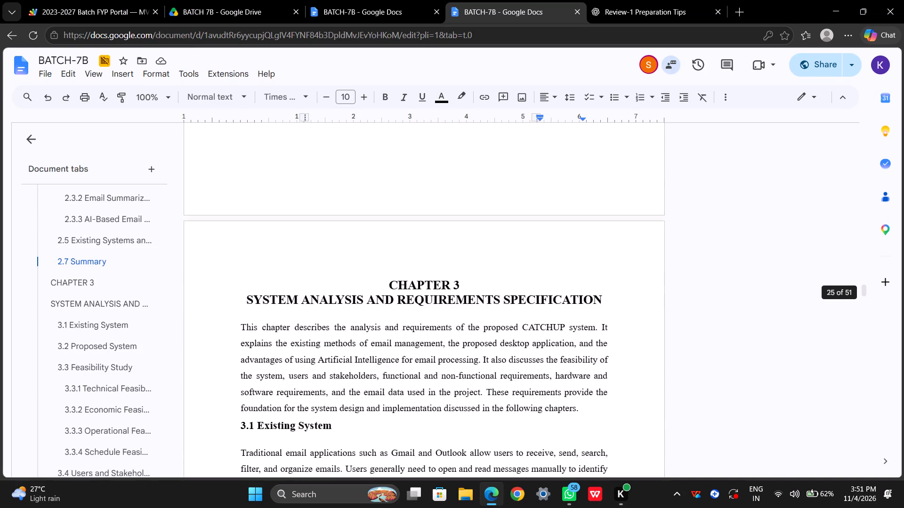
scroll(459, 268, down, 1)
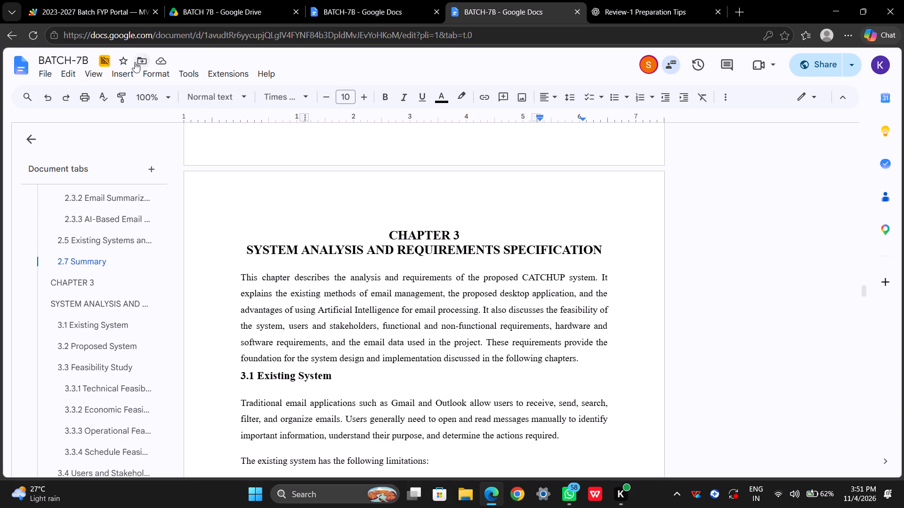
Download the BATCH-7B report as a PDF document.
click(40, 71)
click(47, 78)
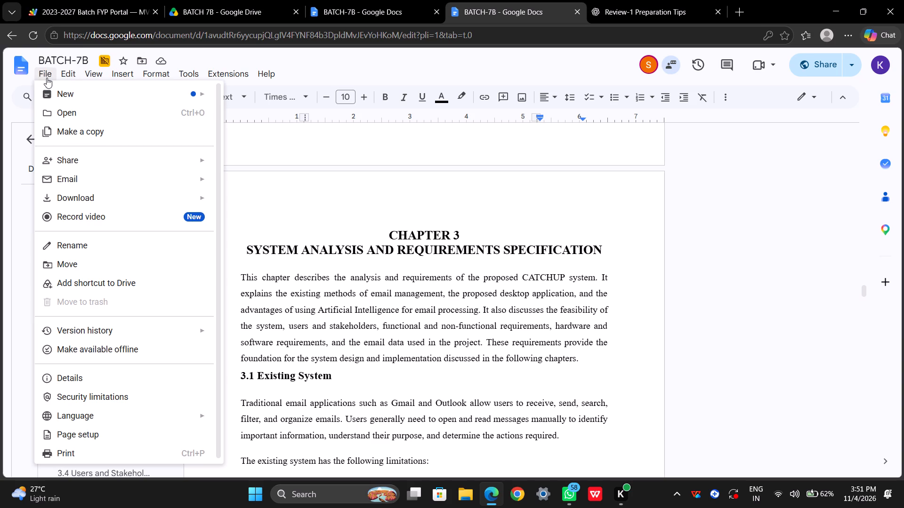
click(103, 193)
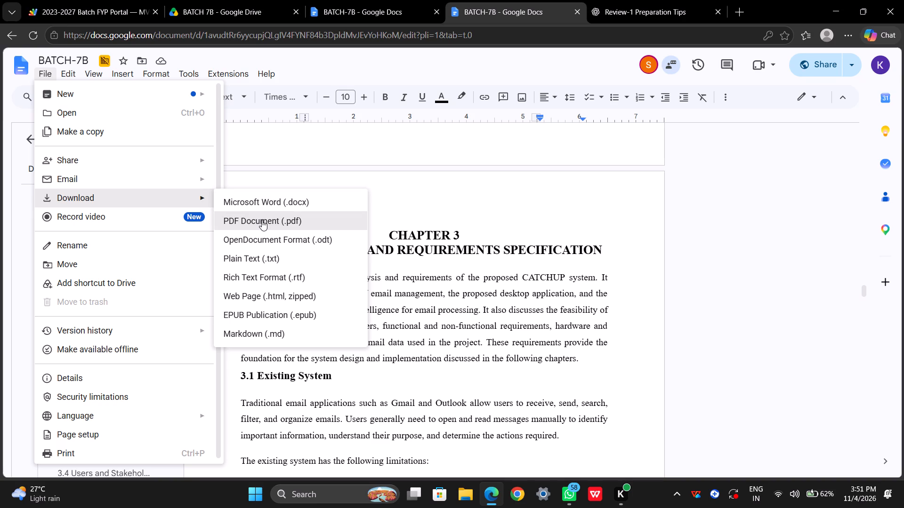
click(262, 220)
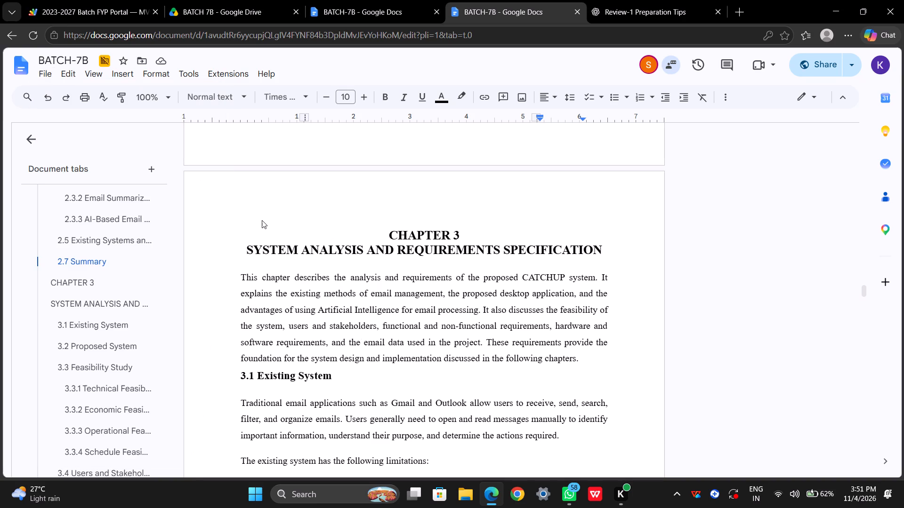
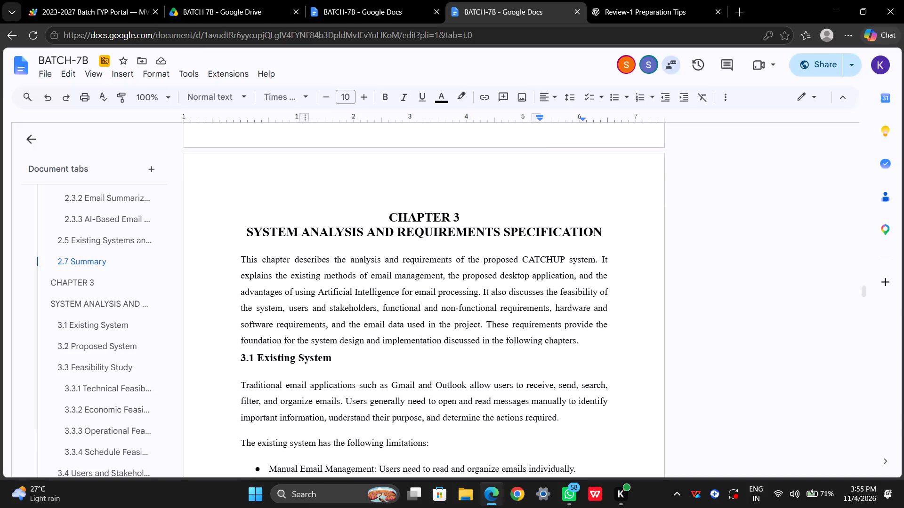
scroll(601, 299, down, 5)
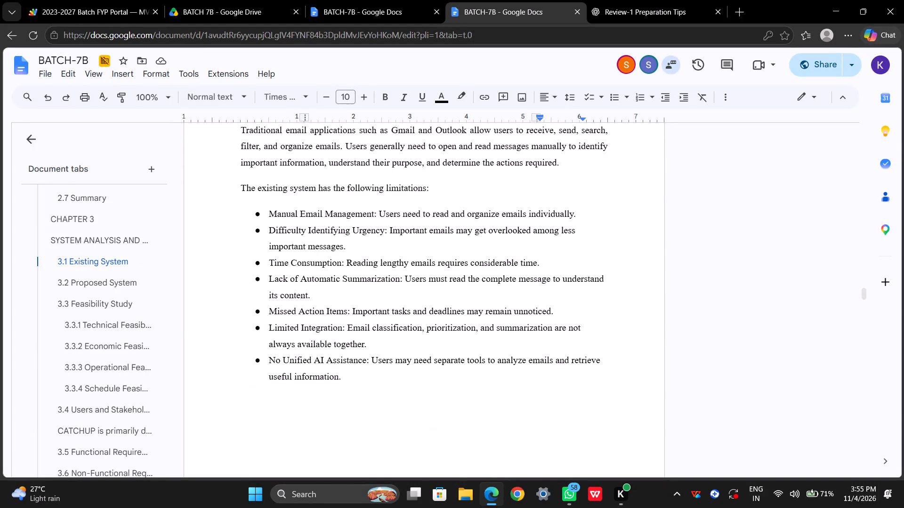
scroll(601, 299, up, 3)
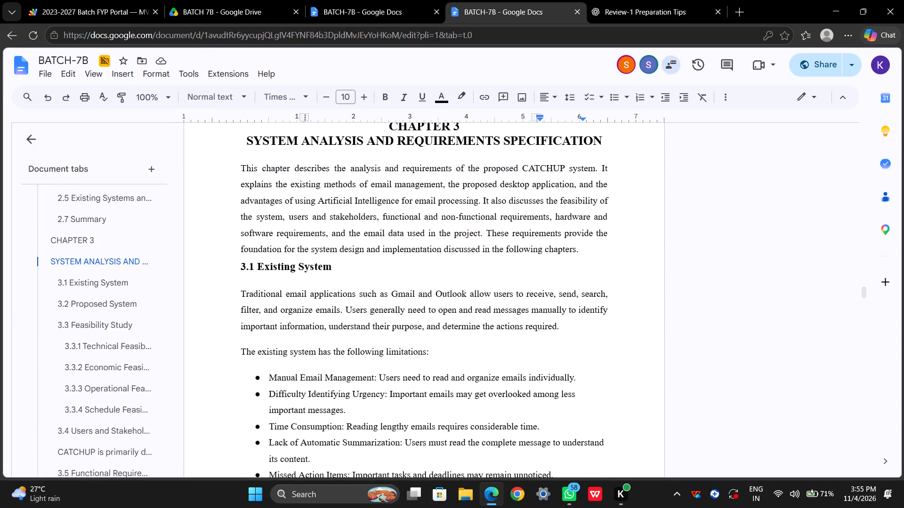
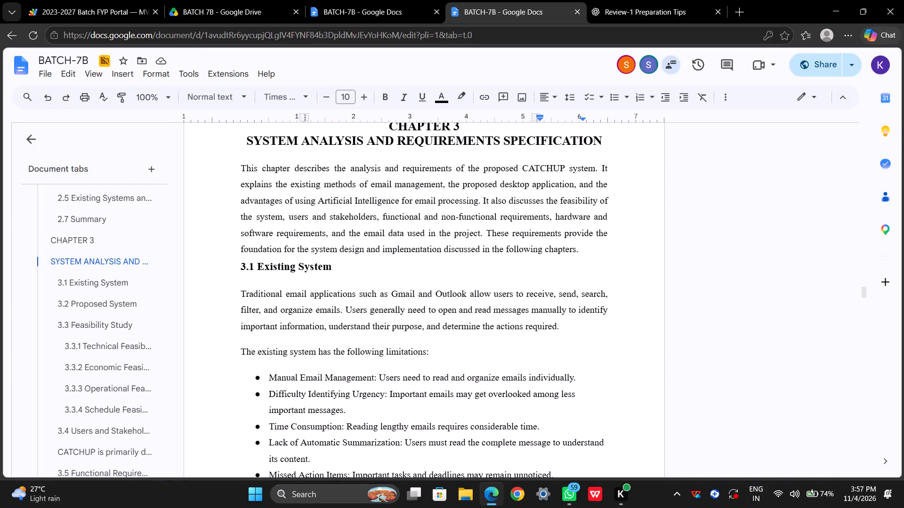
Review the Chapter 3 introduction and the limitations listed in Section 3.1 Existing System of the report.
scroll(410, 290, down, 1)
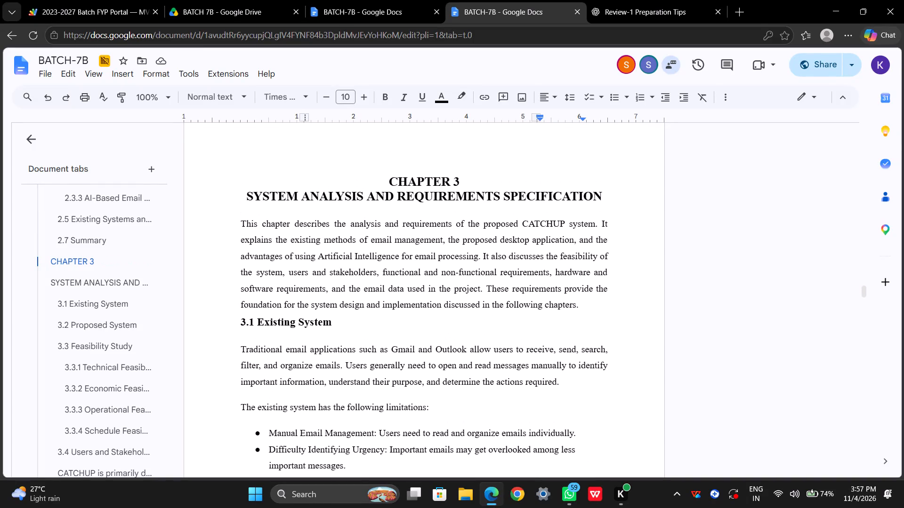
scroll(410, 290, down, 2)
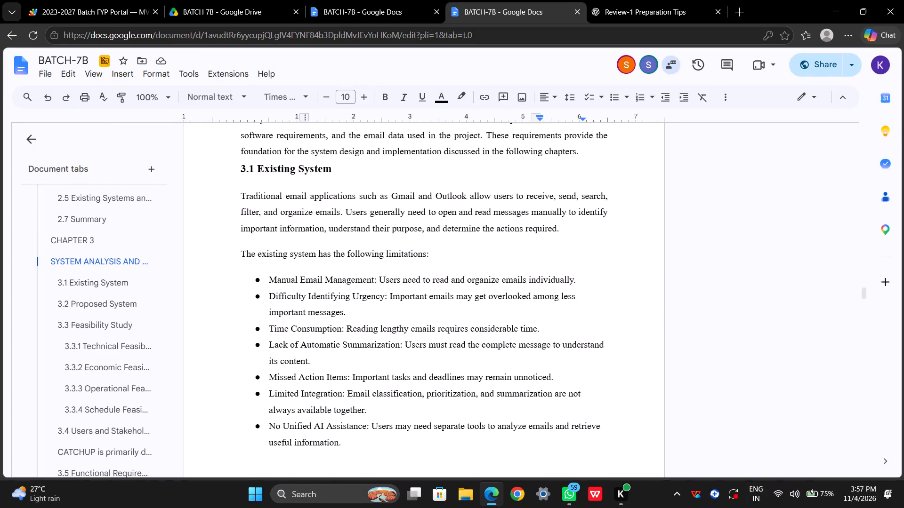
scroll(410, 290, down, 1)
scroll(410, 290, up, 10)
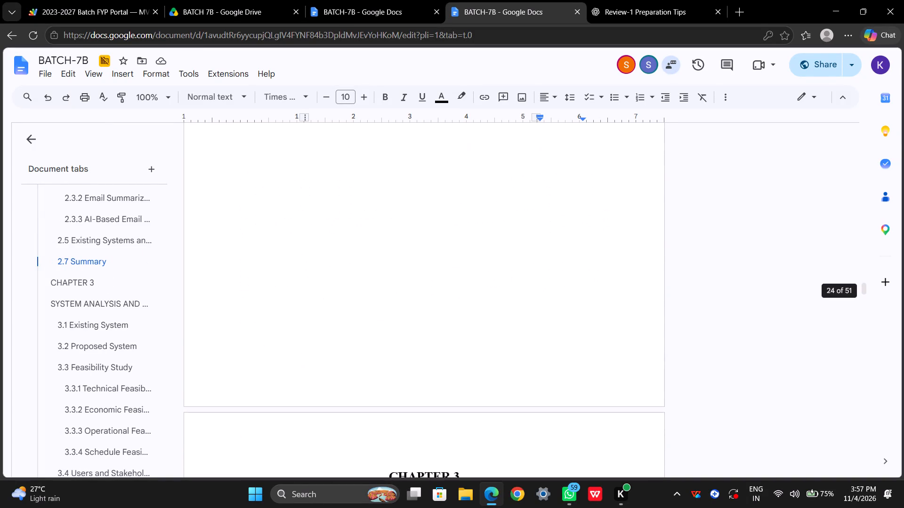
scroll(410, 290, down, 1)
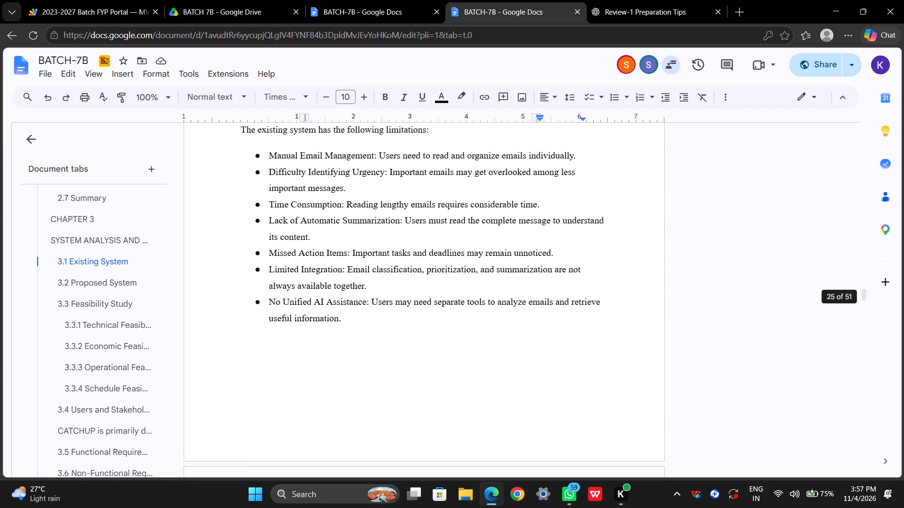
scroll(410, 290, up, 3)
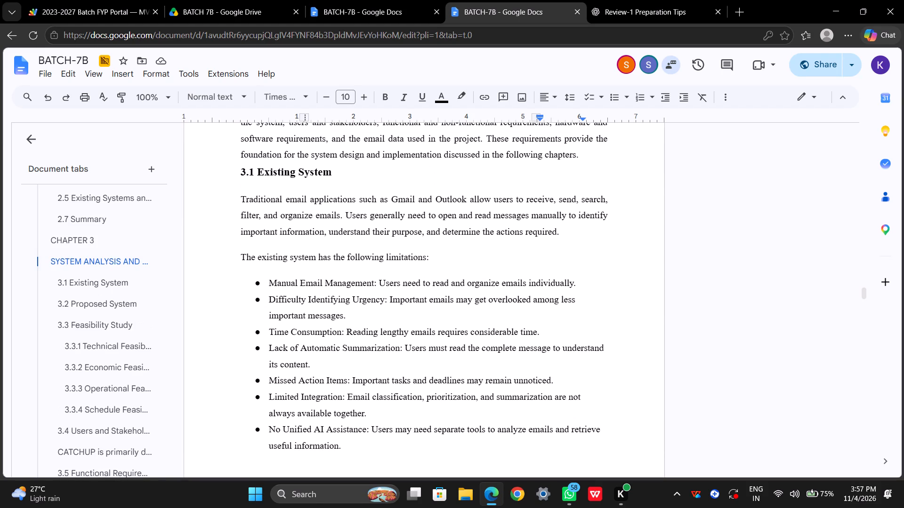
Read Section 3.2 Proposed System, including its list of advantages, through to the introduction of Section 3.3 Feasibility Study.
scroll(410, 290, down, 9)
scroll(410, 290, up, 2)
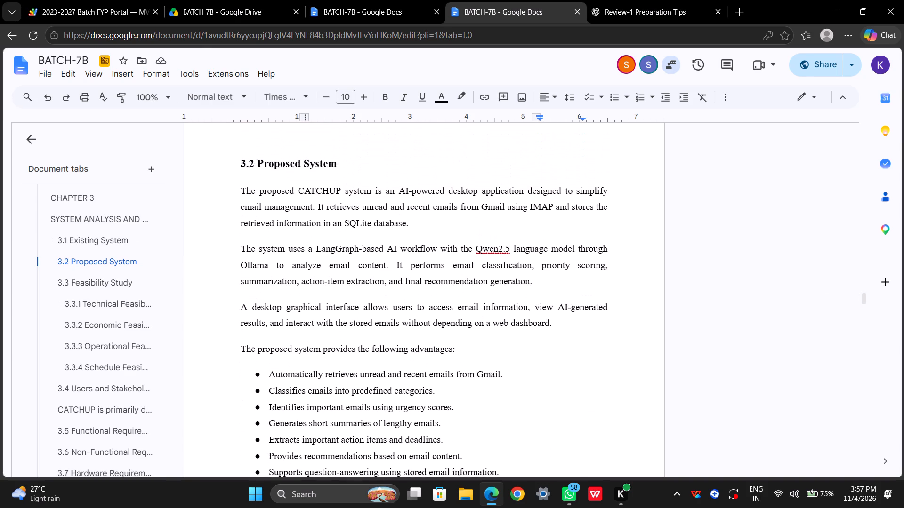
scroll(410, 290, up, 1)
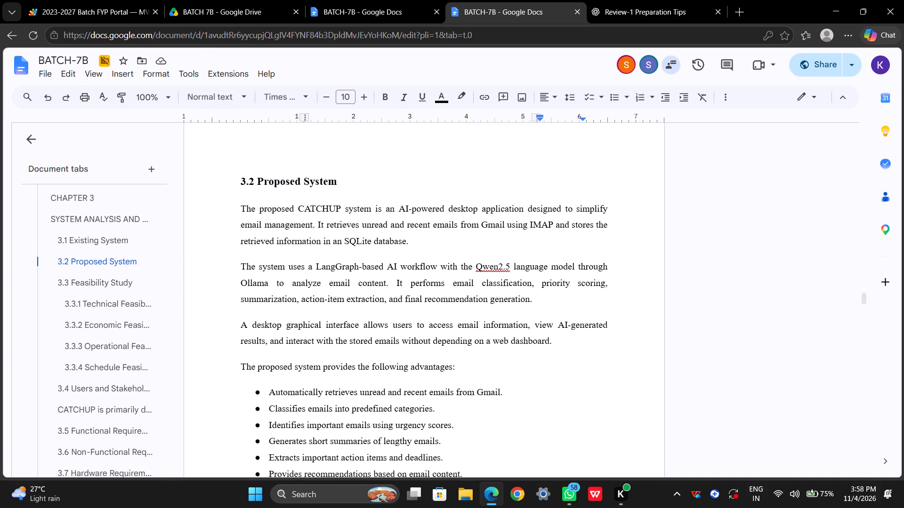
scroll(410, 290, down, 5)
scroll(410, 290, up, 1)
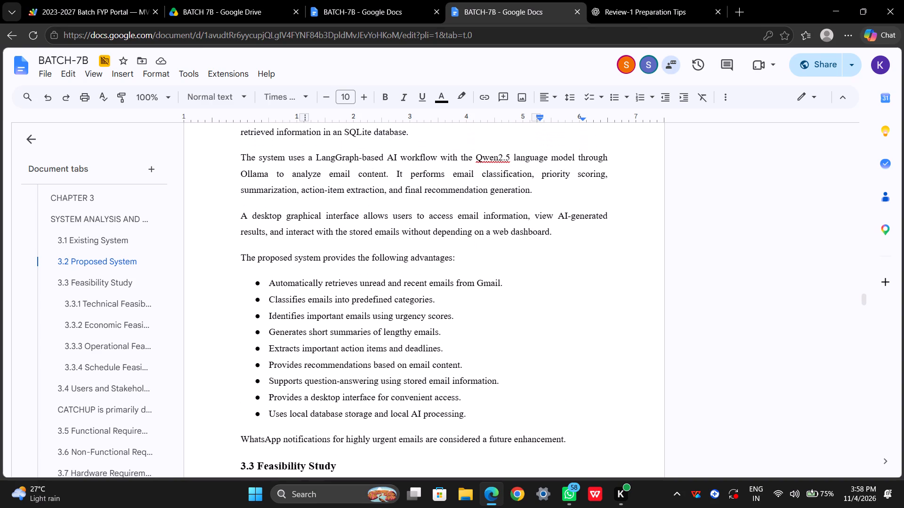
scroll(410, 290, up, 1)
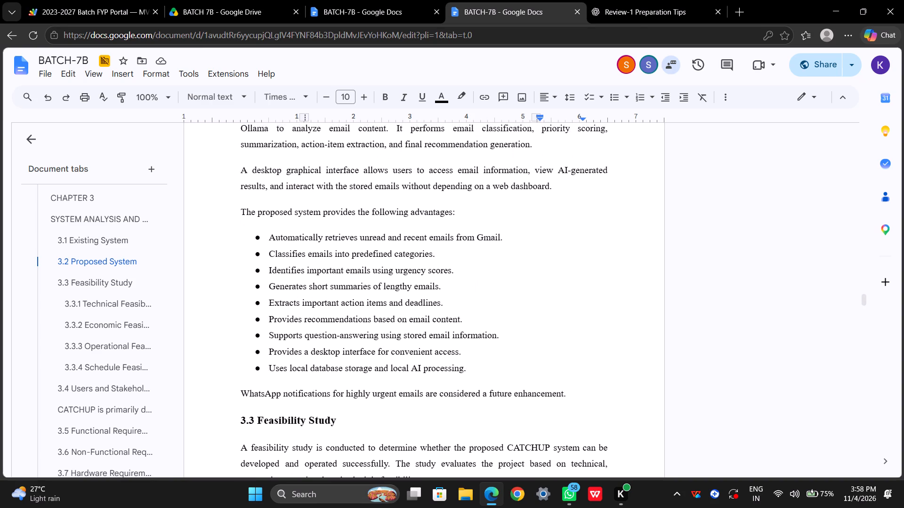
scroll(410, 290, up, 1)
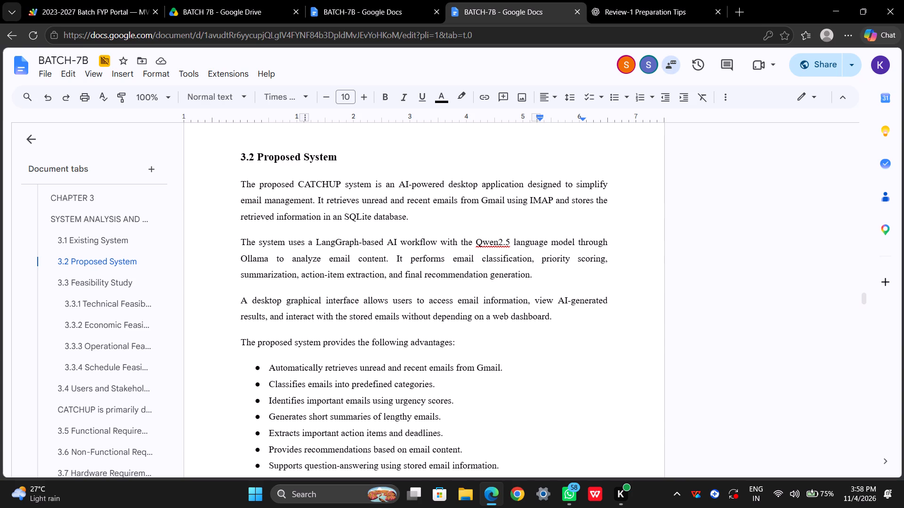
scroll(410, 290, down, 3)
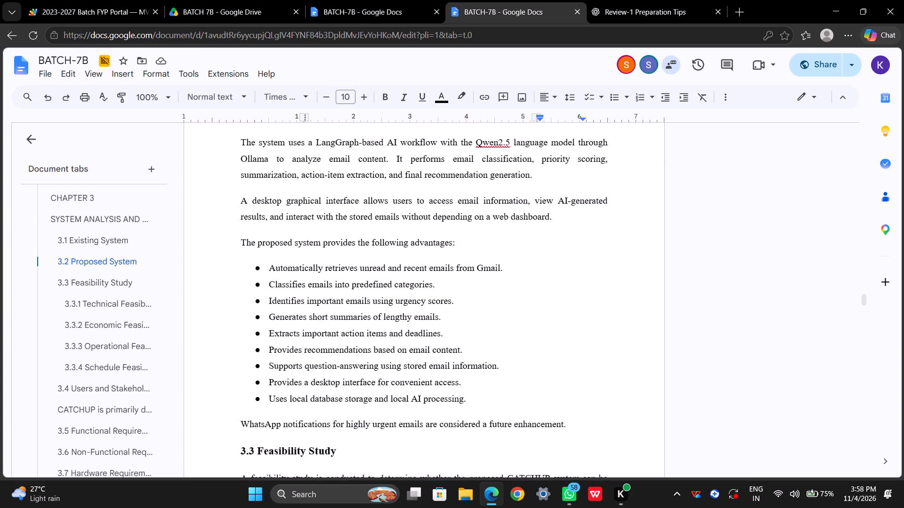
scroll(410, 290, down, 4)
scroll(410, 290, up, 4)
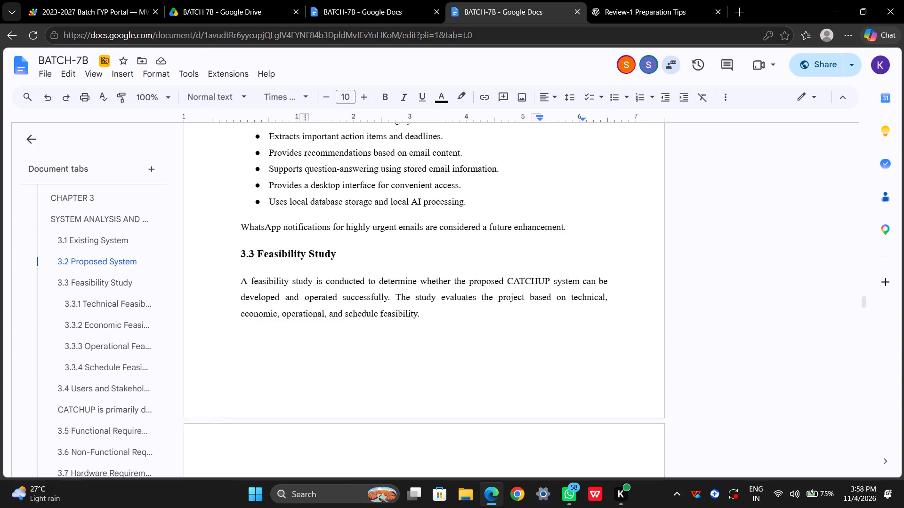
Review the report's 3.2 Proposed System and 3.3 Feasibility Study sections, including the page break before 3.3.1 Technical Feasibility.
scroll(410, 290, up, 5)
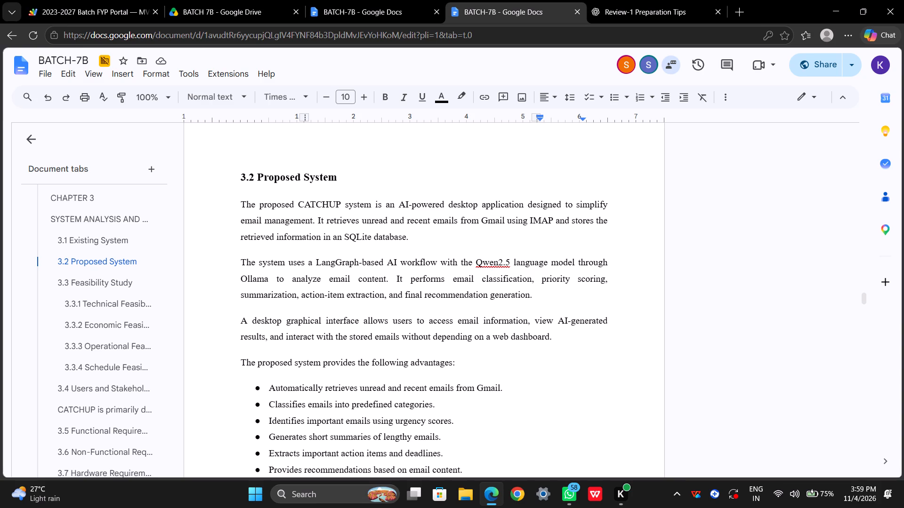
scroll(410, 290, down, 1)
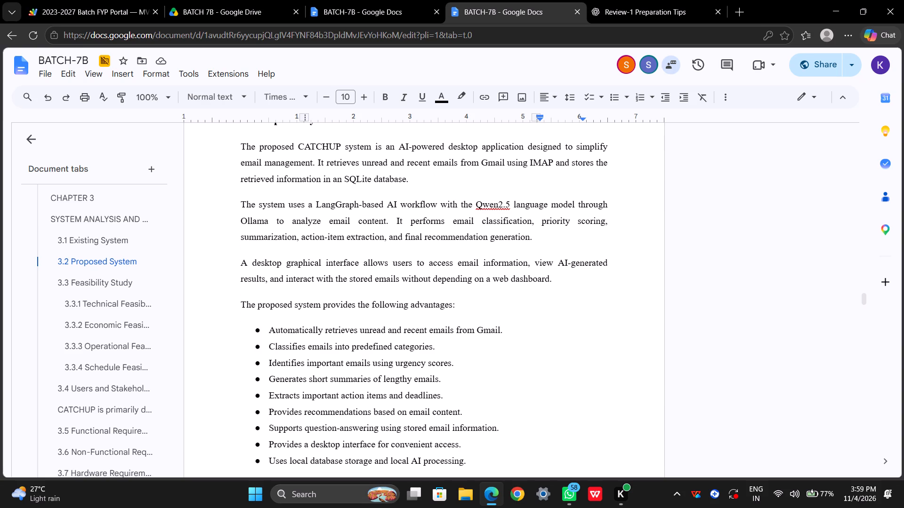
scroll(410, 290, down, 2)
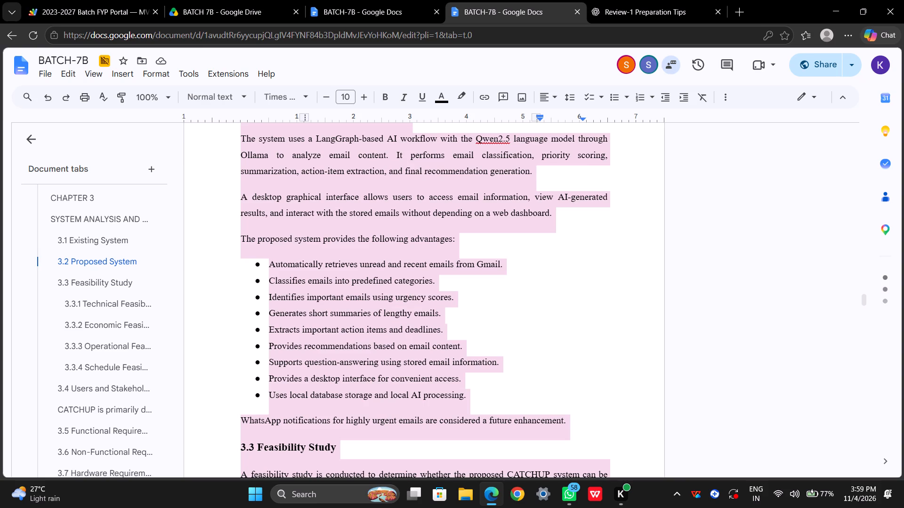
scroll(493, 327, up, 5)
scroll(493, 327, down, 4)
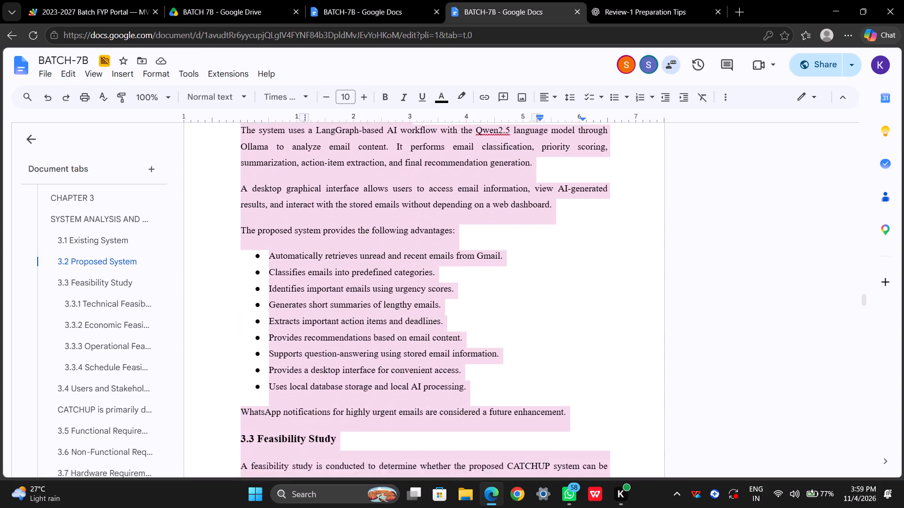
scroll(493, 327, down, 1)
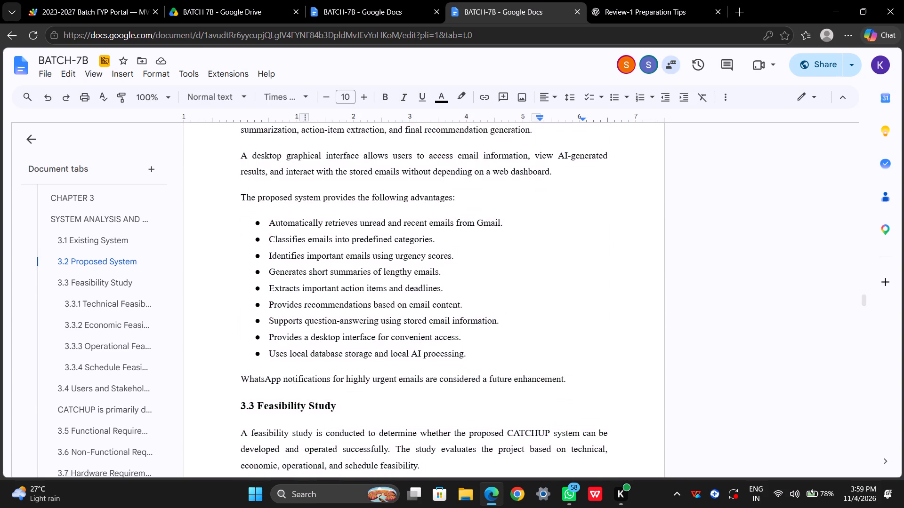
scroll(493, 327, down, 8)
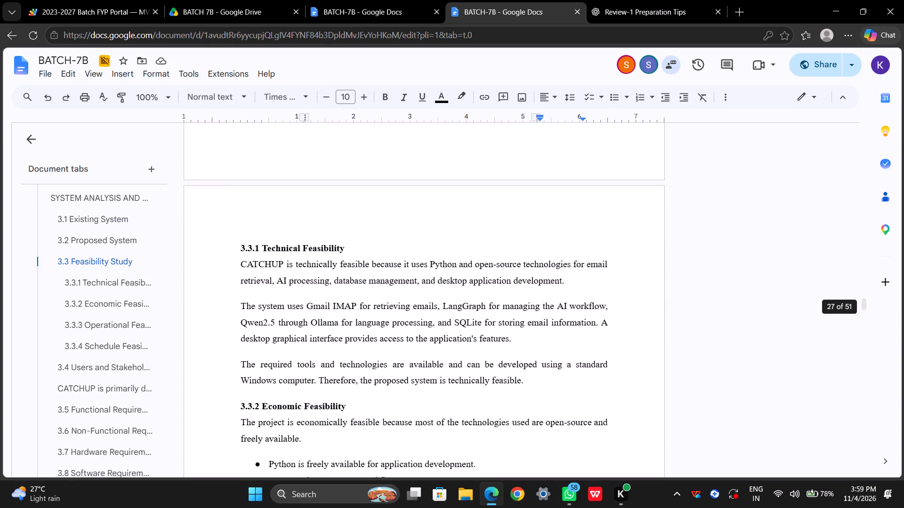
scroll(493, 327, up, 6)
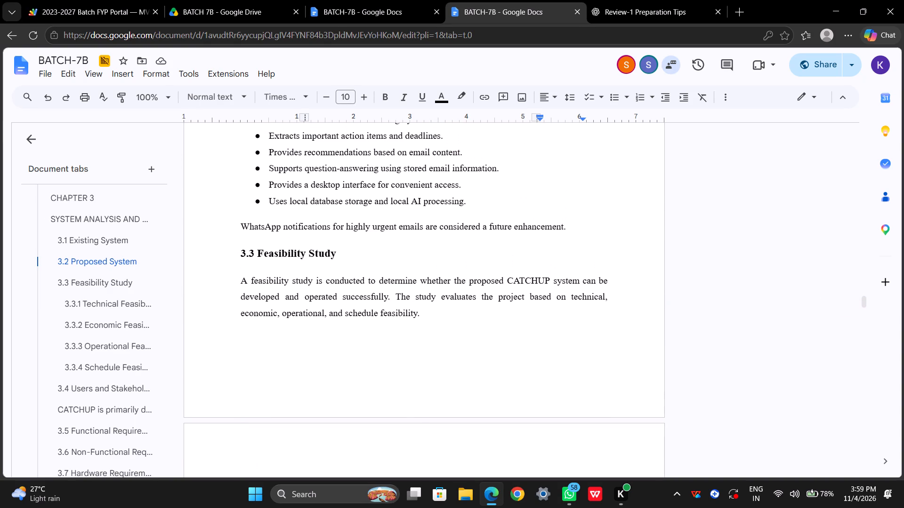
scroll(493, 327, up, 5)
scroll(493, 327, down, 2)
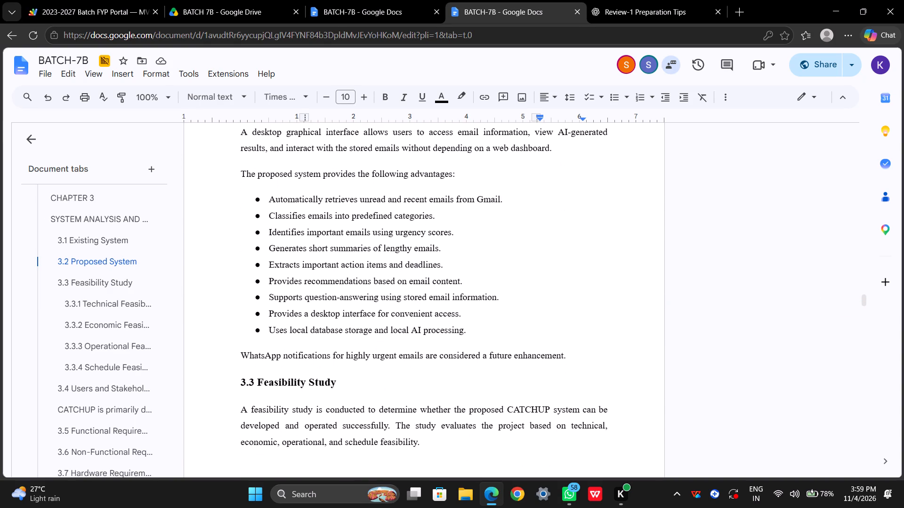
scroll(493, 327, up, 2)
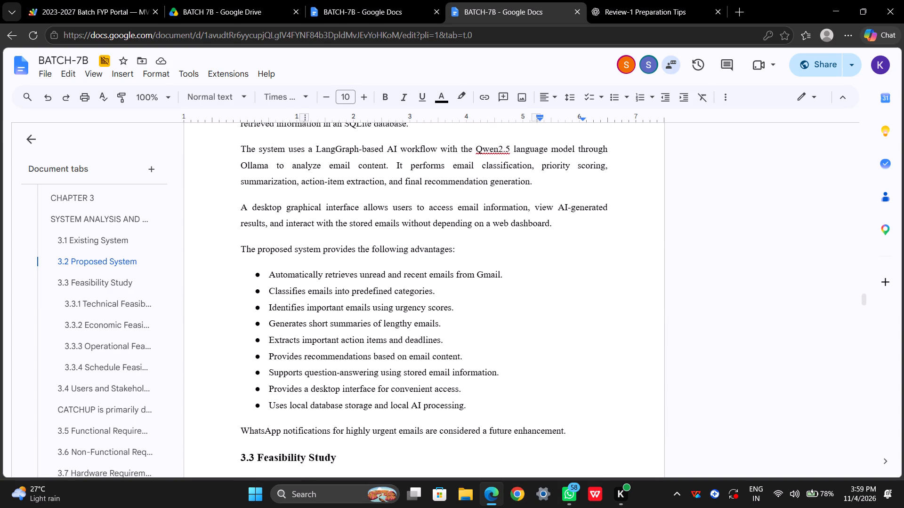
scroll(493, 327, up, 4)
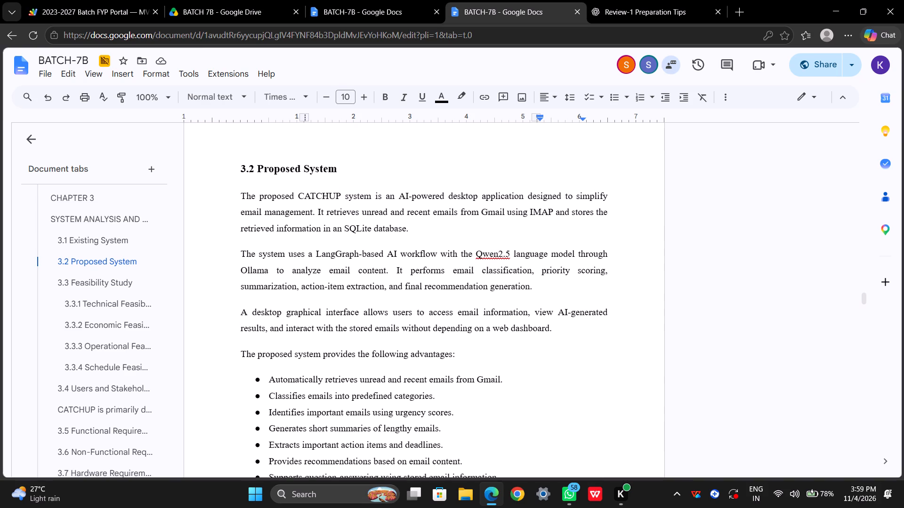
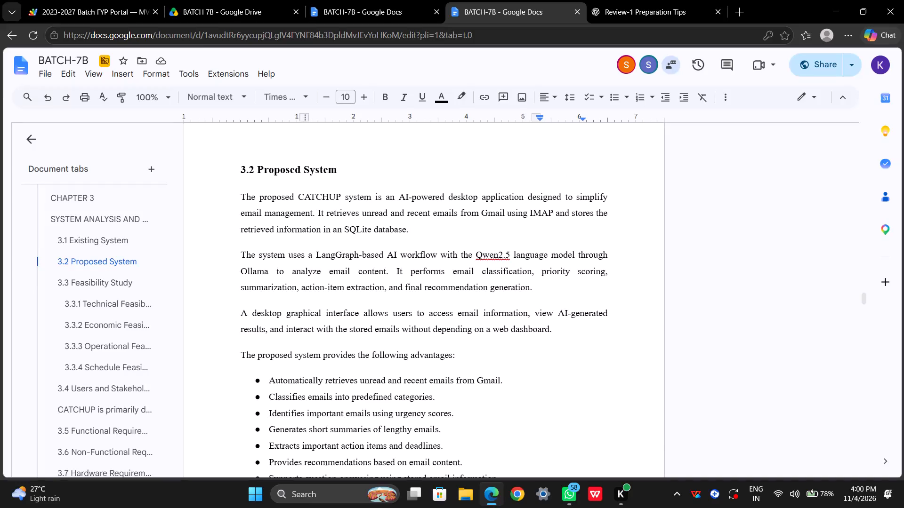
Review the layout and page breaks of the report from 3.1 Existing System through 3.3.2 Economic Feasibility.
scroll(444, 315, down, 6)
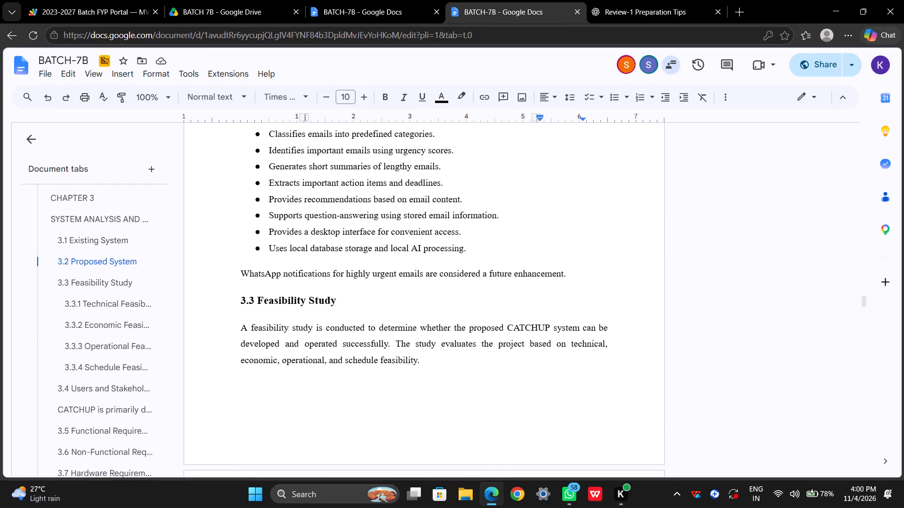
scroll(444, 315, down, 1)
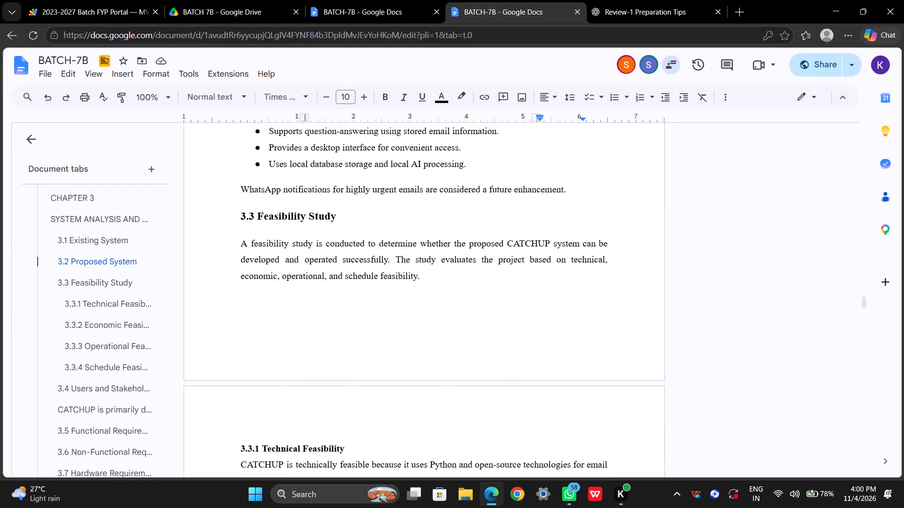
scroll(444, 315, down, 3)
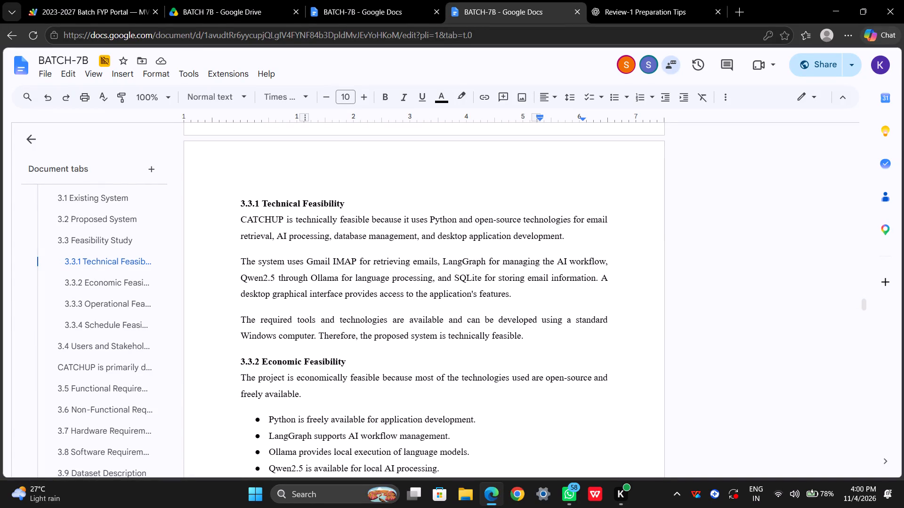
scroll(444, 315, up, 11)
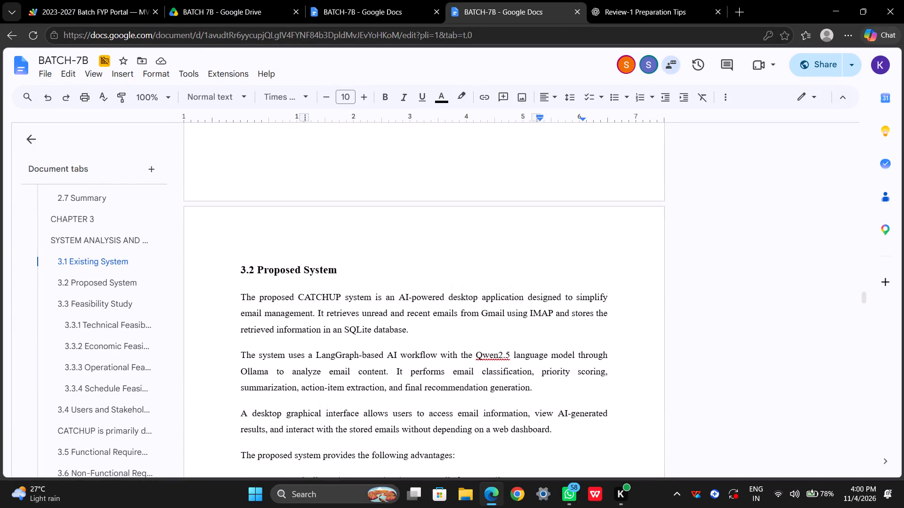
scroll(444, 315, up, 9)
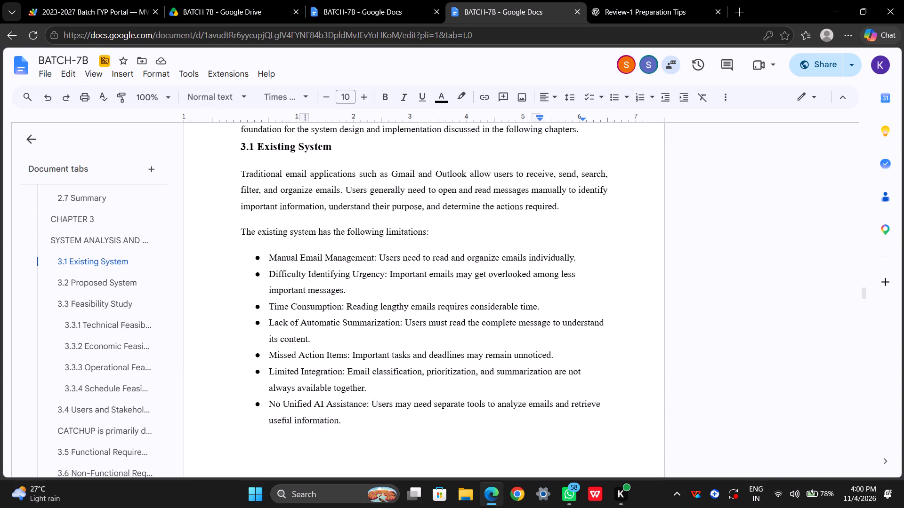
scroll(444, 315, down, 2)
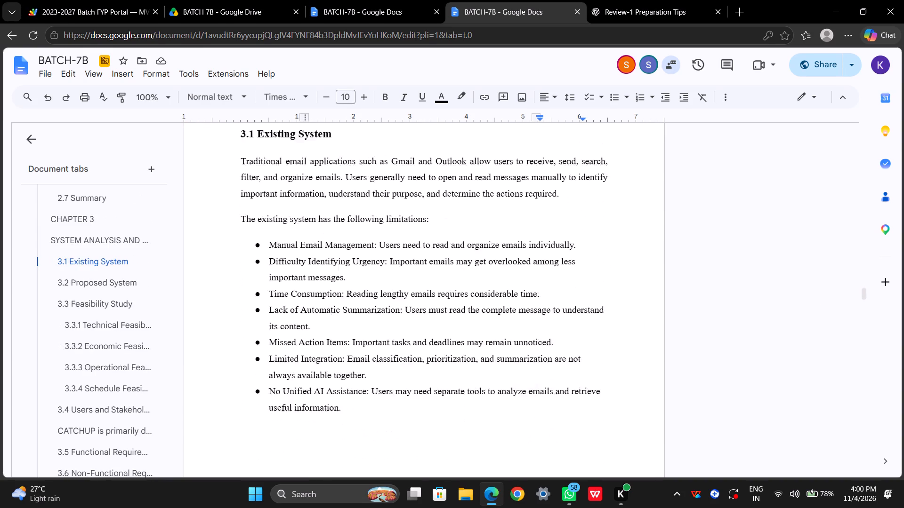
scroll(444, 315, down, 4)
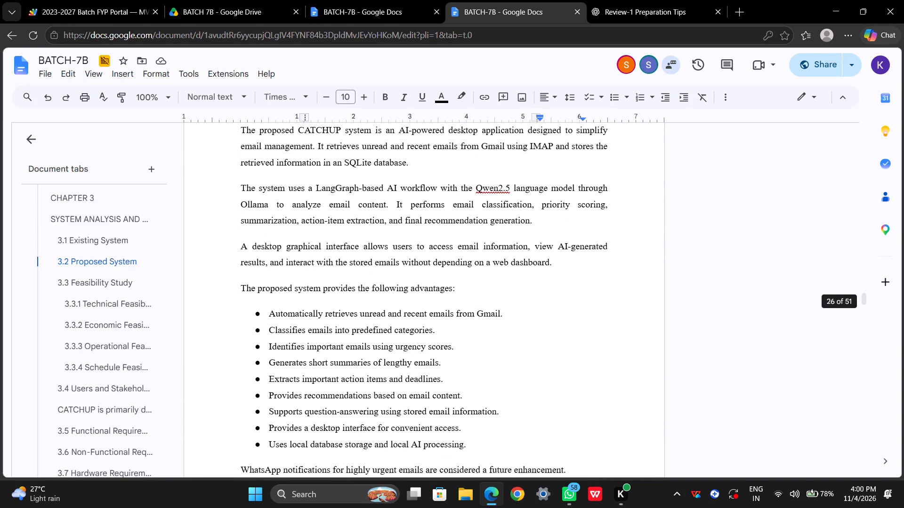
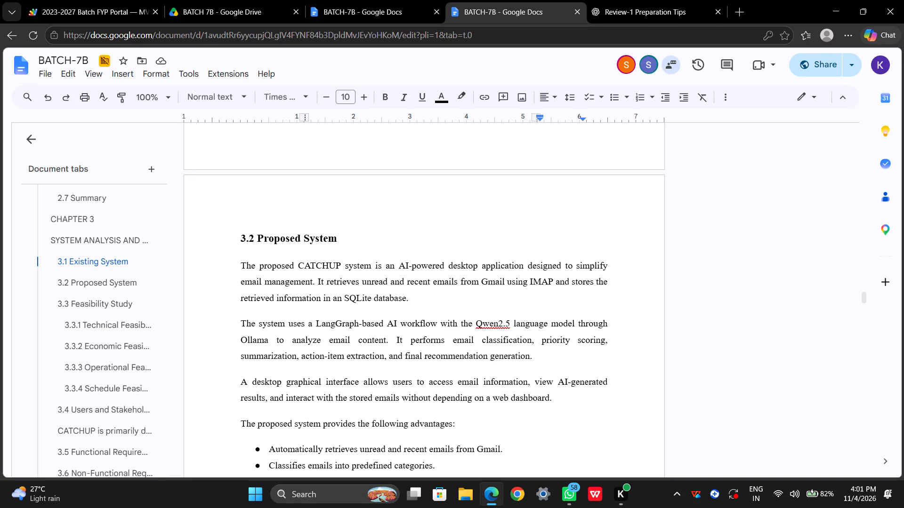
scroll(480, 302, down, 9)
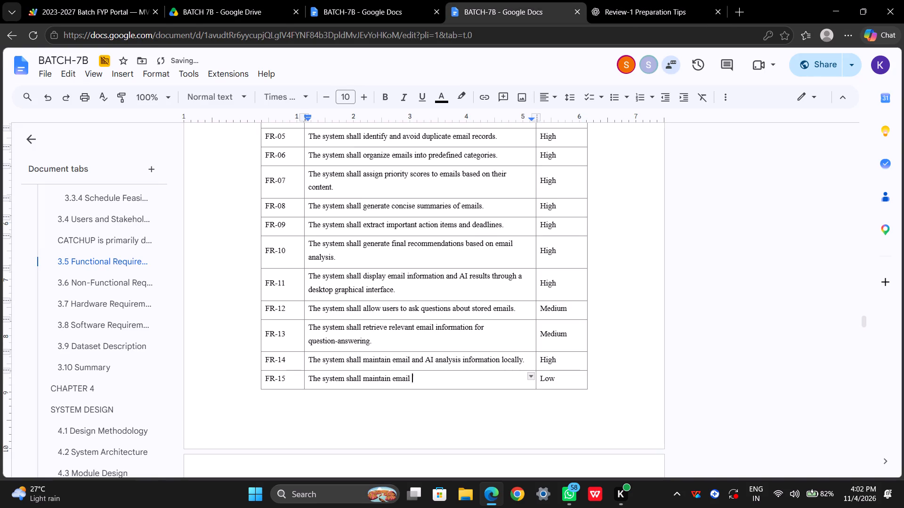
Replace the FR-15 requirement text in the functional requirements table with the copied sentence about WhatsApp notifications for urgent emails.
key(BackSpace)
key(BackSpace)
key(BackSpace)
key(BackSpace)
key(BackSpace)
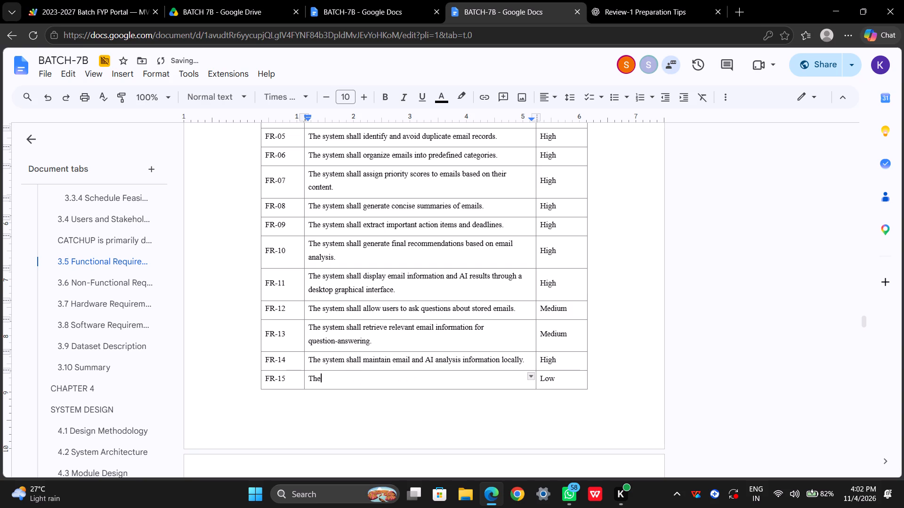
key(BackSpace)
key(BackSpace)
key(BackSpace)
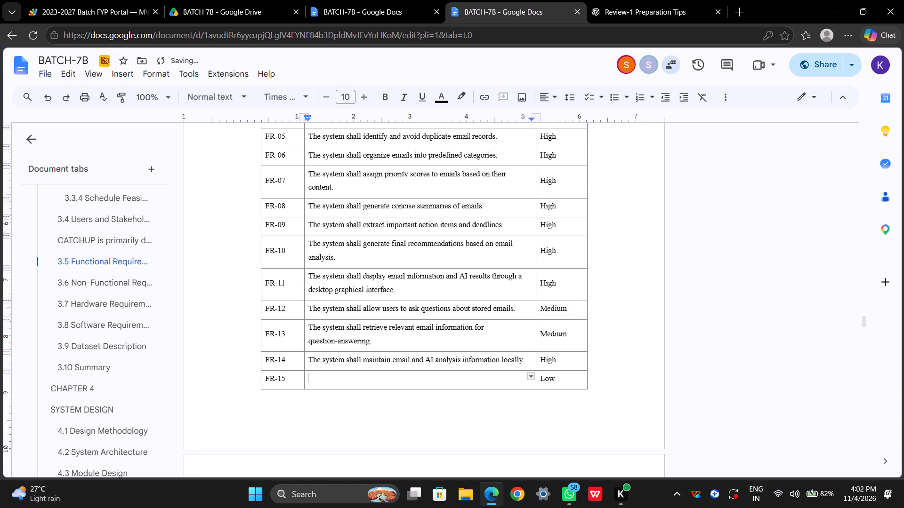
key(ctrl+v)
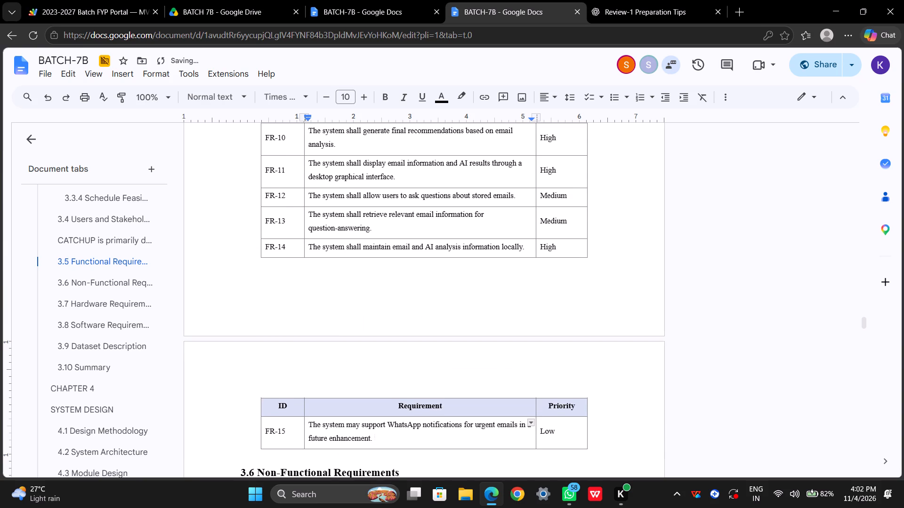
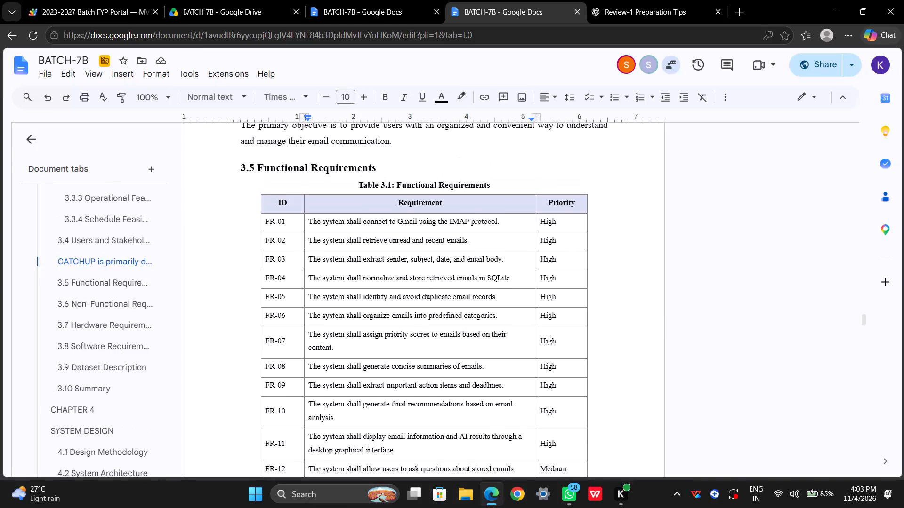
Review Table 3.1: Functional Requirements in section 3.5 of the report through to its last row, FR-14.
scroll(480, 304, down, 1)
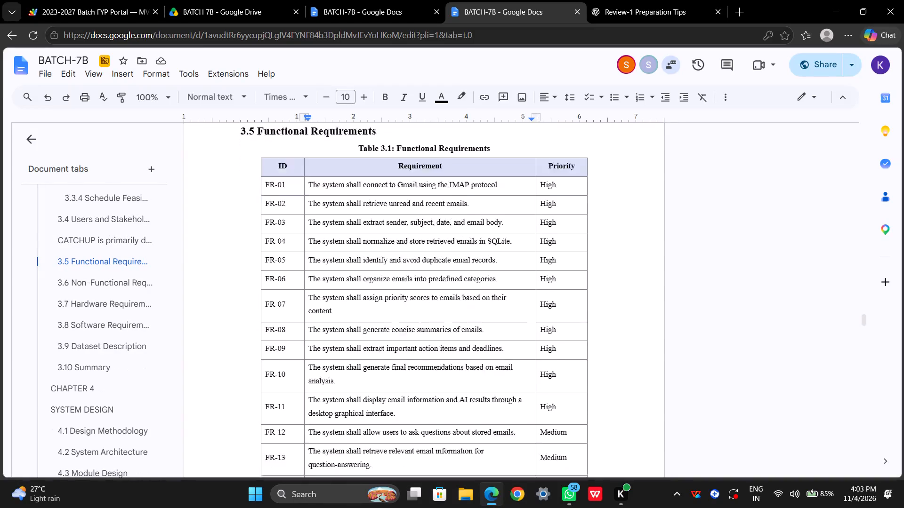
scroll(480, 304, down, 2)
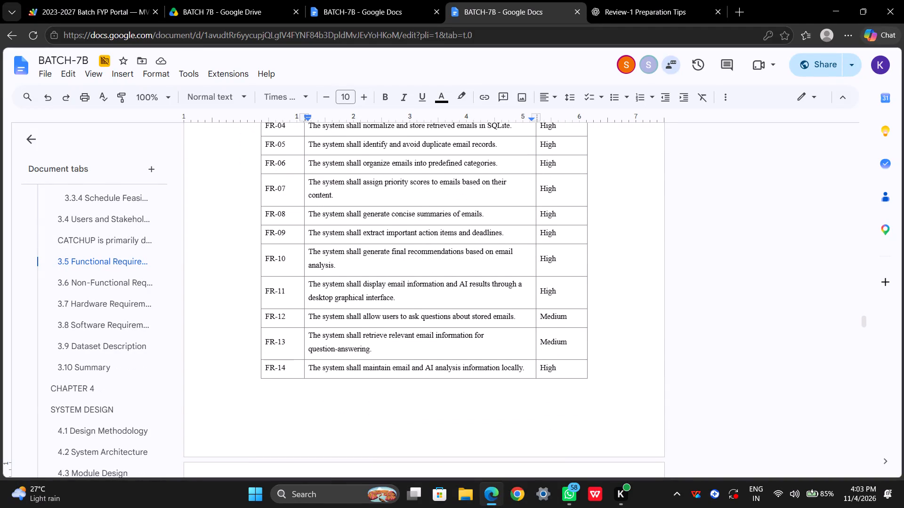
scroll(480, 304, down, 1)
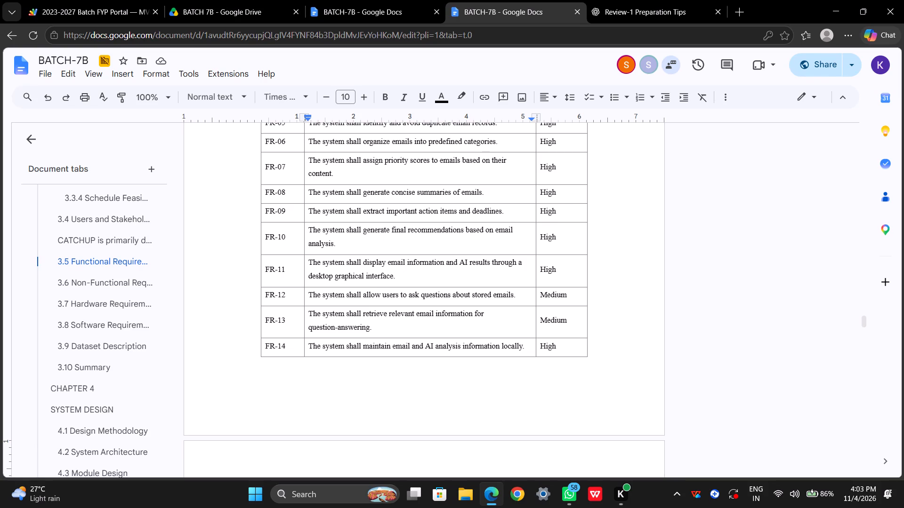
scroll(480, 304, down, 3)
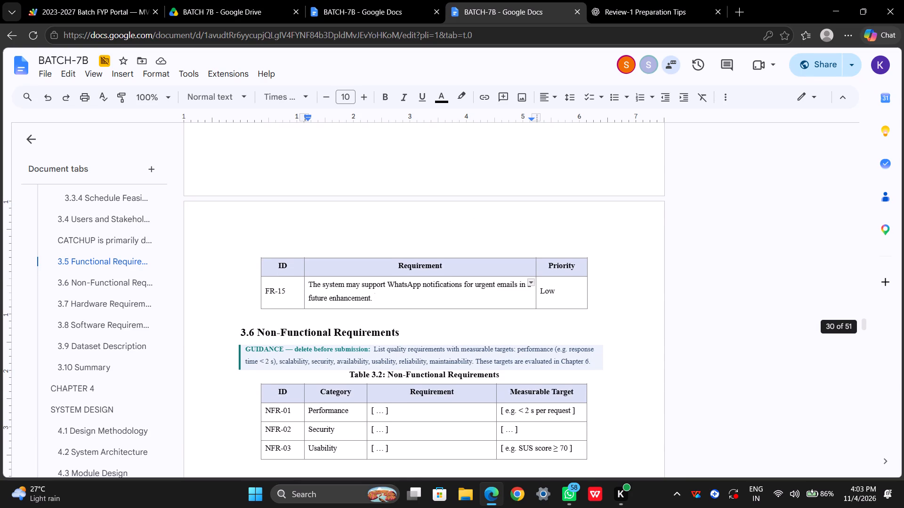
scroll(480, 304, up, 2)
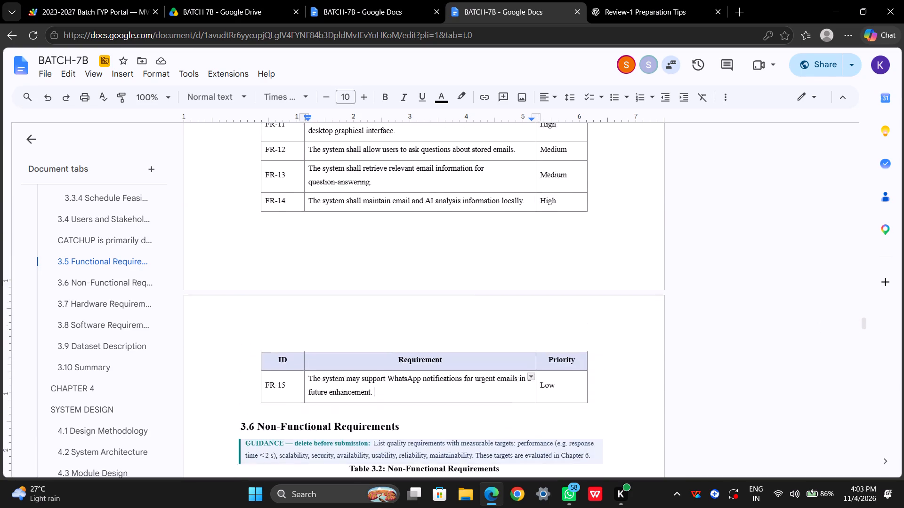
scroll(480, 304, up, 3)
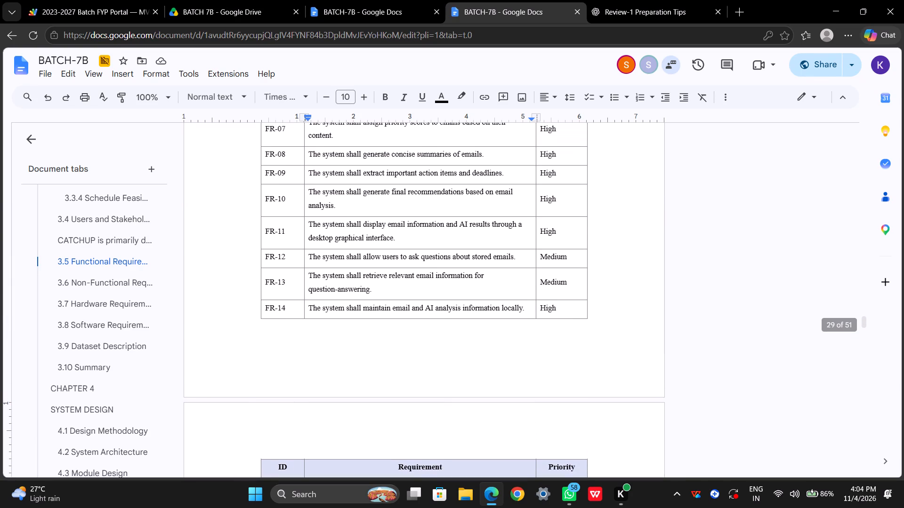
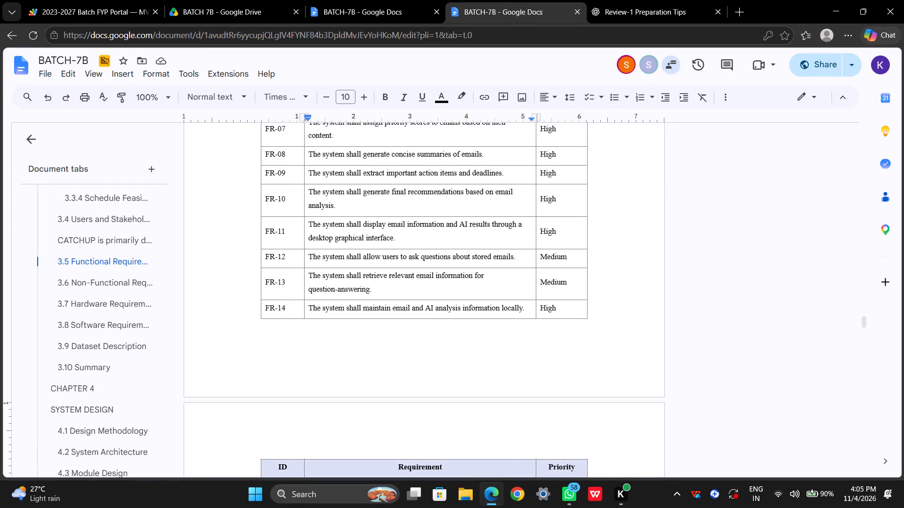
Delete the FR-13 row about retrieving relevant email information for question-answering from Table 3.1.
scroll(463, 239, down, 1)
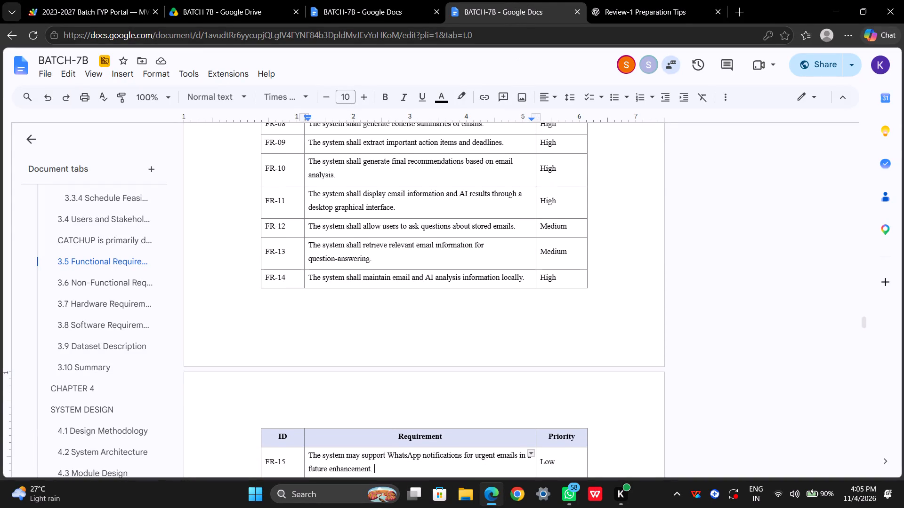
click(409, 262)
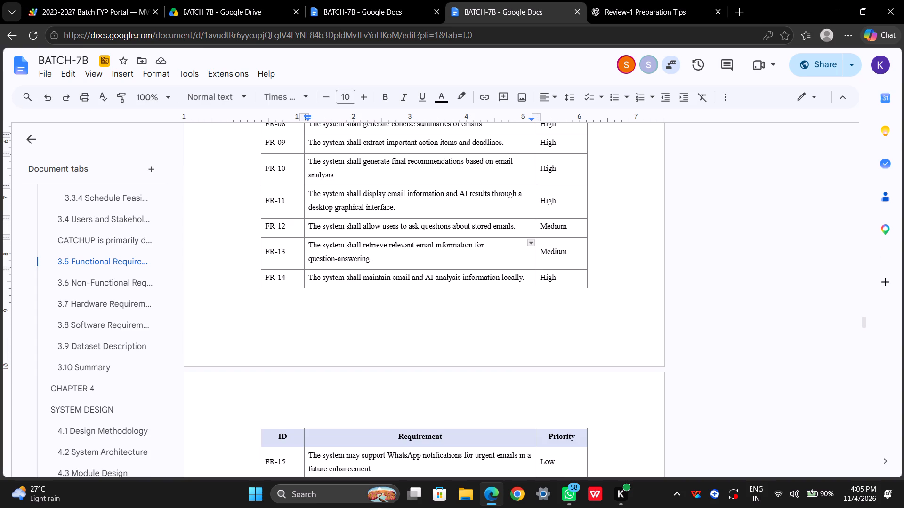
key(BackSpace)
key(BackSpace)
key(BackSpace)
key(BackSpace)
key(BackSpace)
key(BackSpace)
key(BackSpace)
key(BackSpace)
key(BackSpace)
key(BackSpace)
key(BackSpace)
key(BackSpace)
key(BackSpace)
key(BackSpace)
key(BackSpace)
key(BackSpace)
key(BackSpace)
key(BackSpace)
key(BackSpace)
key(BackSpace)
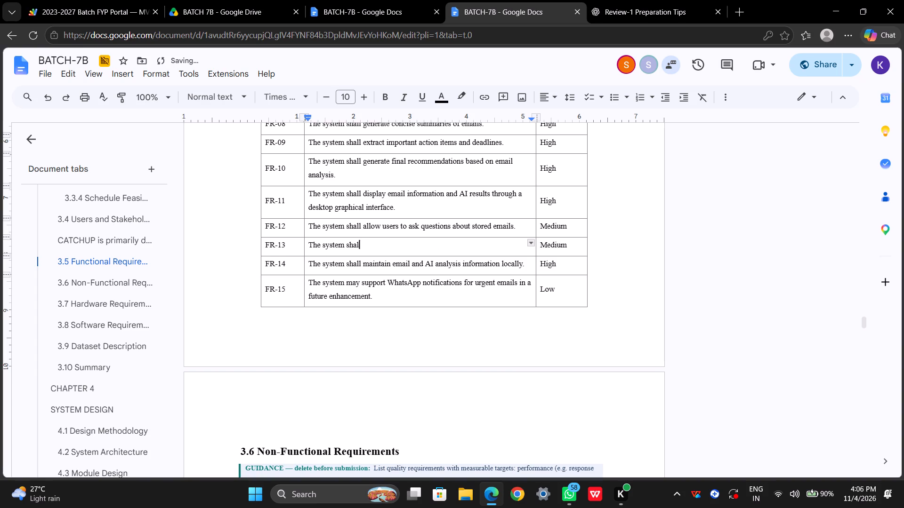
key(BackSpace)
key(BackSpace)
key(BackSpace)
key(BackSpace)
key(BackSpace)
key(BackSpace)
key(BackSpace)
key(BackSpace)
key(BackSpace)
key(BackSpace)
key(BackSpace)
key(BackSpace)
key(BackSpace)
key(BackSpace)
key(BackSpace)
key(BackSpace)
key(BackSpace)
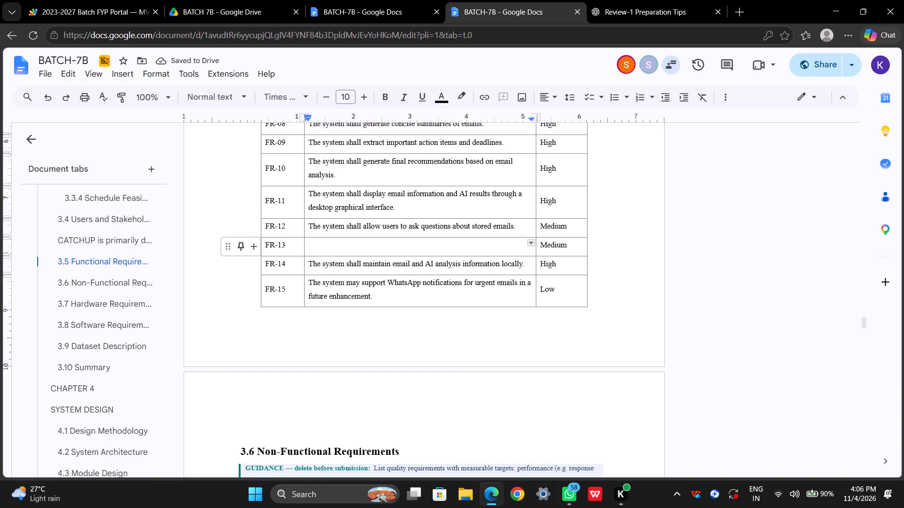
click(227, 249)
click(229, 248)
click(229, 248)
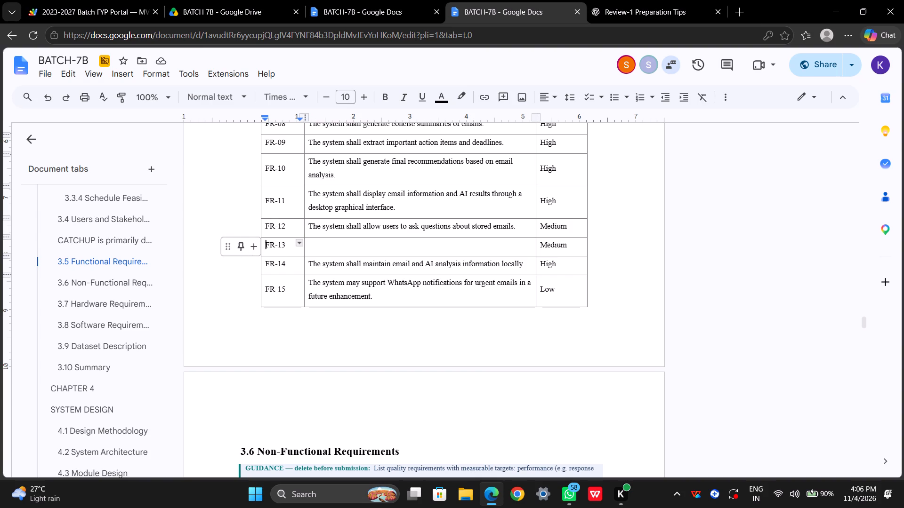
right_click(229, 249)
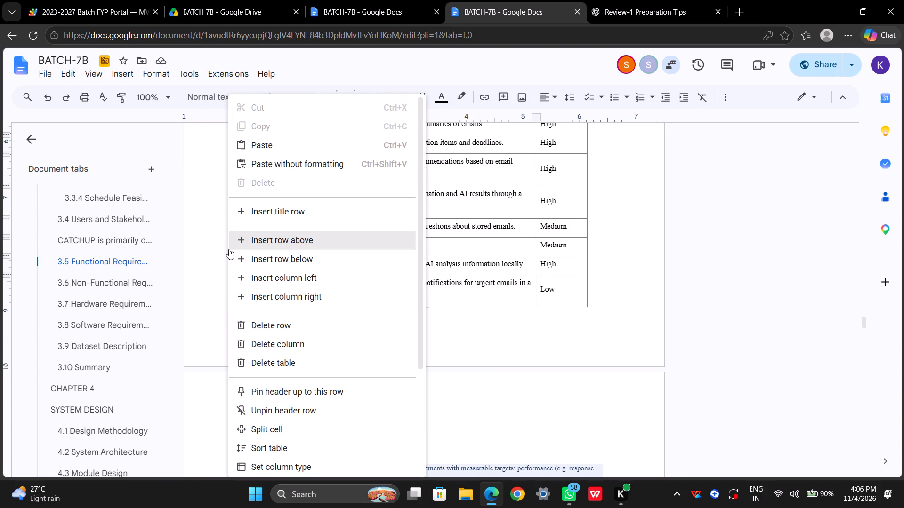
click(300, 321)
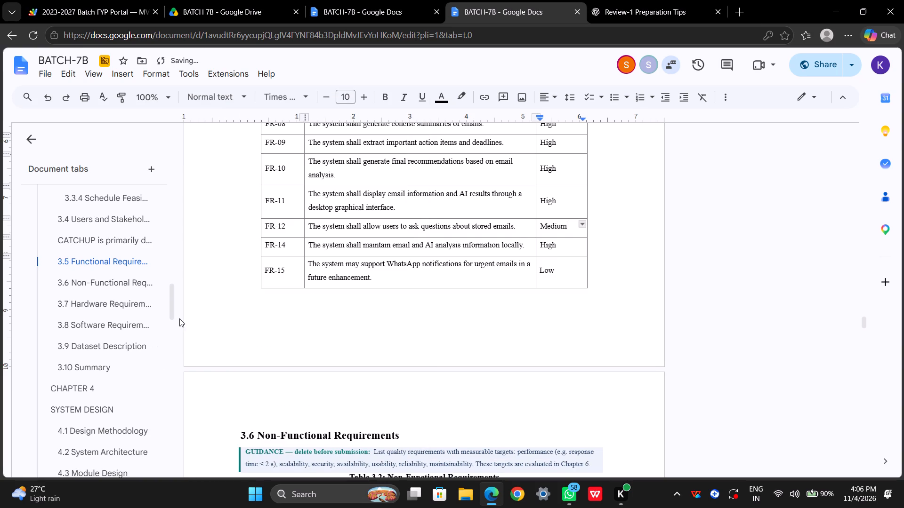
Renumber the last two requirement IDs in Table 3.1 as FR-13 and FR-14.
click(289, 242)
key(BackSpace)
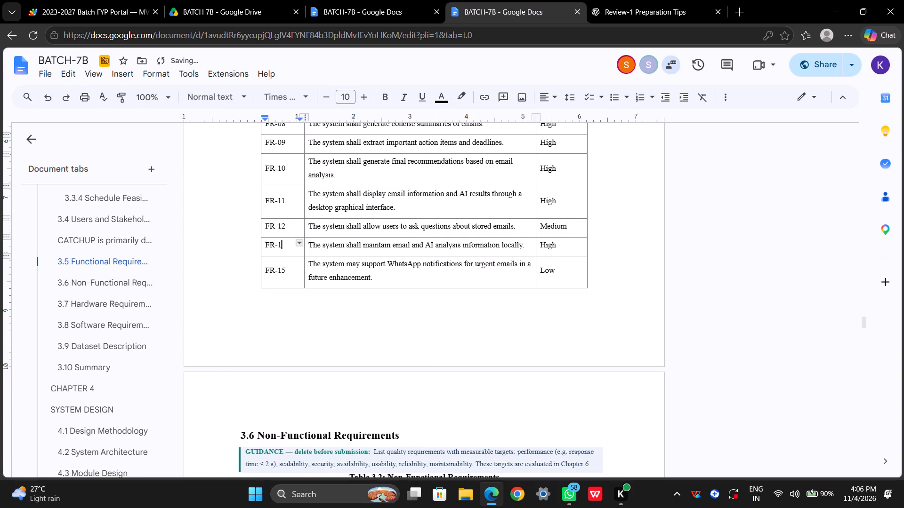
key(3)
click(291, 274)
key(BackSpace)
key(4)
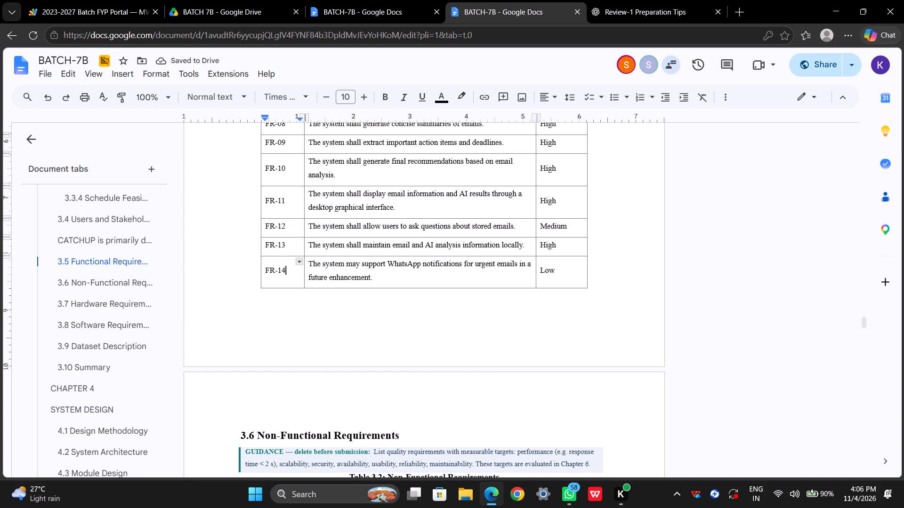
Review the Chapter 3 text from the functional requirements back to the chapter introduction, focusing on Sections 3.1 and 3.2.
scroll(531, 225, up, 7)
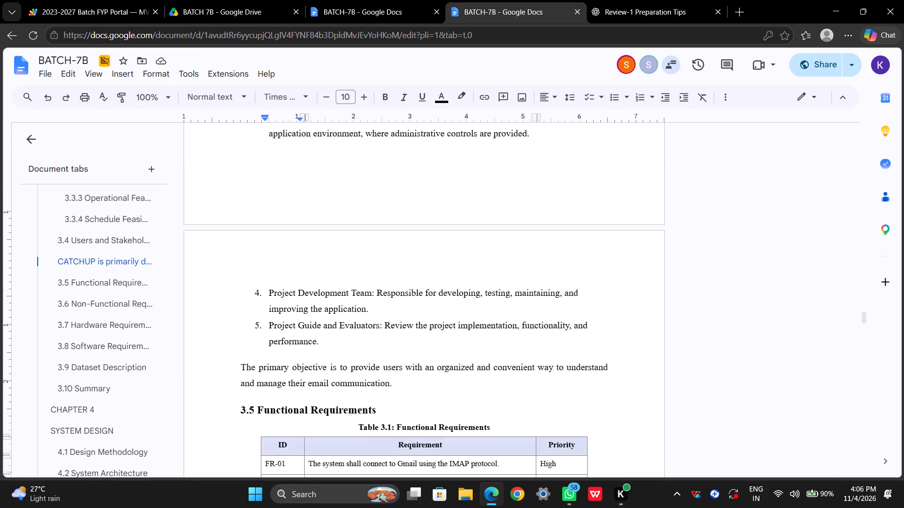
scroll(531, 225, up, 3)
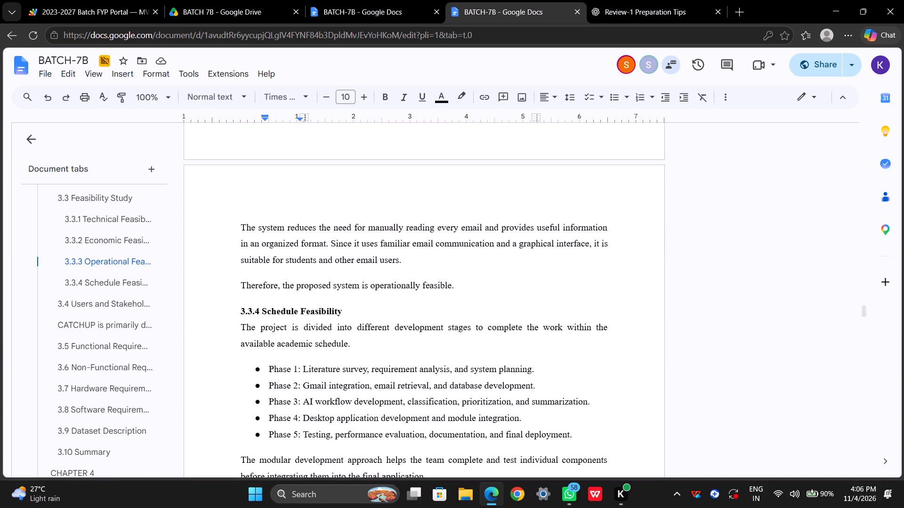
scroll(531, 225, up, 3)
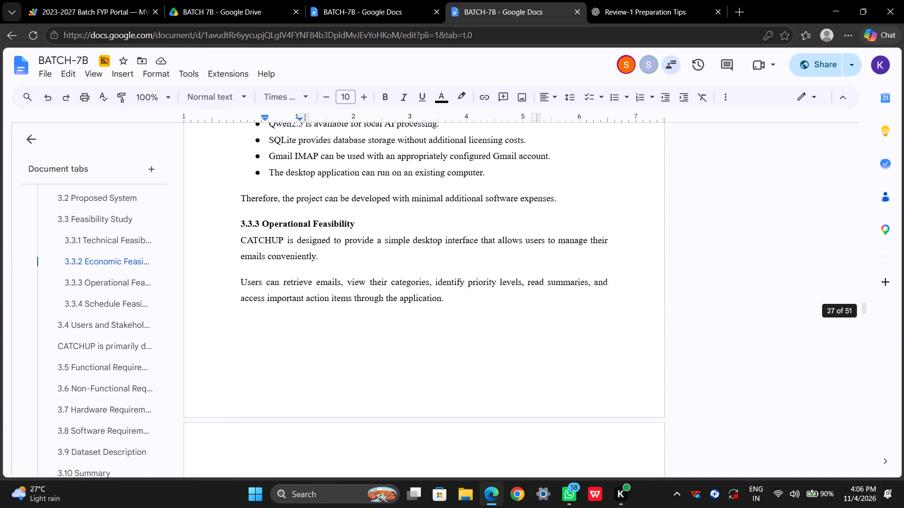
scroll(531, 225, up, 10)
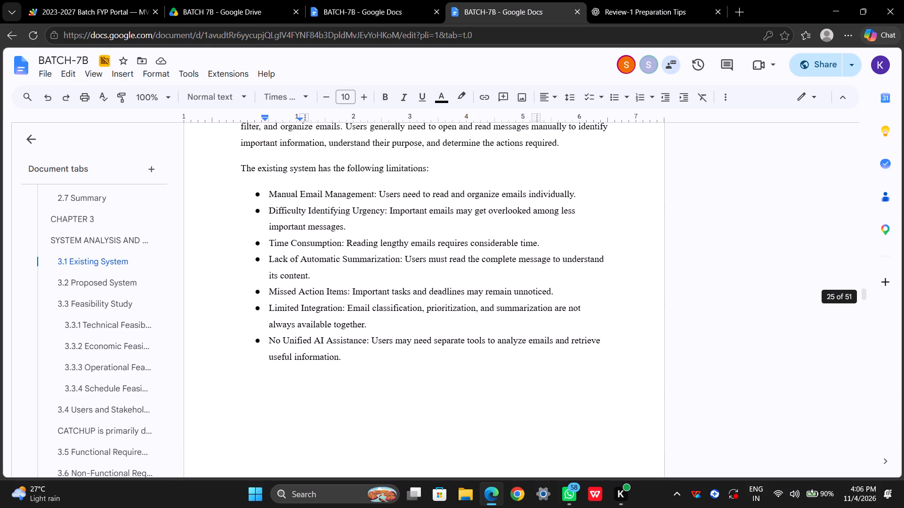
scroll(531, 225, up, 5)
scroll(531, 225, down, 1)
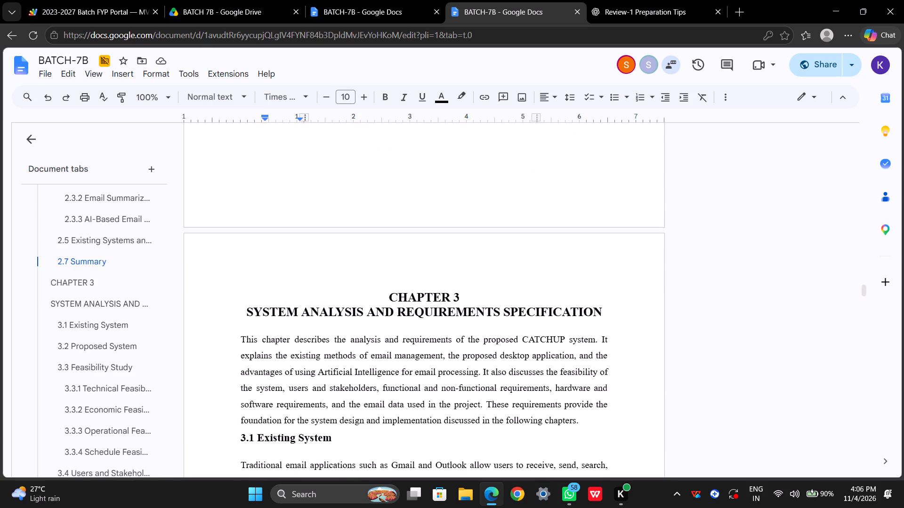
scroll(531, 225, down, 4)
scroll(531, 225, up, 5)
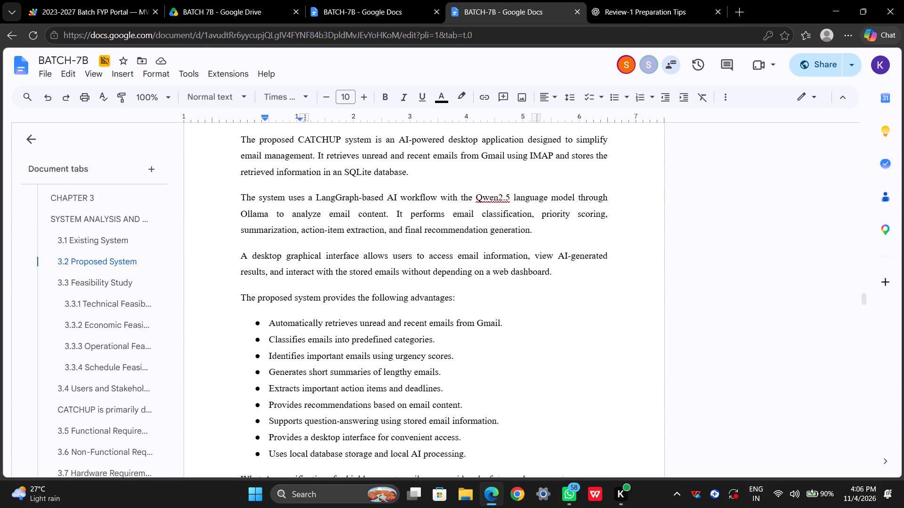
scroll(531, 225, up, 1)
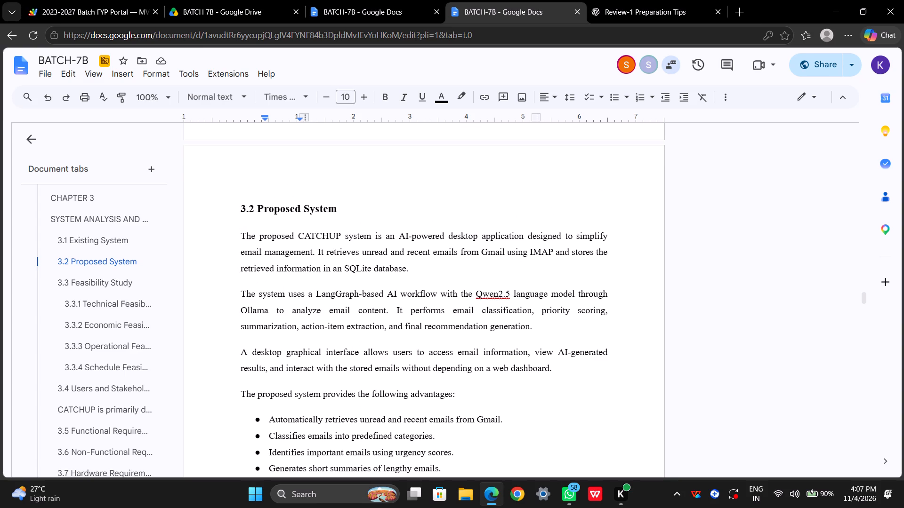
scroll(531, 225, down, 3)
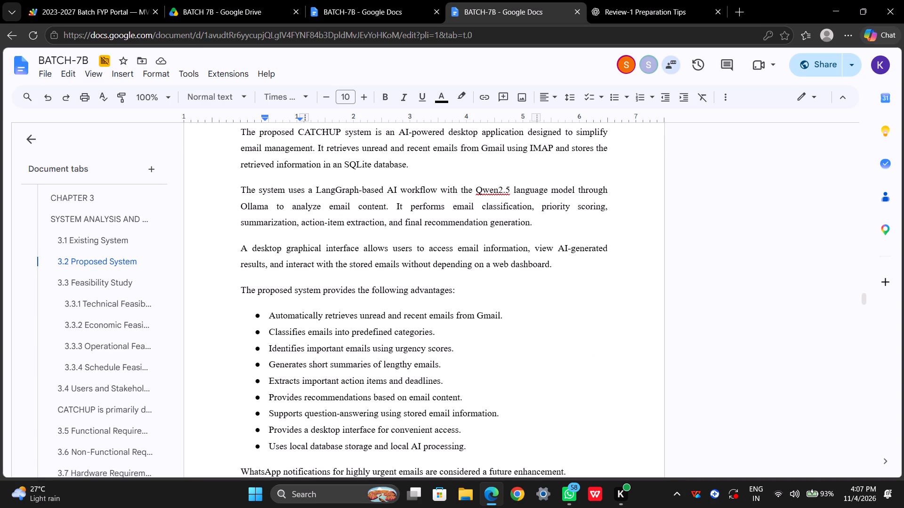
scroll(531, 225, up, 1)
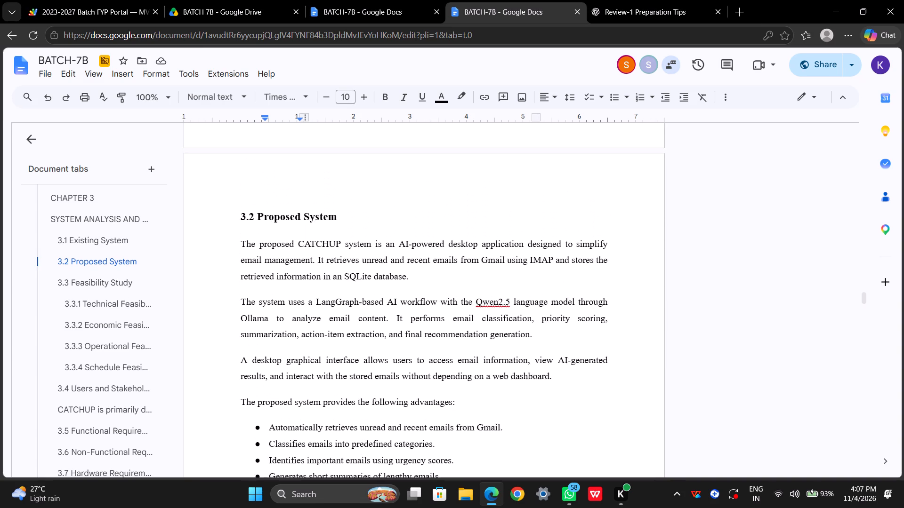
scroll(531, 225, up, 1)
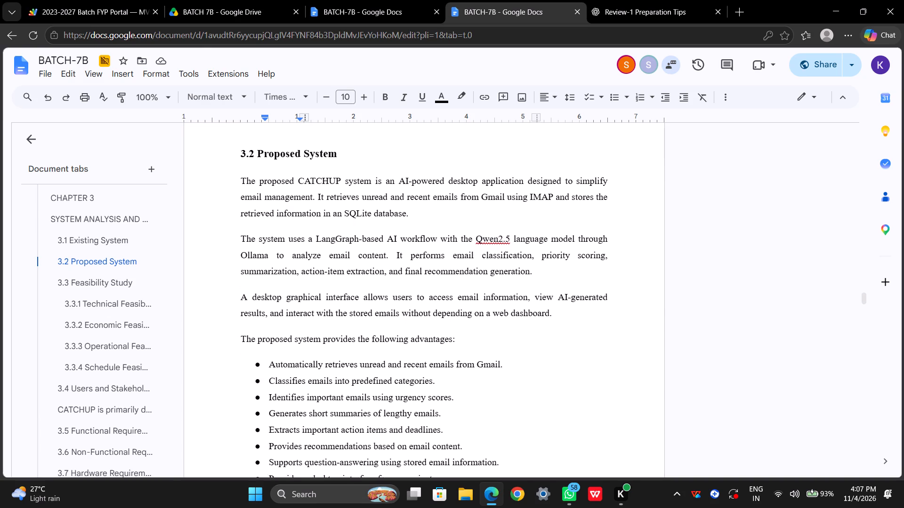
scroll(531, 225, up, 1)
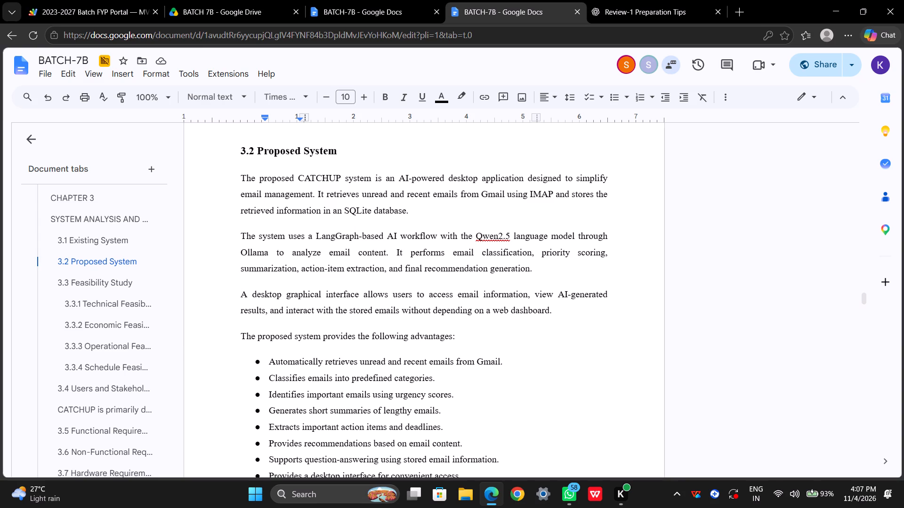
scroll(531, 225, up, 8)
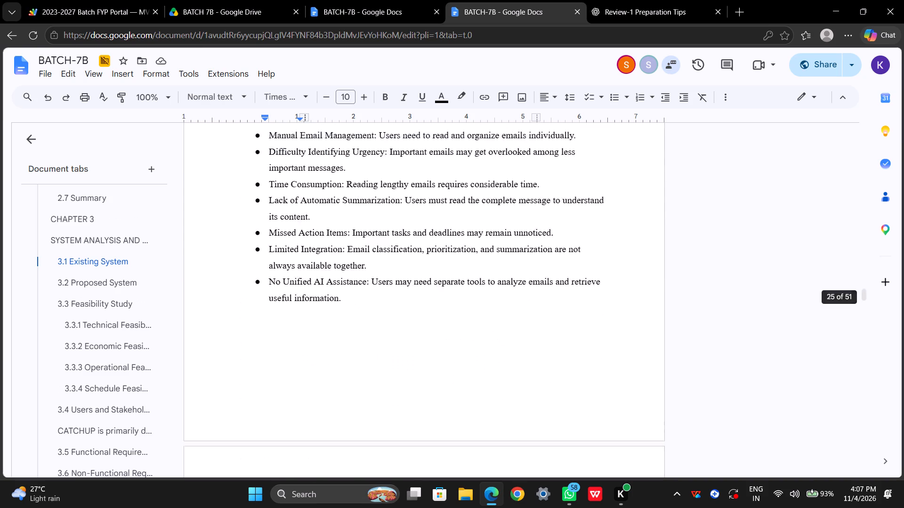
scroll(531, 225, up, 3)
scroll(531, 225, down, 2)
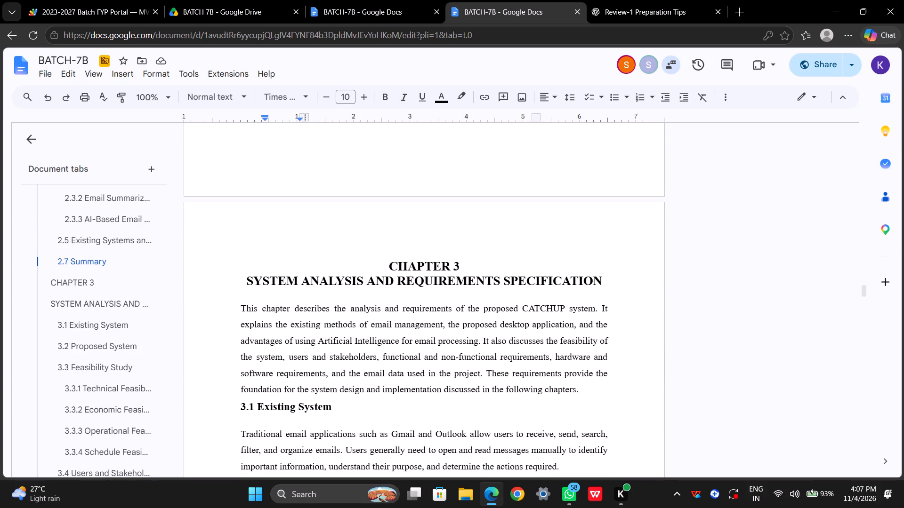
Remove "and Outlook" from the opening sentence of Section 3.1 Existing System so that only Gmail is named as an example.
scroll(531, 225, down, 1)
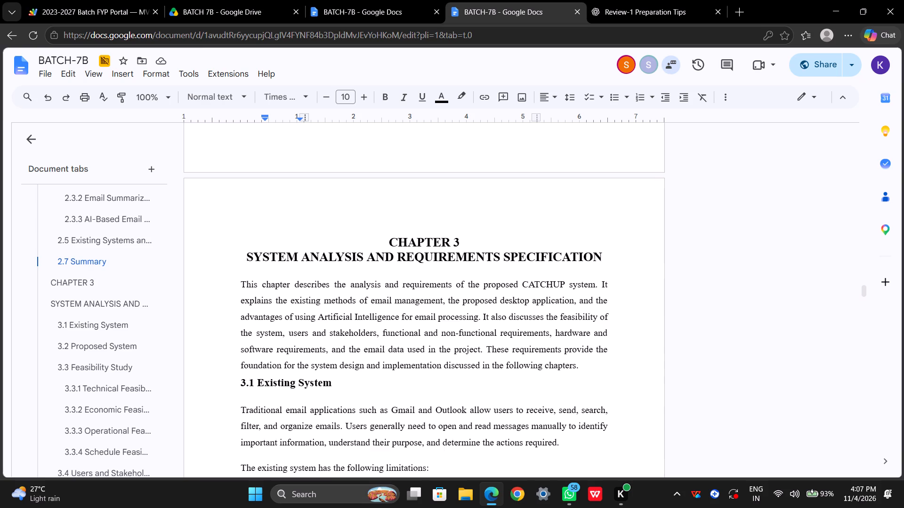
scroll(517, 287, down, 5)
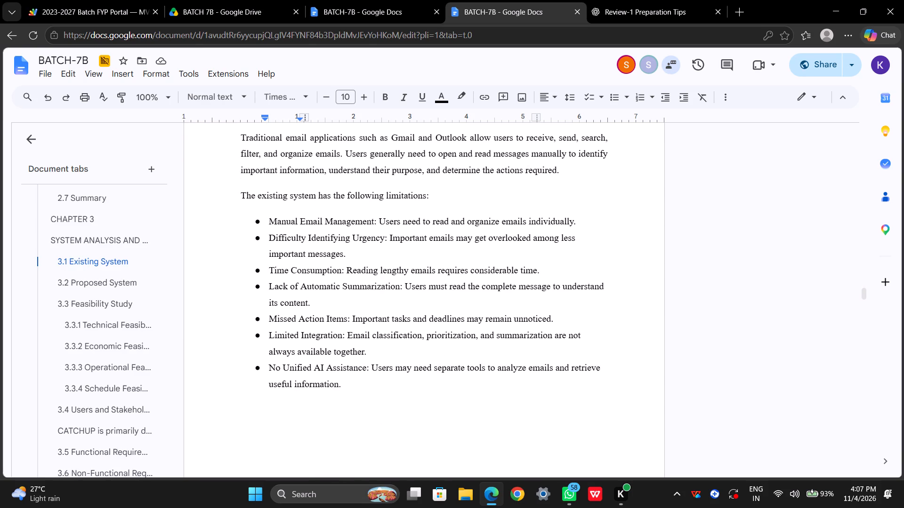
scroll(517, 287, up, 3)
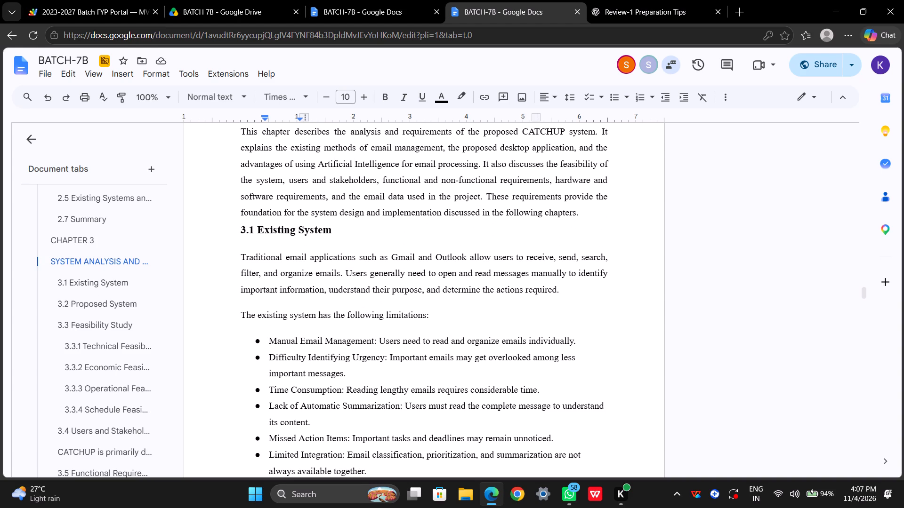
click(468, 260)
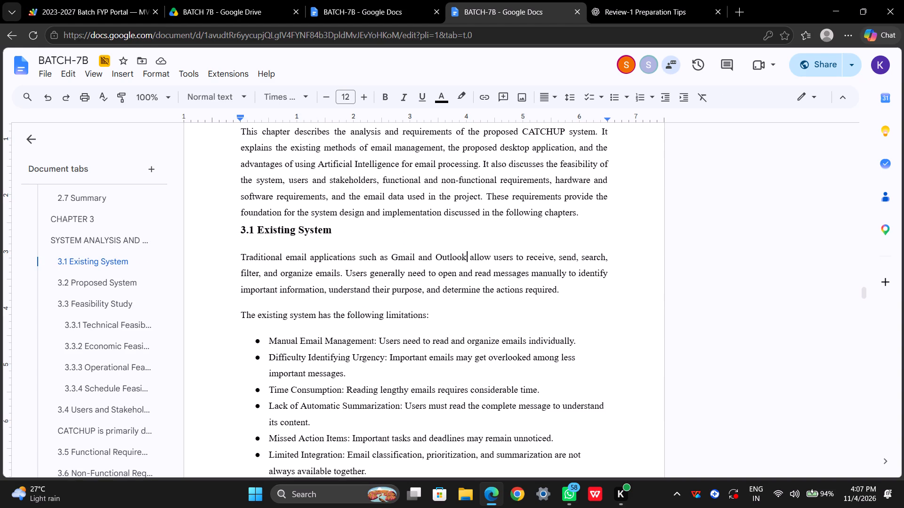
key(BackSpace)
key(BackSpace)
key(BackSpace)
key(BackSpace)
key(BackSpace)
key(BackSpace)
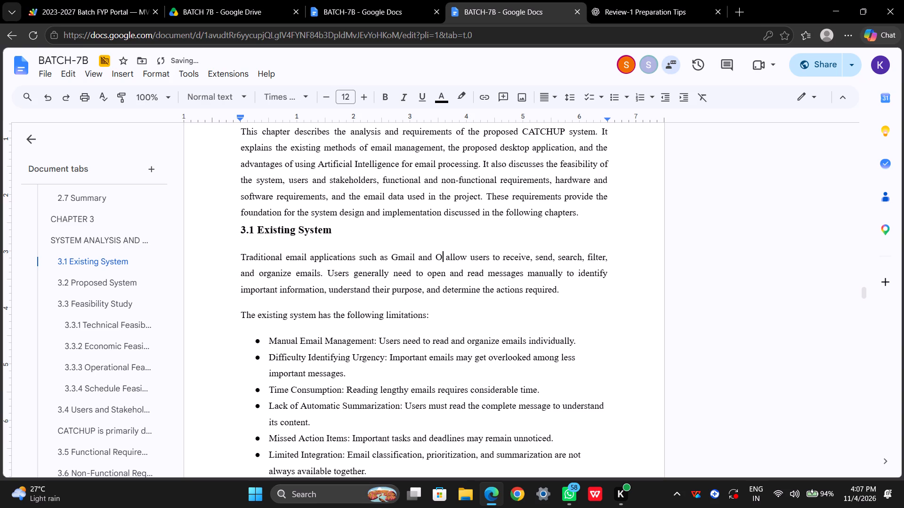
key(BackSpace)
key(BackSpace)
key(BackSpace)
key(BackSpace)
key(BackSpace)
key(BackSpace)
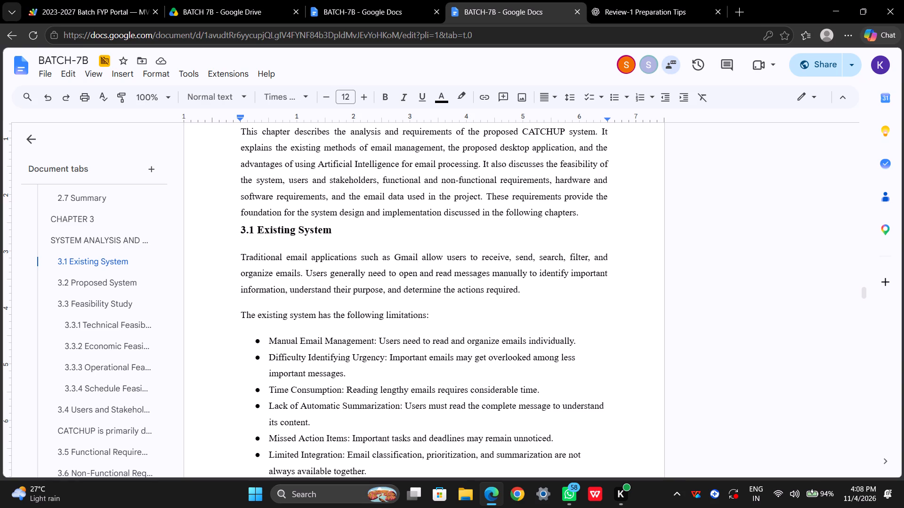
Delete the bullet "Provides a desktop interface for convenient access." from the advantages list in Section 3.2 Proposed System.
scroll(546, 312, down, 9)
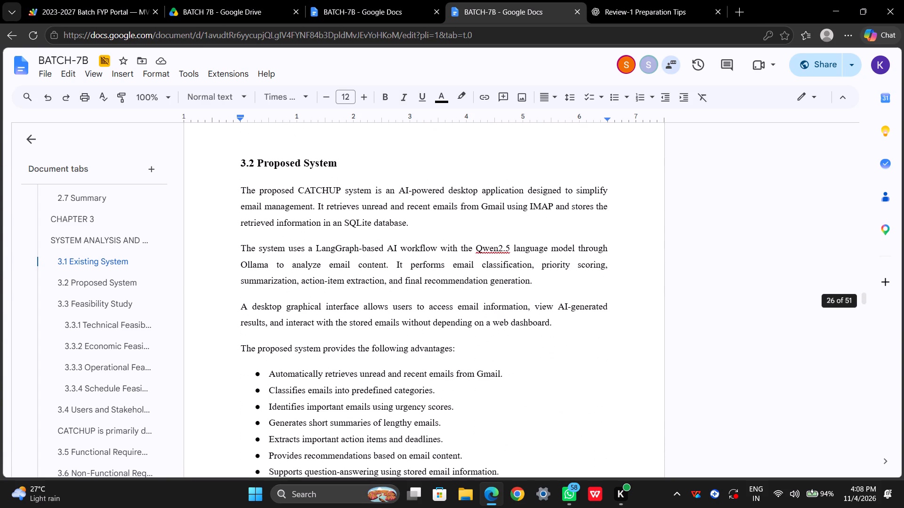
scroll(546, 312, down, 2)
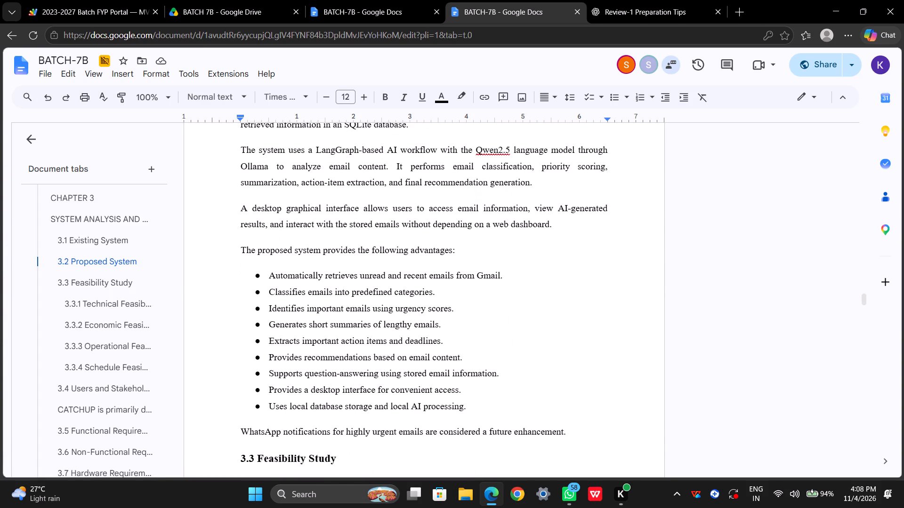
click(466, 389)
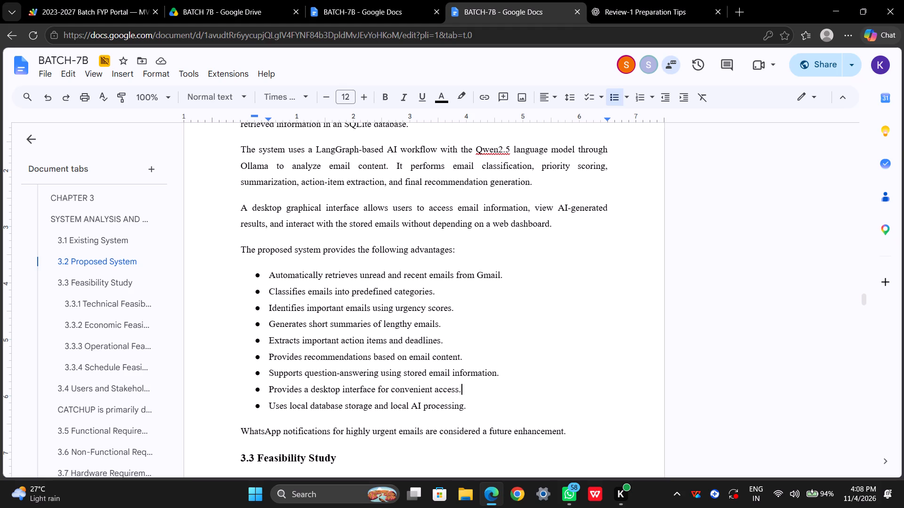
key(BackSpace)
key(BackSpace)
key(BackSpace)
key(BackSpace)
key(BackSpace)
key(BackSpace)
key(BackSpace)
key(BackSpace)
key(BackSpace)
key(BackSpace)
key(BackSpace)
key(BackSpace)
key(BackSpace)
key(BackSpace)
key(BackSpace)
key(BackSpace)
key(BackSpace)
key(BackSpace)
key(BackSpace)
key(BackSpace)
key(BackSpace)
key(BackSpace)
key(BackSpace)
key(BackSpace)
key(BackSpace)
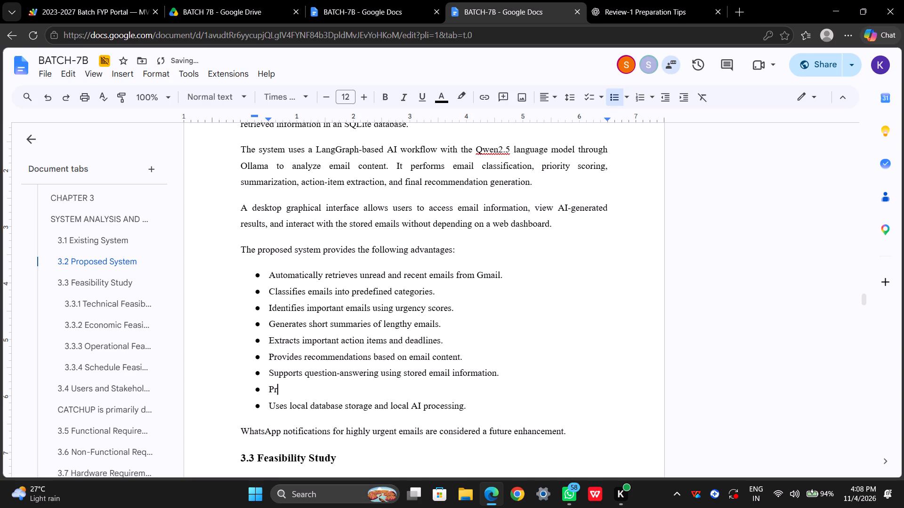
key(BackSpace)
key(BackSpace)
key(BackSpace)
key(BackSpace)
key(BackSpace)
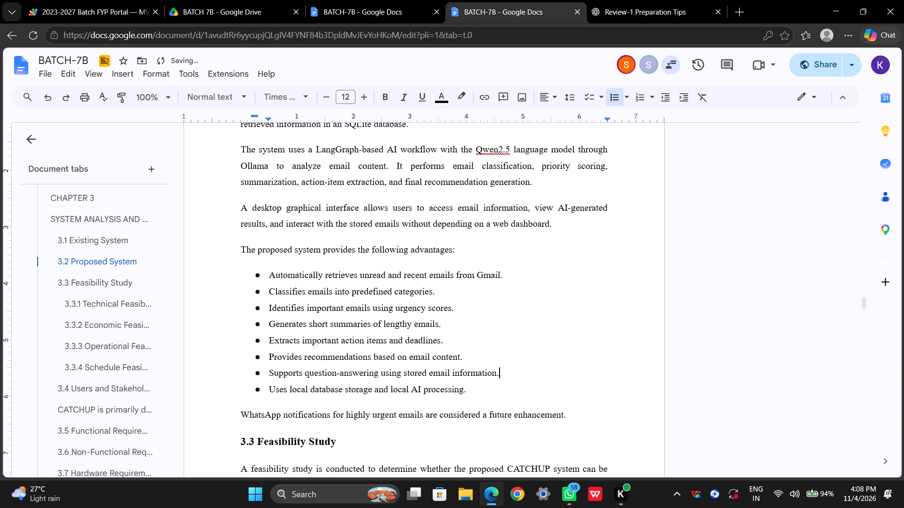
Delete the bullet "Supports question-answering using stored email information." from the advantages list in Section 3.2.
key(BackSpace)
key(BackSpace)
key(BackSpace)
key(BackSpace)
key(BackSpace)
key(BackSpace)
key(BackSpace)
key(BackSpace)
key(BackSpace)
key(BackSpace)
key(BackSpace)
key(BackSpace)
key(BackSpace)
key(BackSpace)
key(BackSpace)
key(BackSpace)
key(BackSpace)
key(BackSpace)
key(BackSpace)
key(BackSpace)
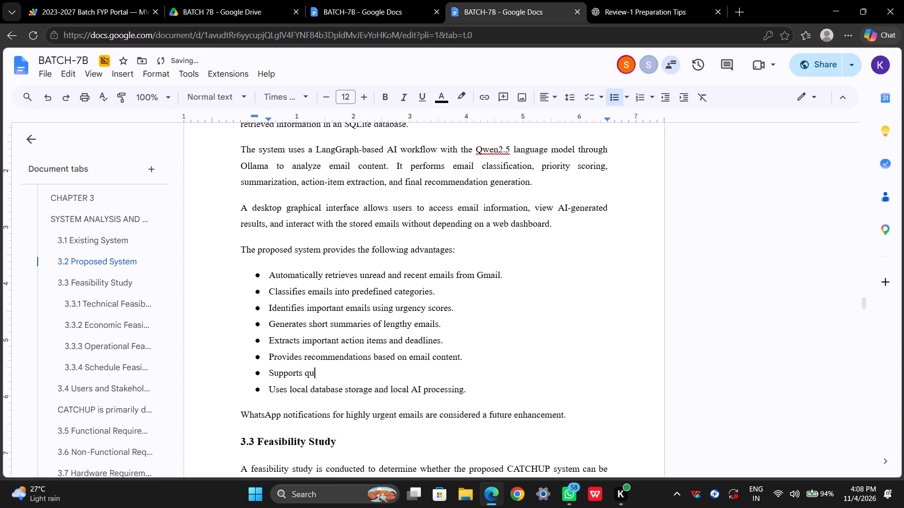
key(BackSpace)
key(BackSpace)
key(BackSpace)
key(BackSpace)
key(BackSpace)
key(BackSpace)
key(BackSpace)
key(BackSpace)
key(BackSpace)
key(BackSpace)
key(BackSpace)
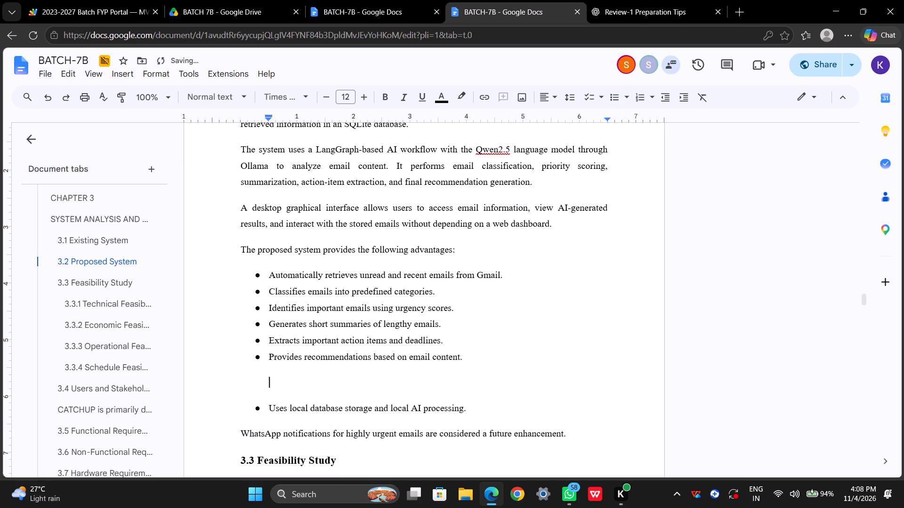
key(BackSpace)
key(BackSpace)
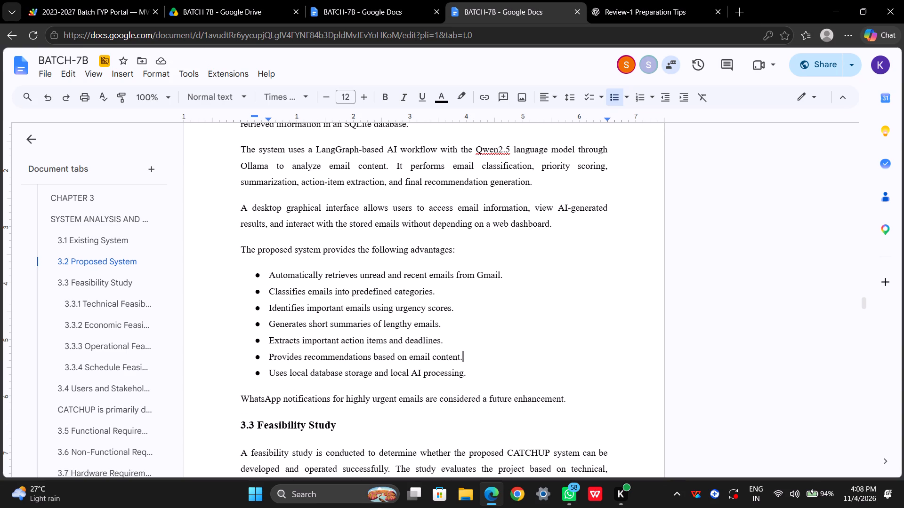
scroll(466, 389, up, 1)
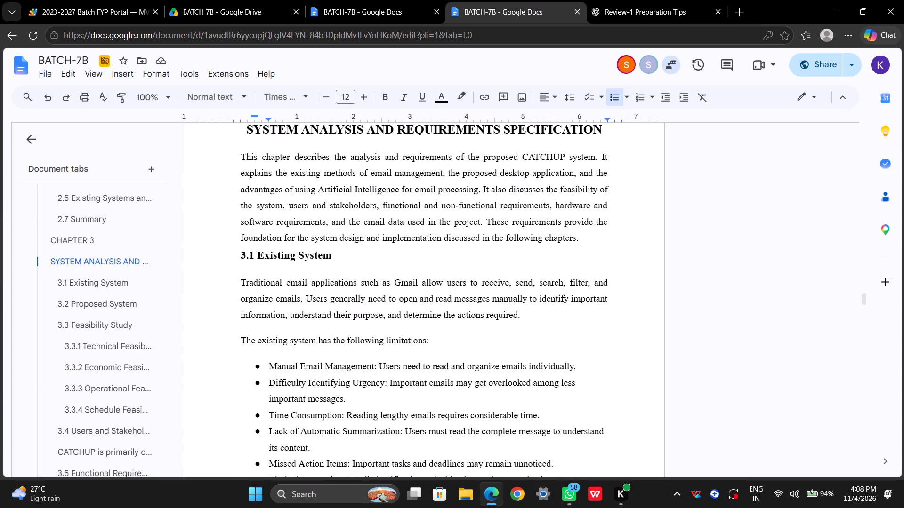
Review the Chapter 3 text from the introduction through Section 3.3.3, focusing on the Section 3.2 advantages and the feasibility sections.
scroll(466, 389, down, 4)
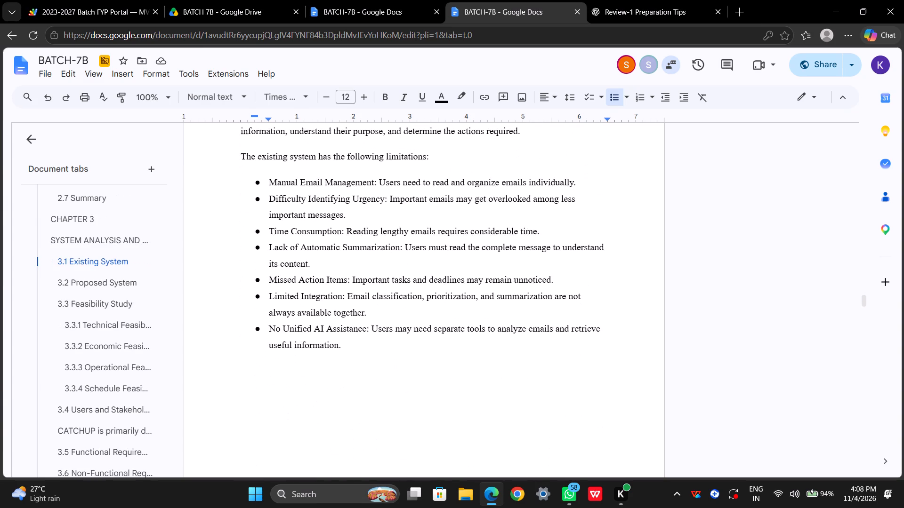
scroll(466, 389, down, 2)
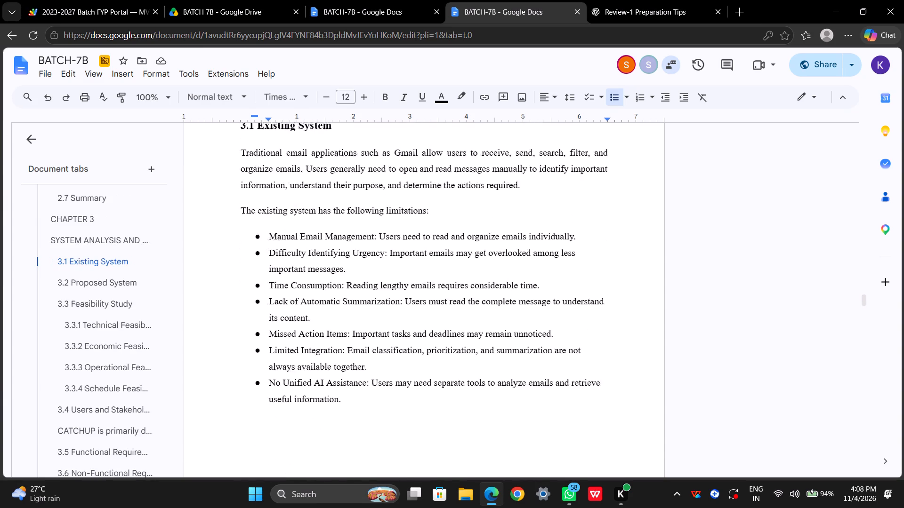
scroll(466, 389, down, 1)
scroll(466, 389, up, 3)
scroll(466, 389, down, 1)
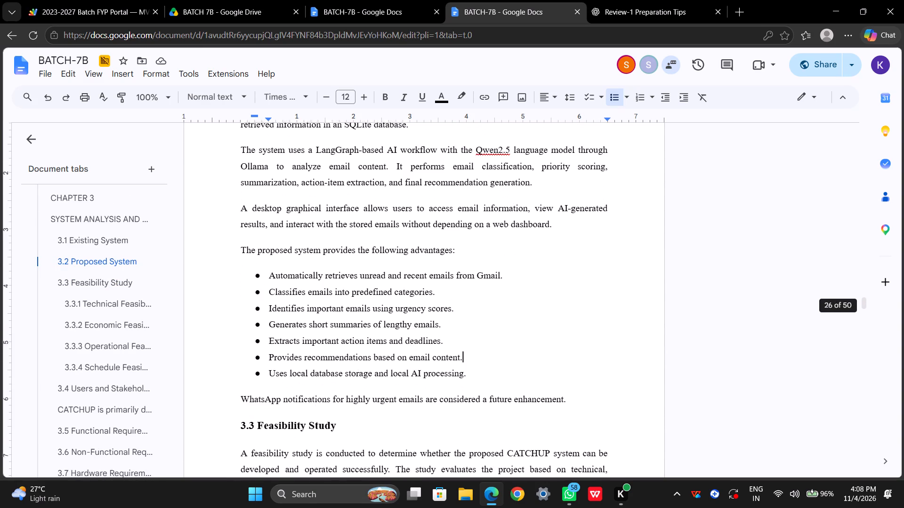
scroll(466, 389, down, 3)
scroll(466, 389, up, 5)
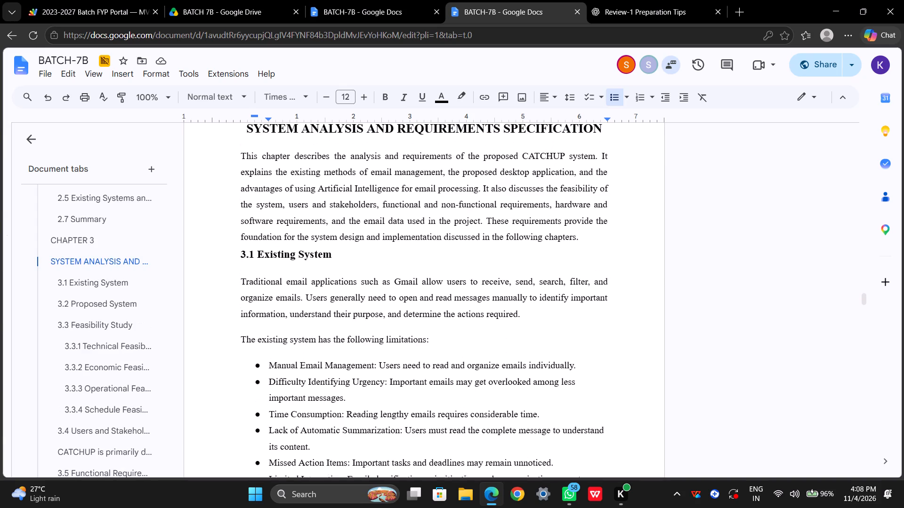
scroll(466, 389, up, 5)
scroll(466, 389, down, 7)
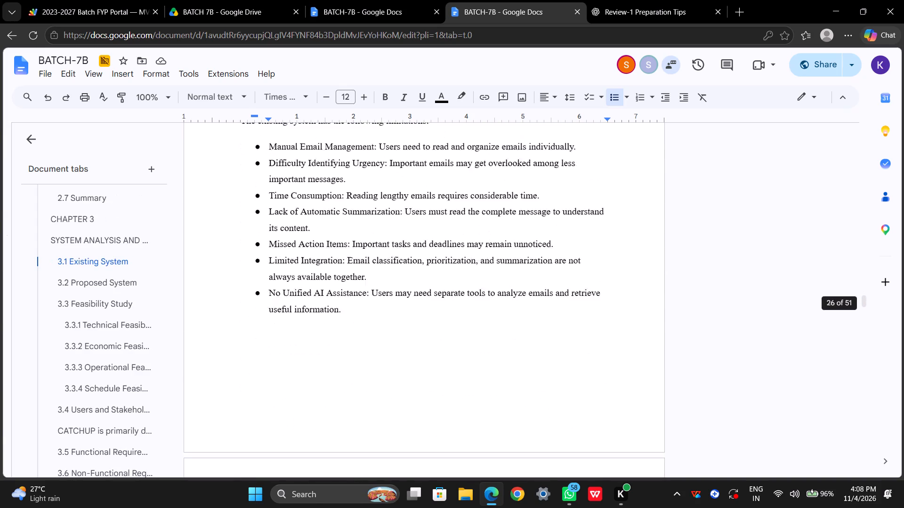
scroll(466, 389, down, 4)
scroll(466, 389, up, 3)
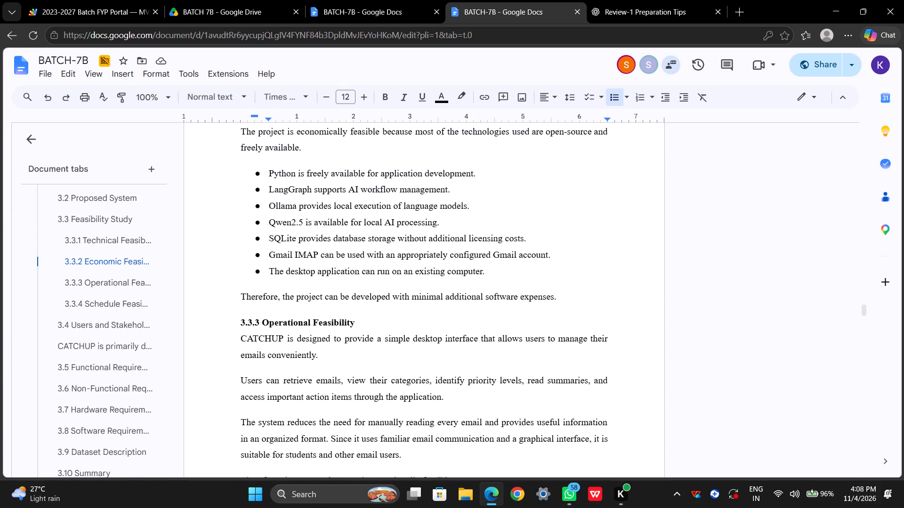
scroll(466, 389, up, 2)
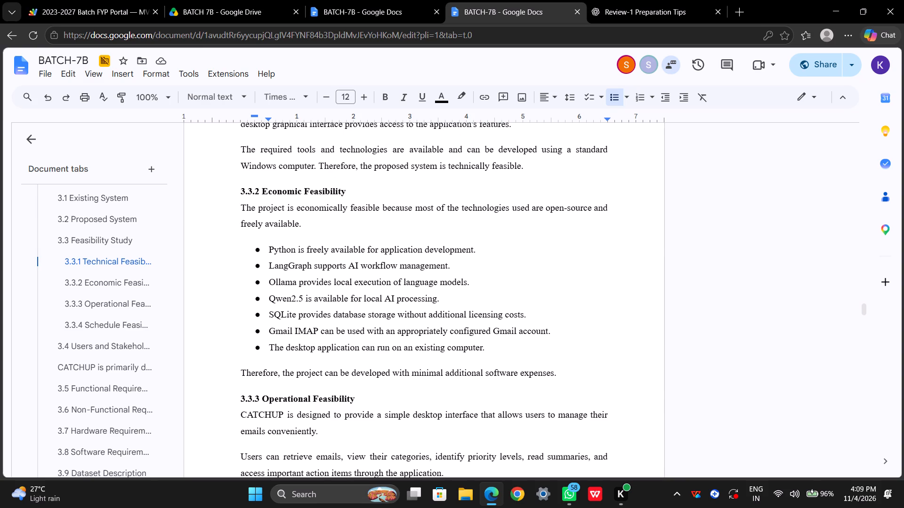
scroll(466, 389, up, 2)
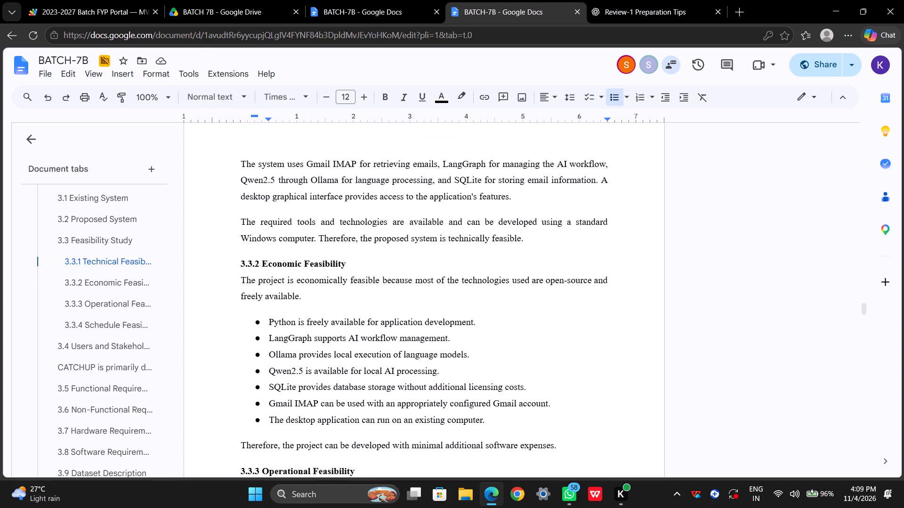
scroll(466, 389, up, 6)
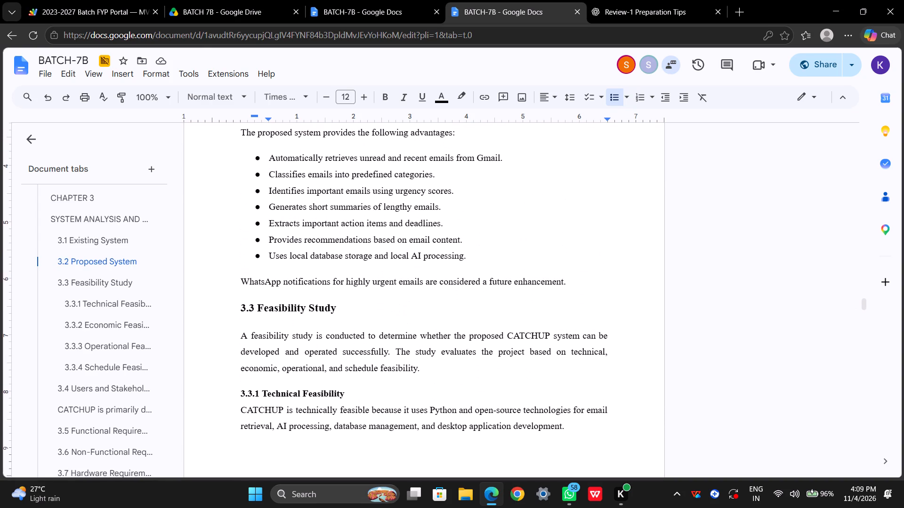
scroll(466, 389, up, 1)
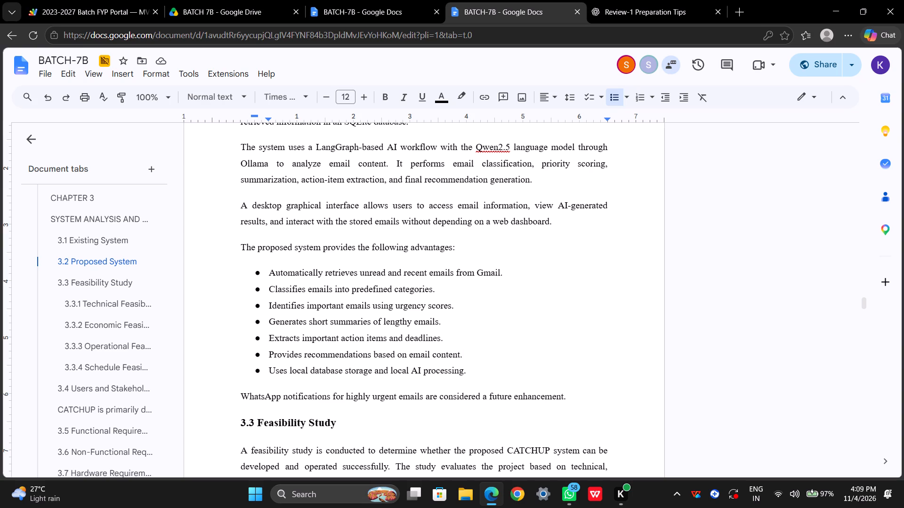
Undo the deletions of the question-answering and desktop-interface bullets in the Section 3.2 advantages list.
key(ctrl+z)
key(ctrl+z)
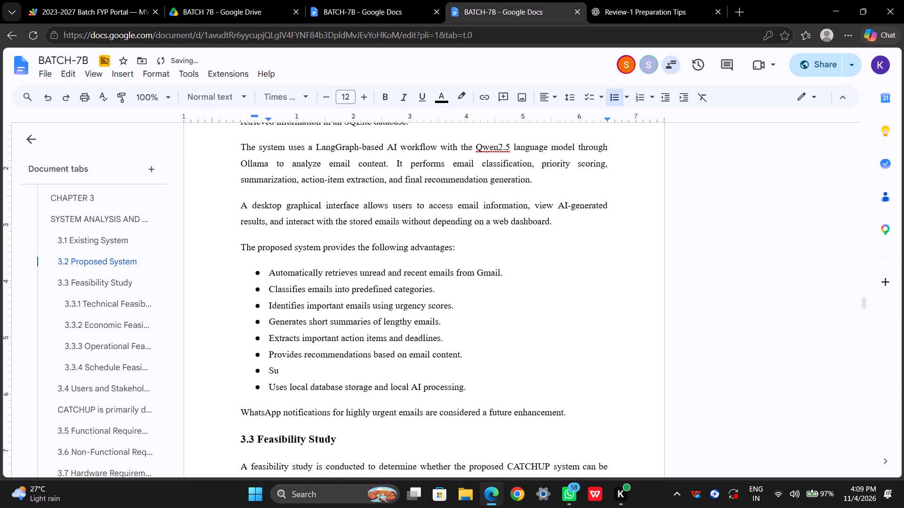
key(ctrl+z)
key(ctrl+z)
key(ctrl+z)
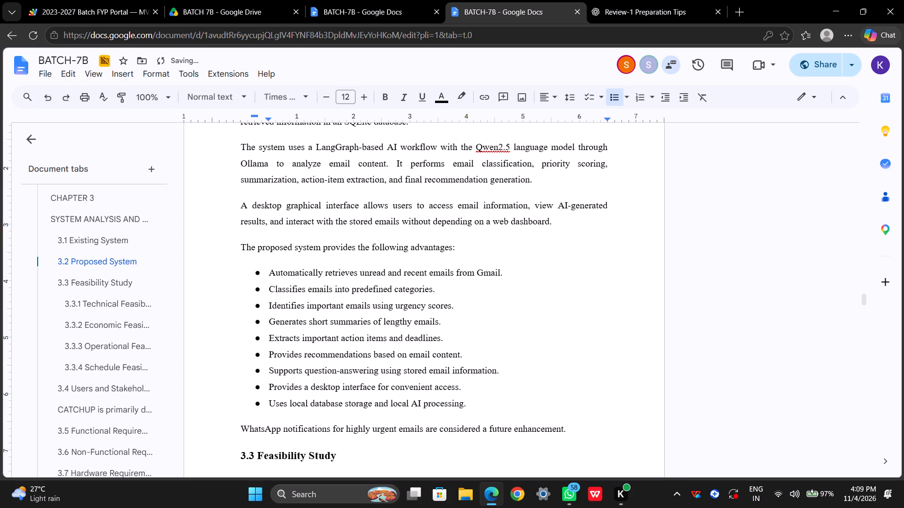
Delete only the bullet "Supports question-answering using stored email information." from the Section 3.2 advantages list.
click(511, 363)
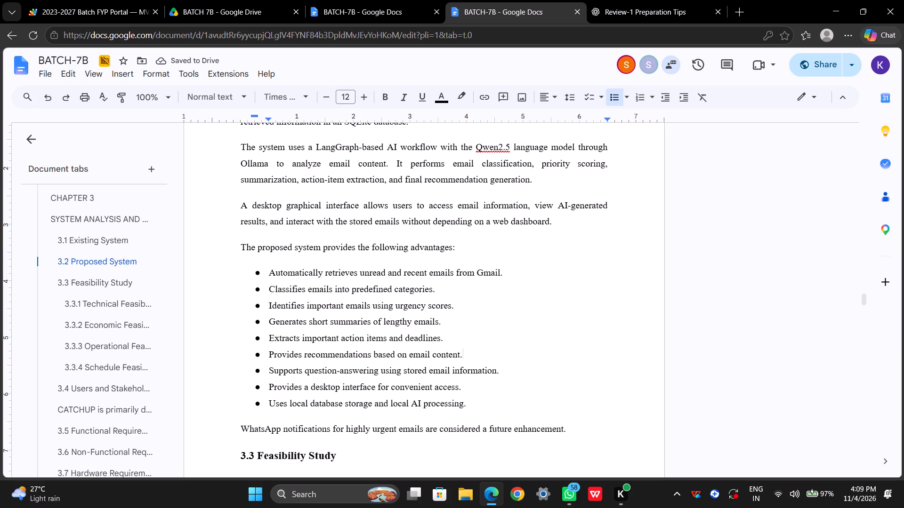
click(509, 369)
key(BackSpace)
key(BackSpace)
key(BackSpace)
key(BackSpace)
key(BackSpace)
key(BackSpace)
key(BackSpace)
key(BackSpace)
key(BackSpace)
key(BackSpace)
key(BackSpace)
key(BackSpace)
key(BackSpace)
key(BackSpace)
key(BackSpace)
key(BackSpace)
key(BackSpace)
key(BackSpace)
key(BackSpace)
key(BackSpace)
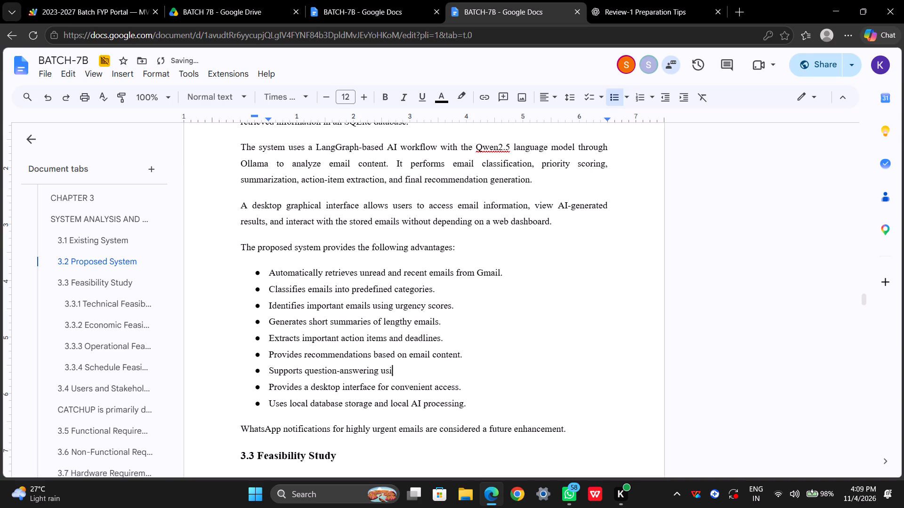
key(BackSpace)
key(BackSpace)
key(BackSpace)
key(BackSpace)
key(BackSpace)
key(BackSpace)
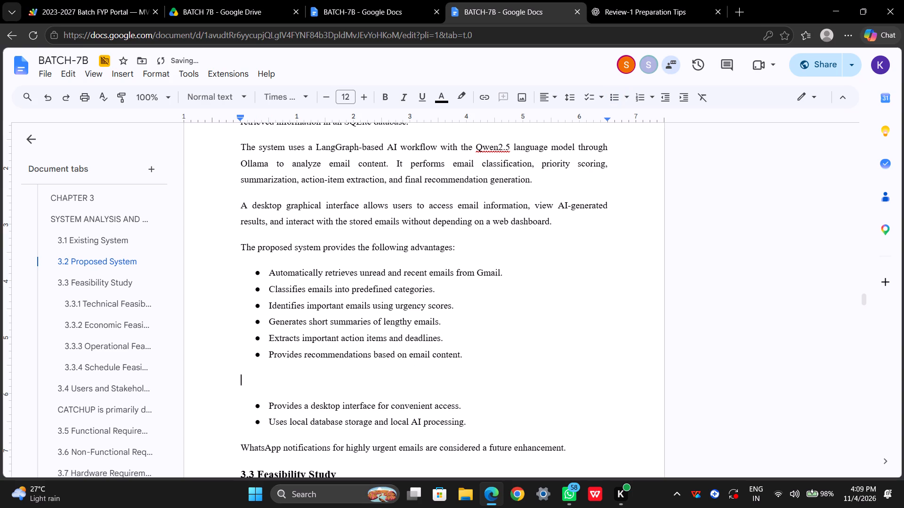
key(BackSpace)
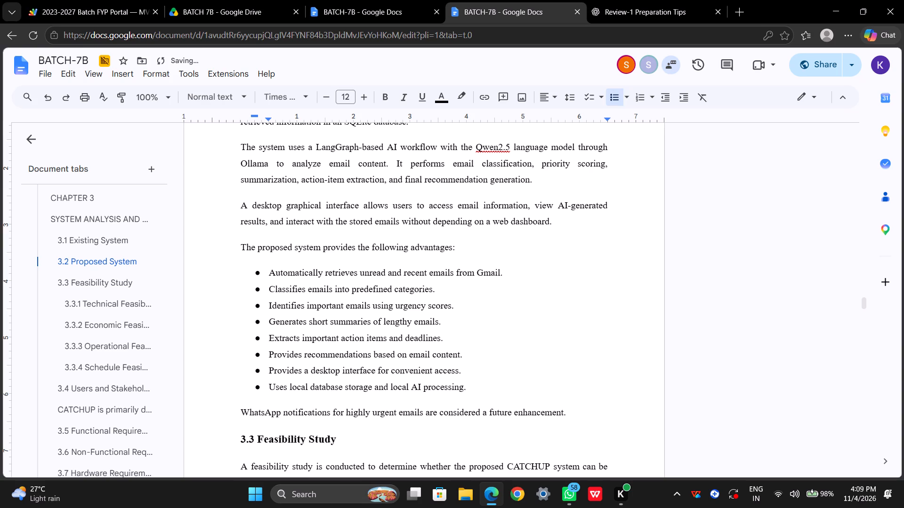
Replace "web dashboard" with "referred application" at the end of the desktop graphical interface paragraph in Section 3.2, keeping the full stop.
scroll(536, 276, up, 1)
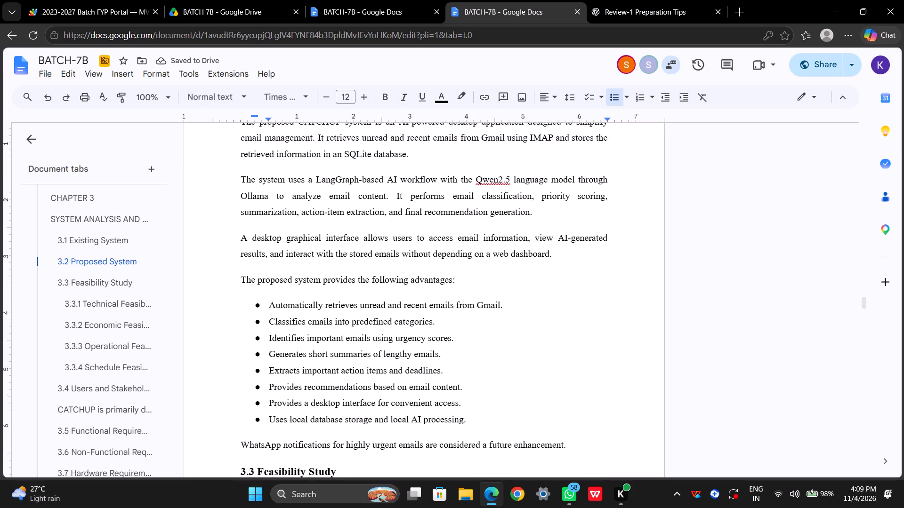
scroll(536, 276, up, 1)
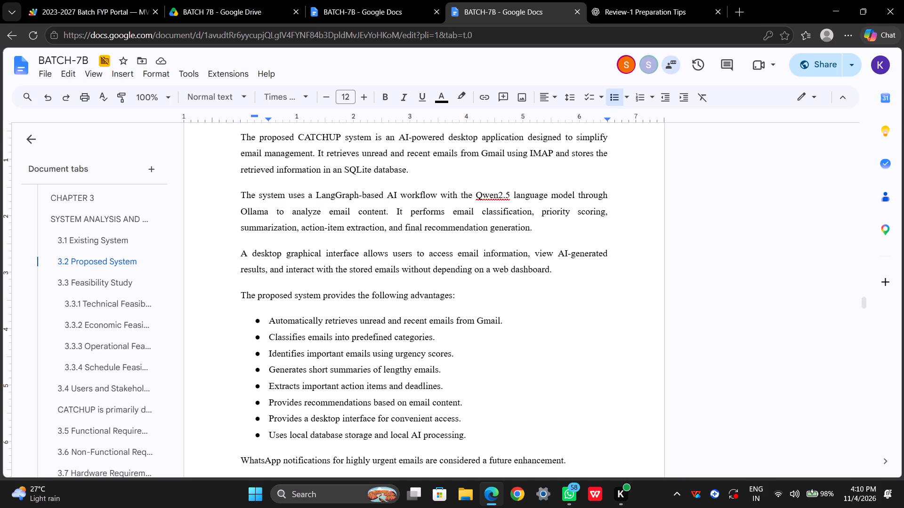
click(550, 268)
click(557, 271)
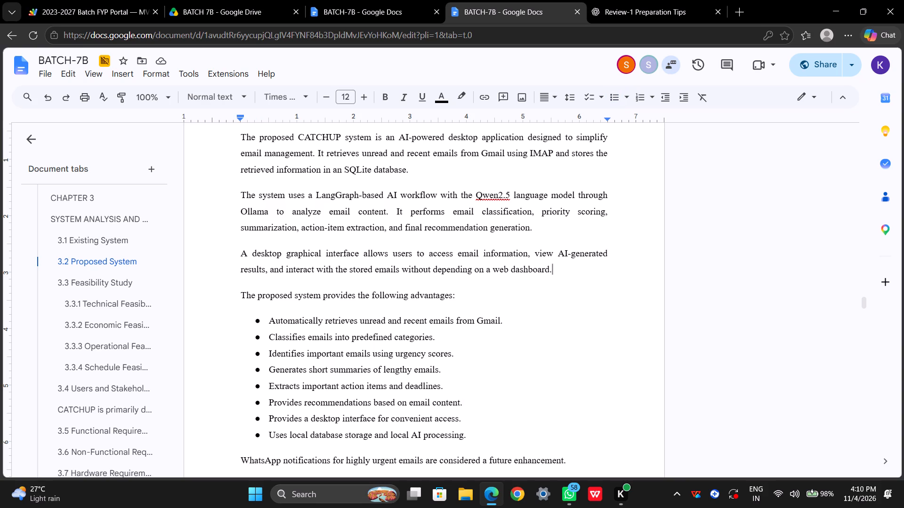
key(BackSpace)
key(BackSpace)
key(BackSpace)
key(BackSpace)
key(BackSpace)
key(BackSpace)
key(BackSpace)
key(BackSpace)
key(BackSpace)
key(BackSpace)
key(BackSpace)
key(BackSpace)
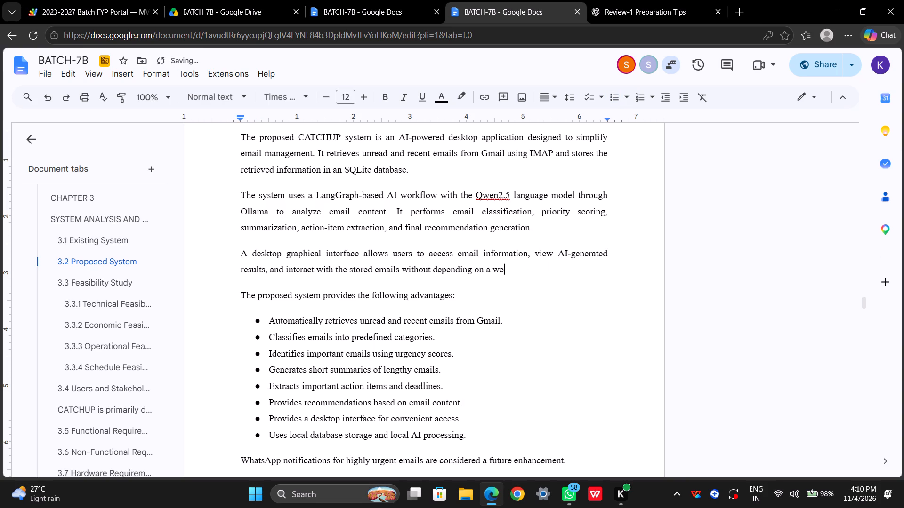
key(BackSpace)
key(BackSpace)
text(re)
key(f)
key(e)
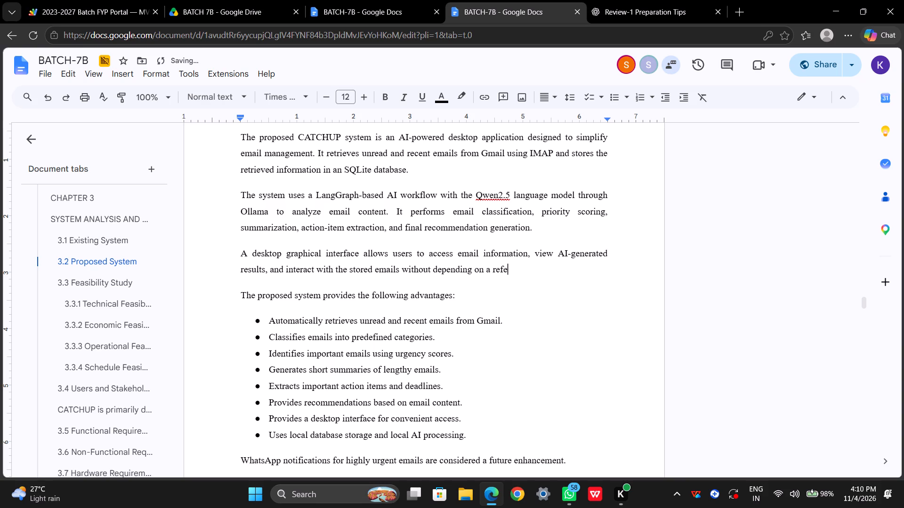
text(rred)
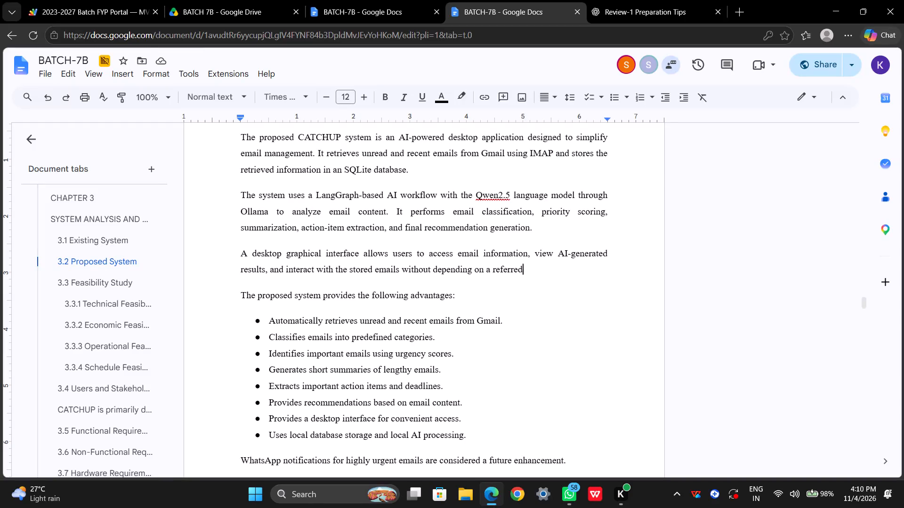
key(space)
text(app)
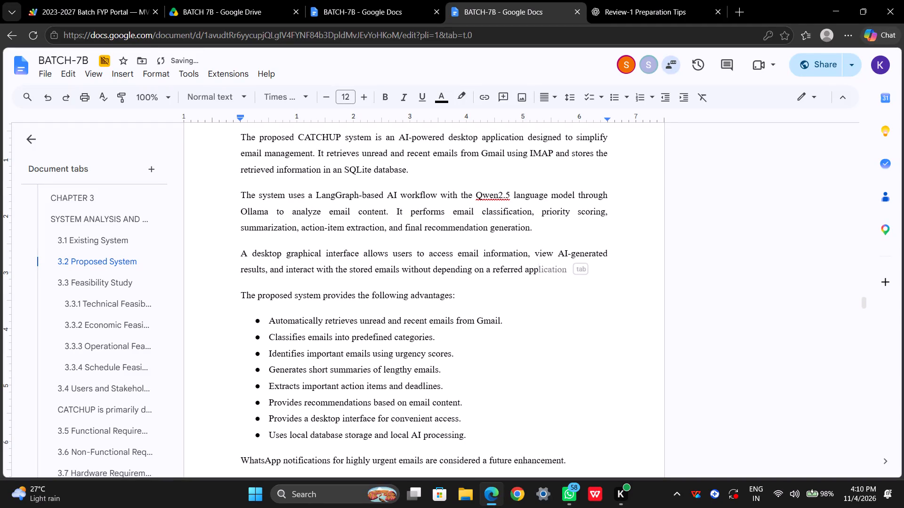
key(Tab)
key(period)
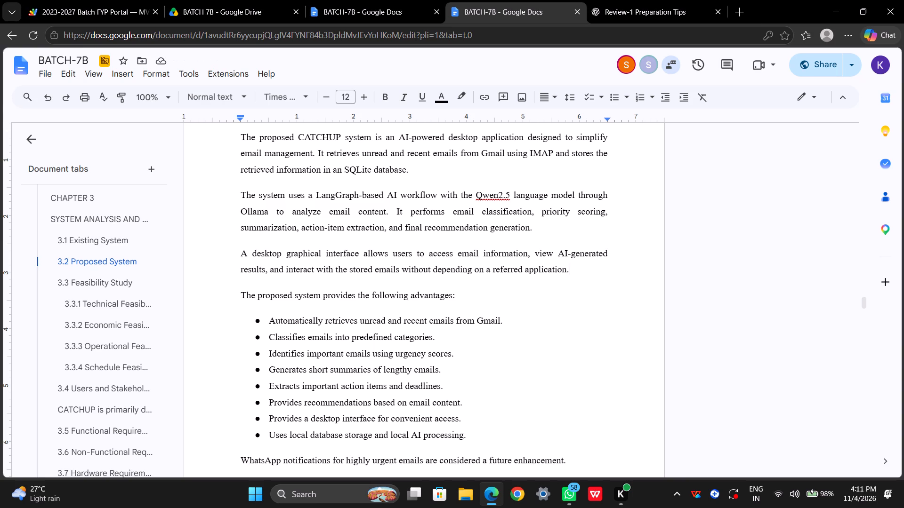
Reread the Section 3.2 advantages list and the opening of Section 3.3 Feasibility Study, including 3.3.1 Technical Feasibility.
scroll(457, 311, down, 1)
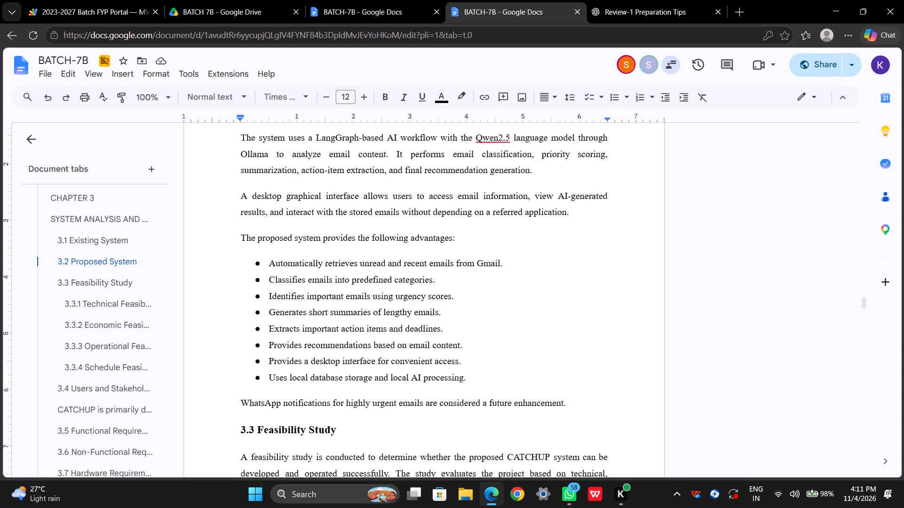
scroll(457, 311, down, 2)
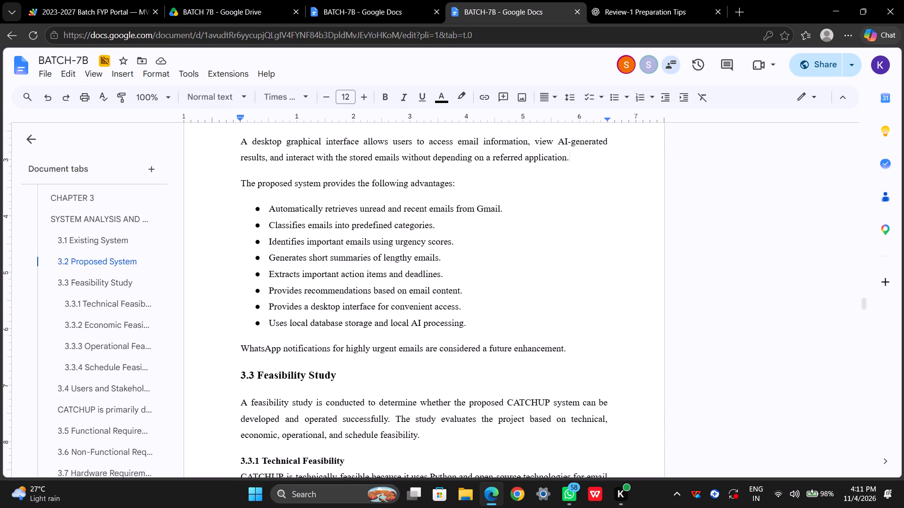
scroll(457, 311, down, 1)
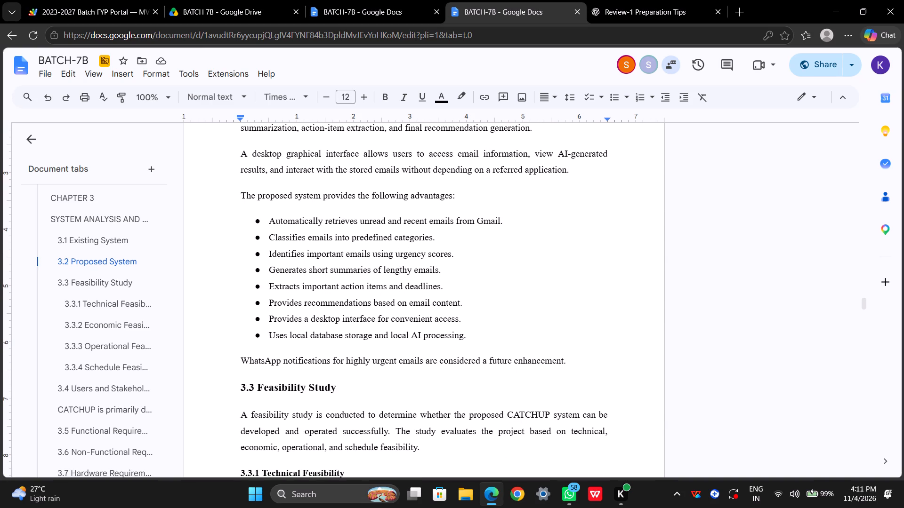
scroll(466, 311, down, 4)
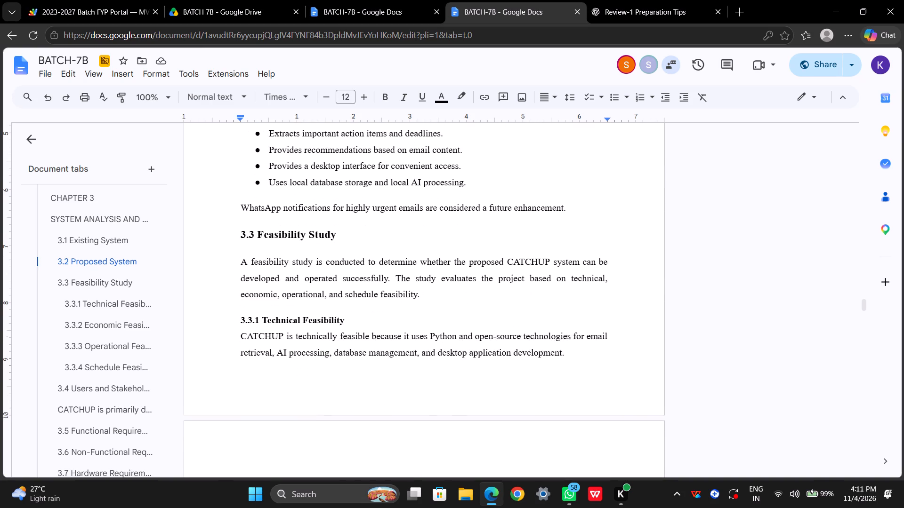
scroll(466, 311, down, 4)
scroll(466, 311, up, 6)
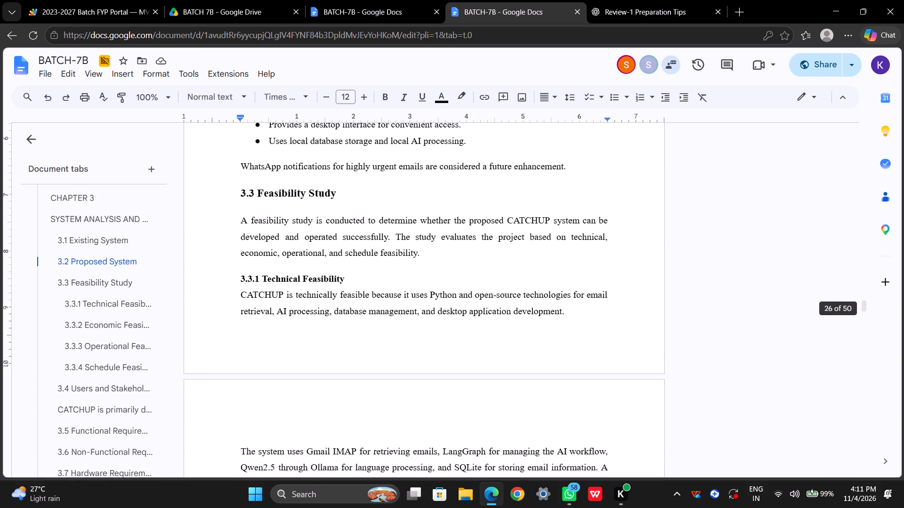
scroll(466, 311, up, 1)
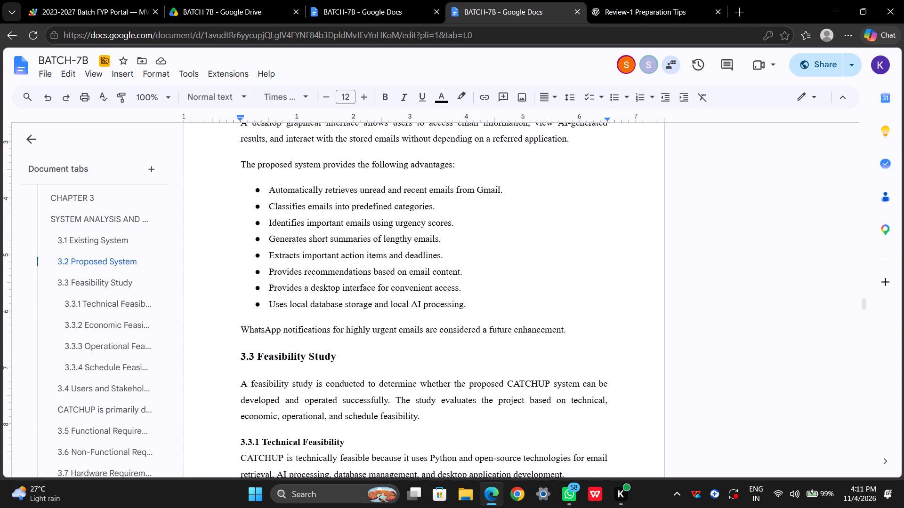
scroll(466, 311, down, 1)
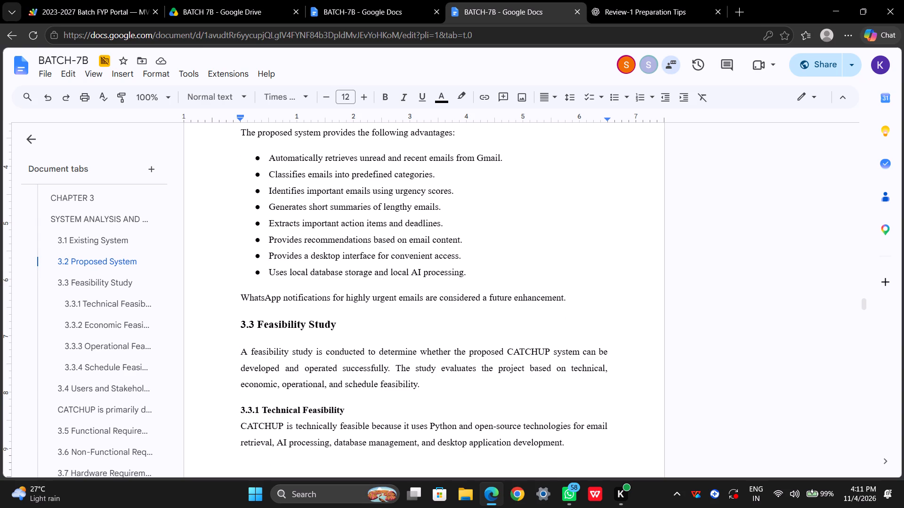
Read the feasibility subsections 3.3.1 to 3.3.4 and continue into Section 3.4 Users and Stakeholders.
scroll(466, 311, down, 2)
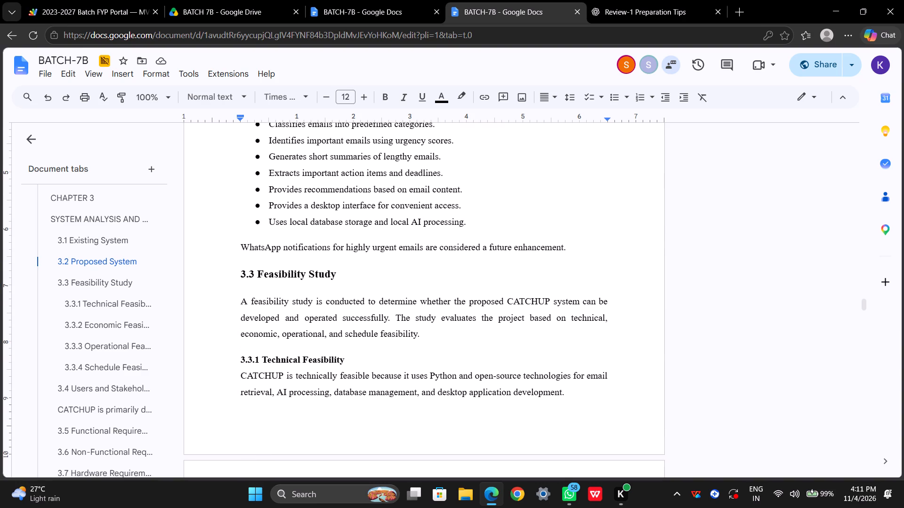
scroll(466, 311, down, 4)
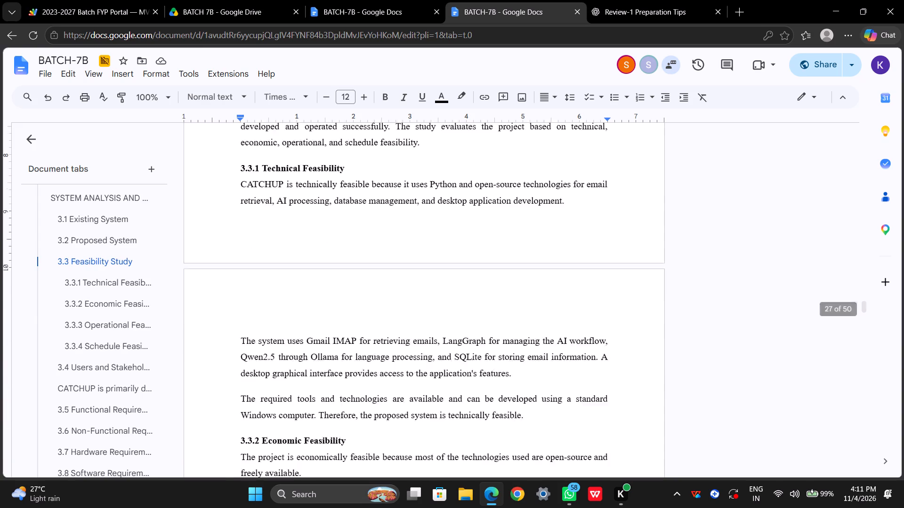
scroll(466, 311, down, 5)
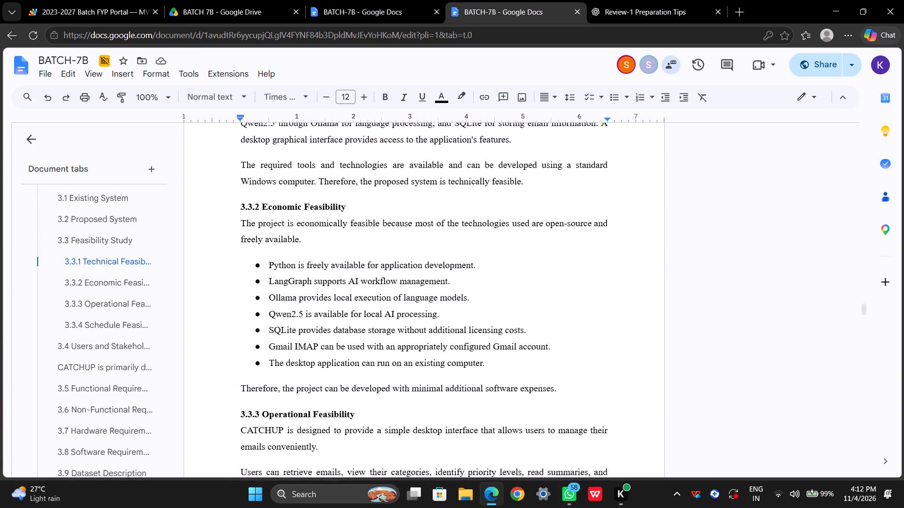
scroll(466, 311, down, 8)
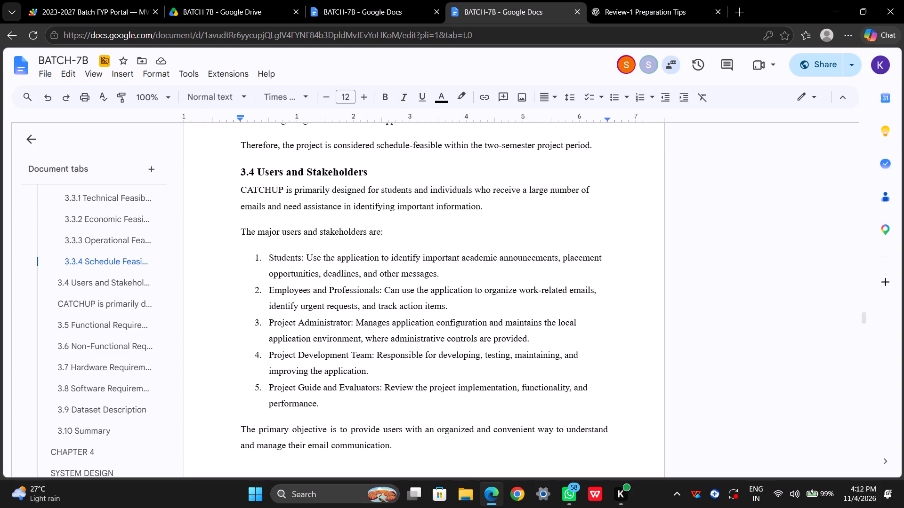
scroll(466, 311, down, 1)
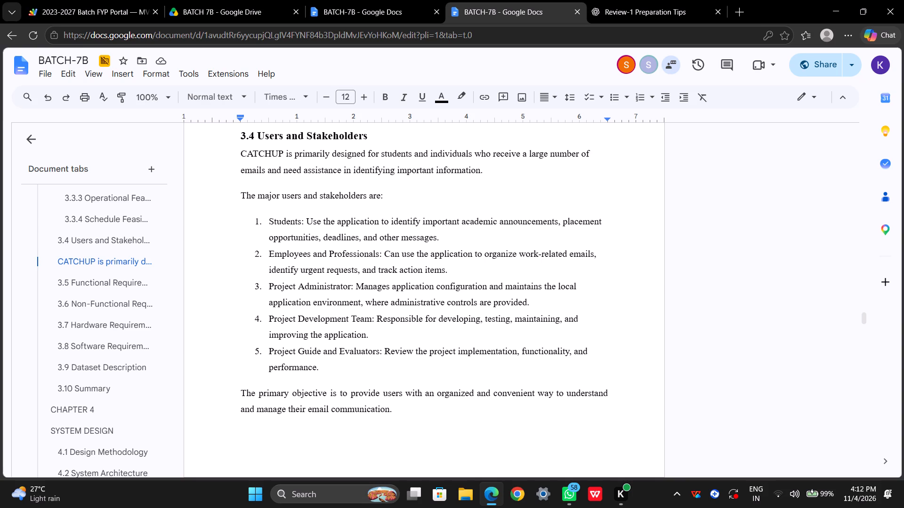
Examine the numbered users and stakeholders list and the closing primary-objective paragraph in Section 3.4.
click(406, 411)
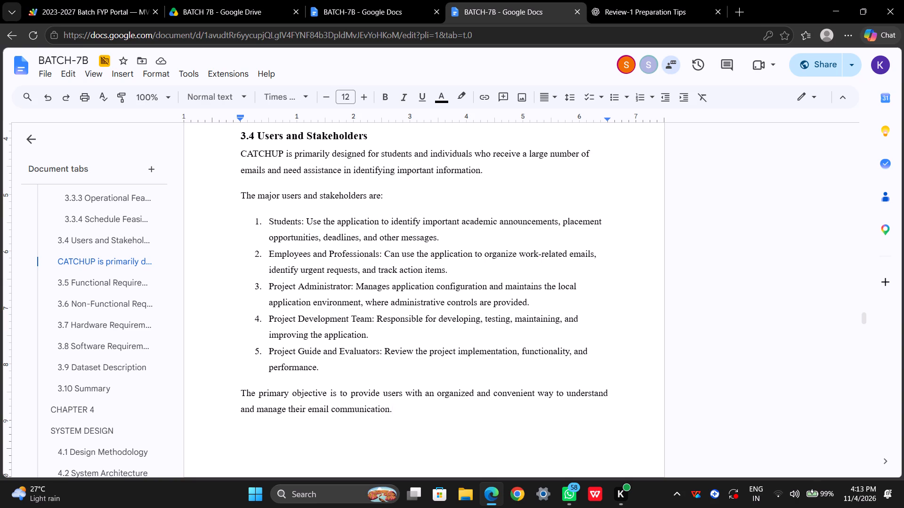
click(243, 382)
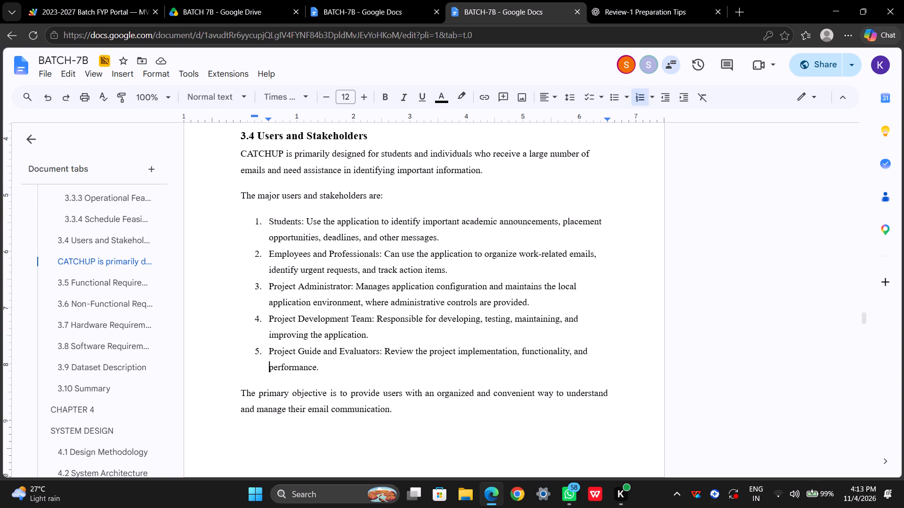
click(243, 382)
click(404, 410)
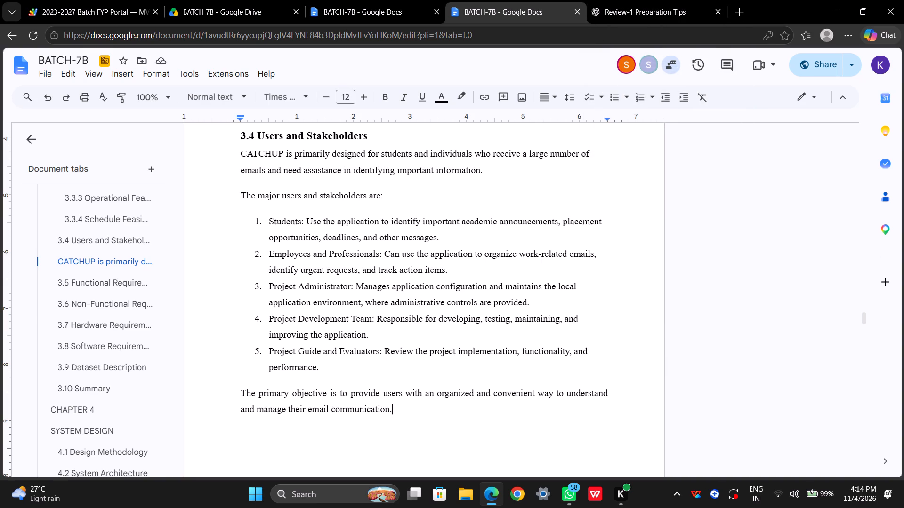
scroll(358, 251, up, 3)
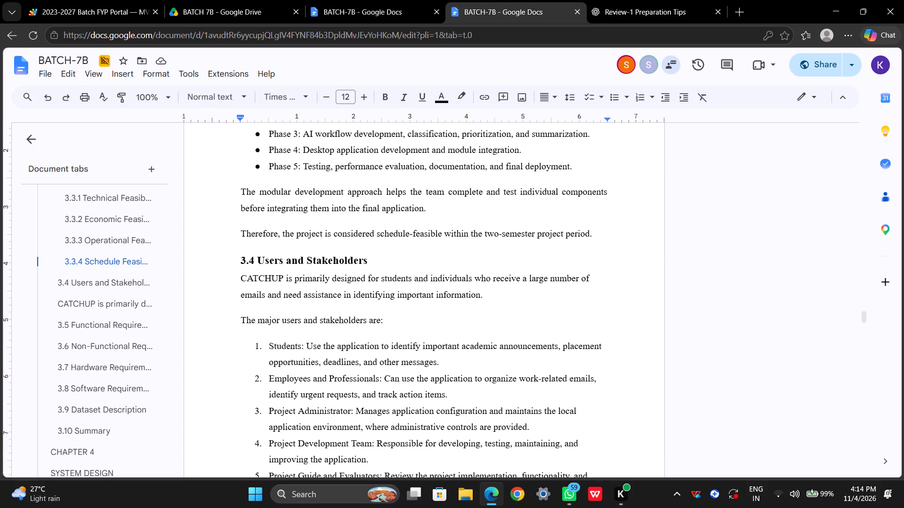
scroll(439, 326, down, 2)
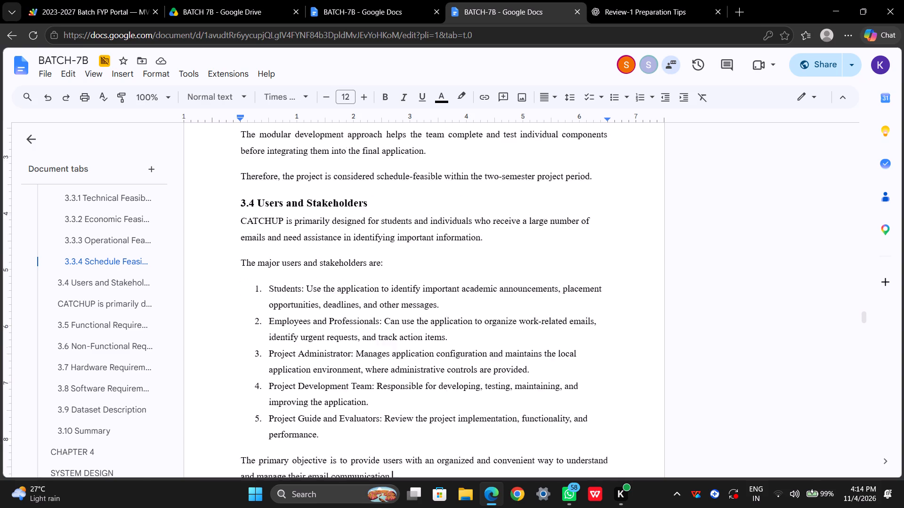
scroll(439, 326, down, 2)
click(330, 348)
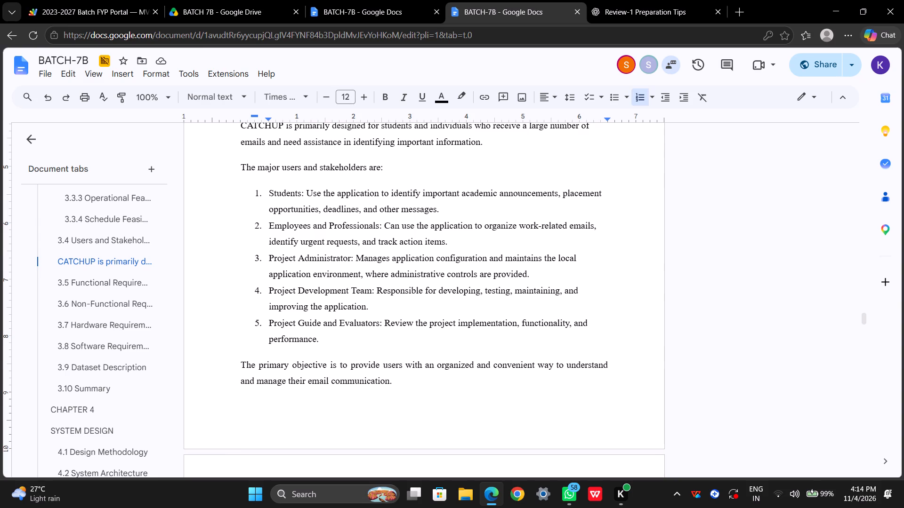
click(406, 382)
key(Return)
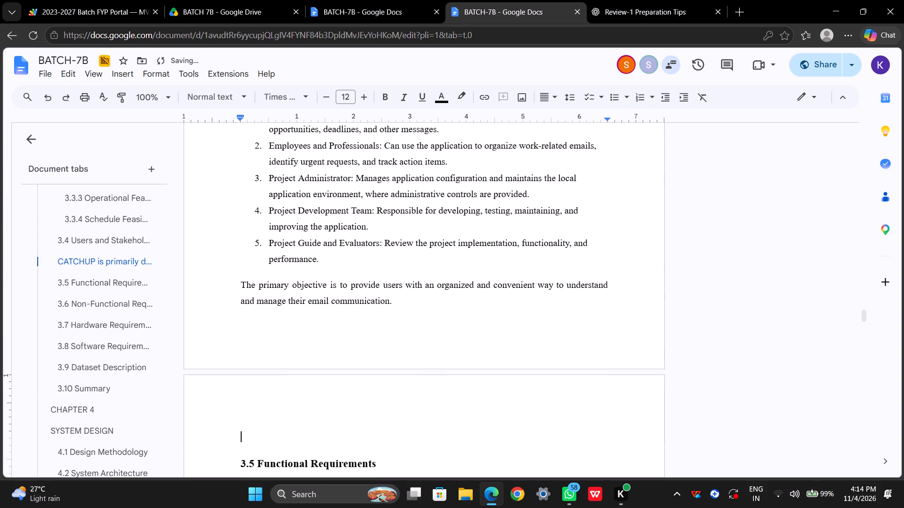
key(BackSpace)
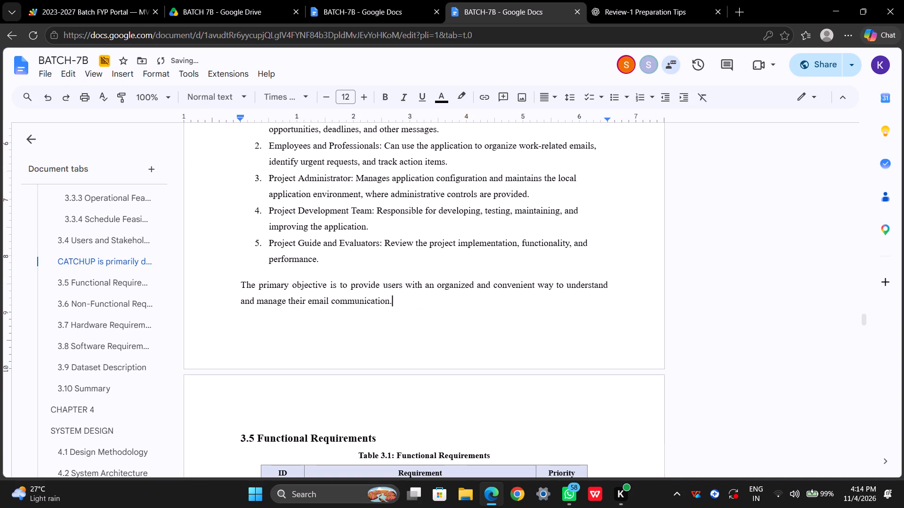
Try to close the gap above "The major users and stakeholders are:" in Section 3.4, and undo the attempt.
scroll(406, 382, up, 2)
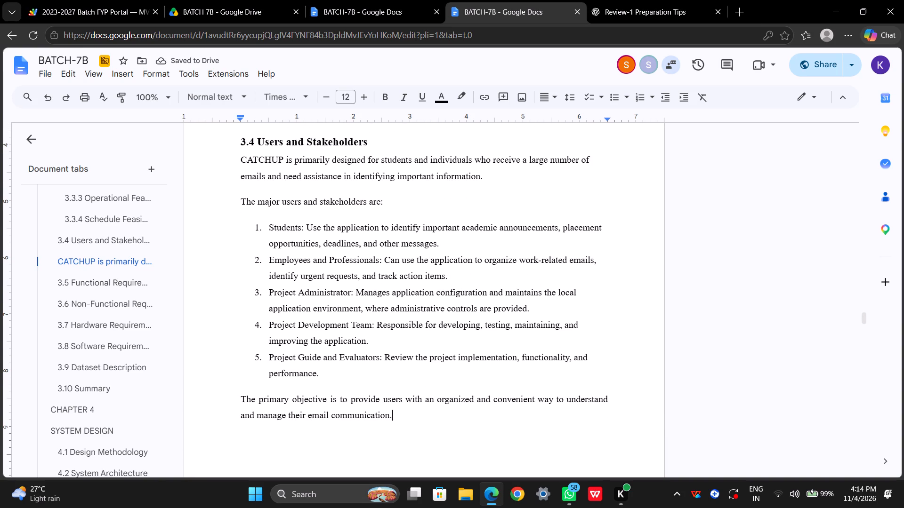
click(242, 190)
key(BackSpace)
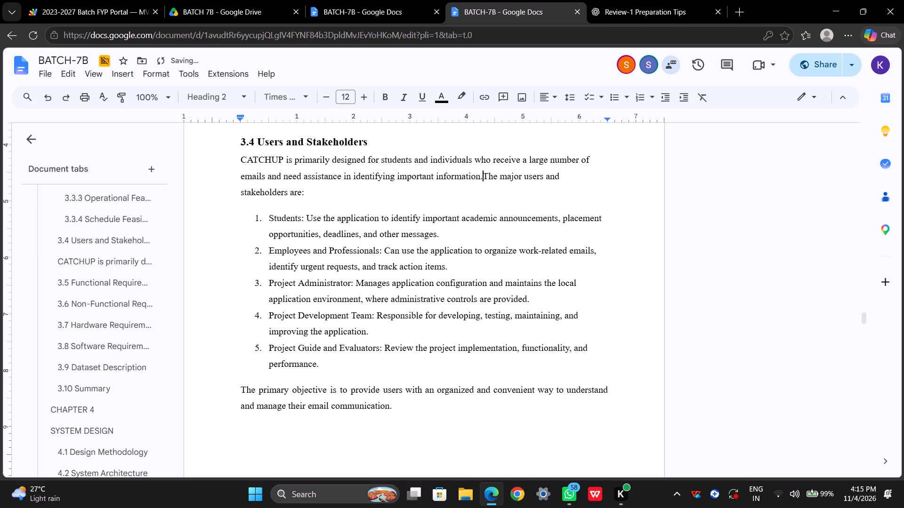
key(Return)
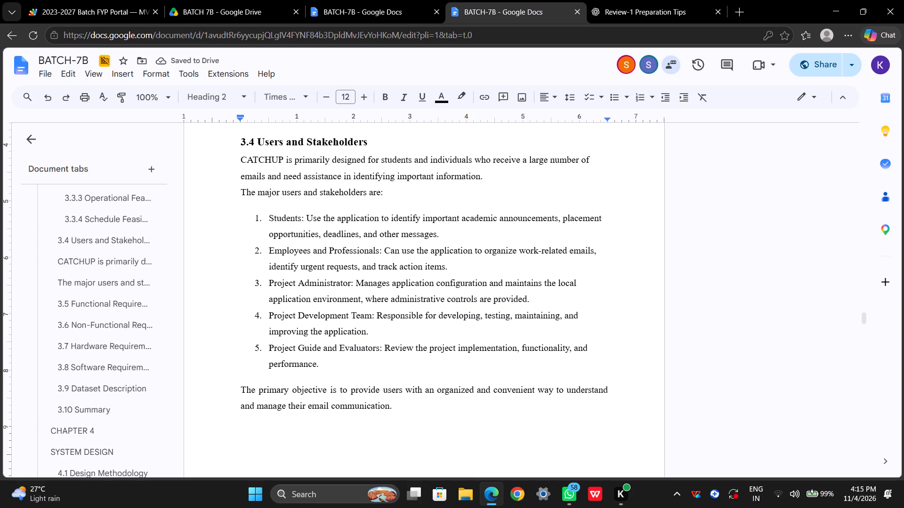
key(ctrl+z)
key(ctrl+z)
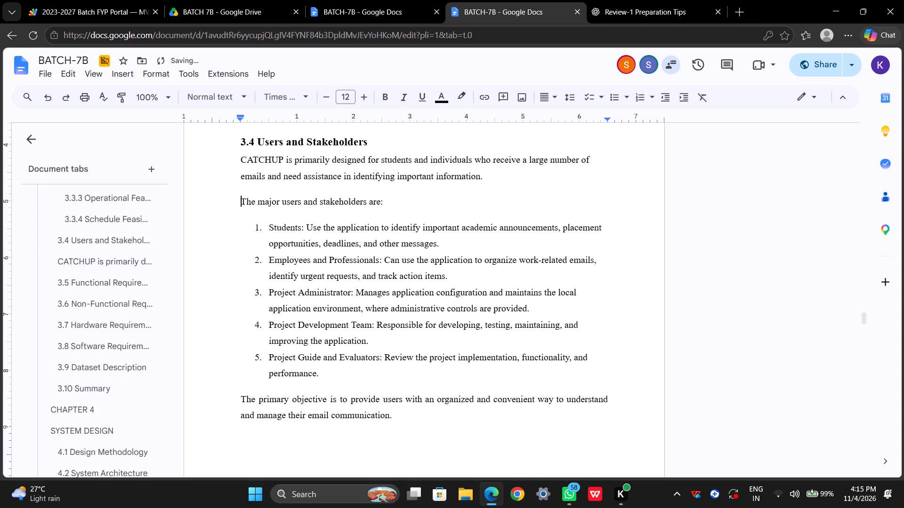
Append "As of now we are not deploying the application but for single user perspective." to the closing primary-objective paragraph of Section 3.4.
scroll(464, 436, down, 2)
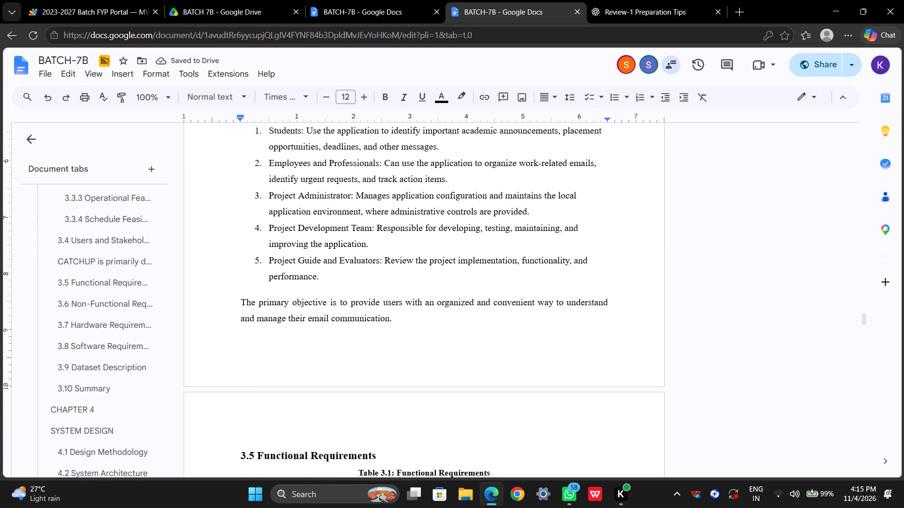
click(406, 327)
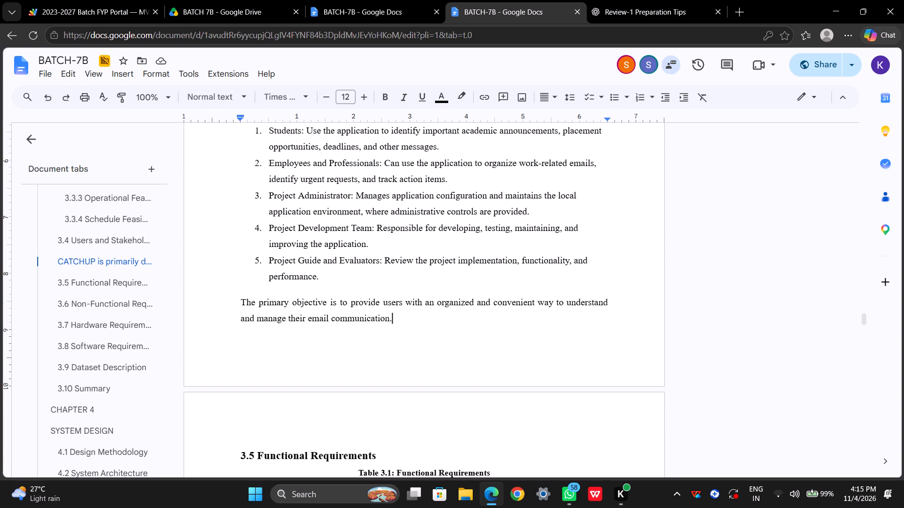
text(as)
key(space)
key(BackSpace)
key(BackSpace)
key(BackSpace)
key(BackSpace)
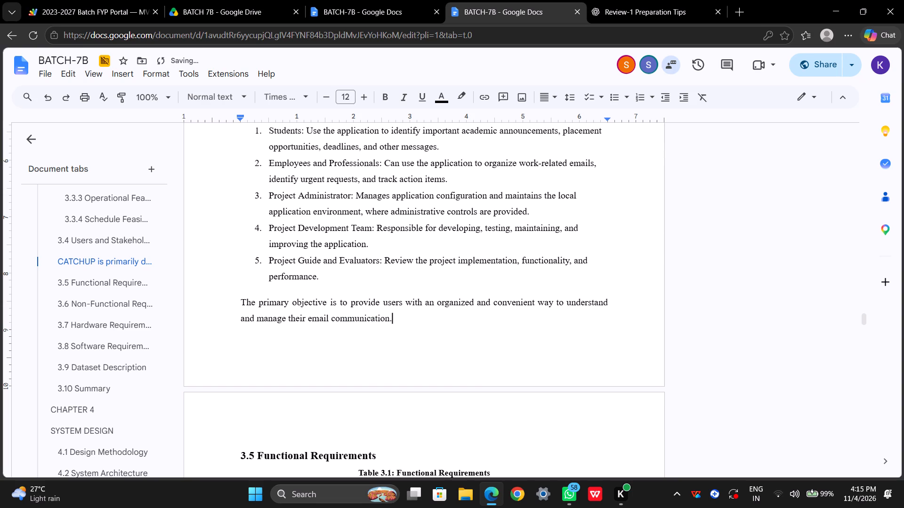
key(space)
text(S)
key(BackSpace)
text(As of now)
key(space)
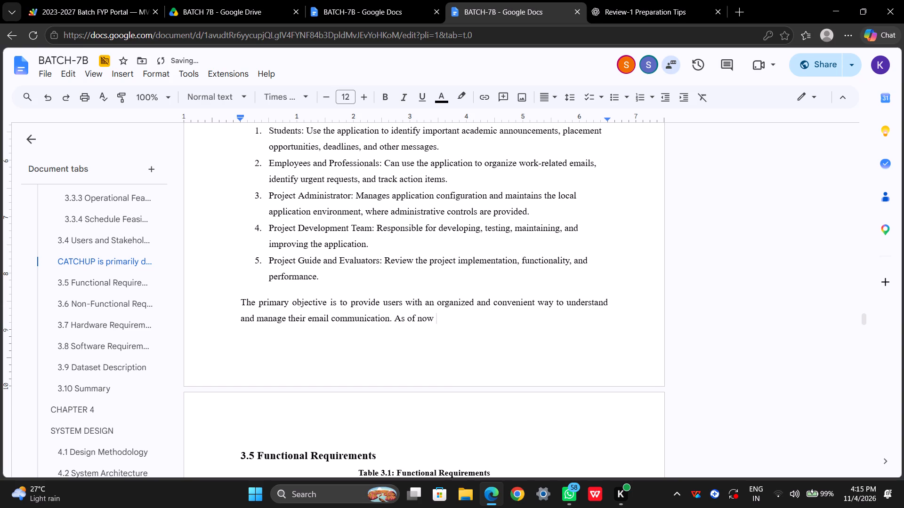
text(we are)
key(space)
text(not)
key(space)
text(de)
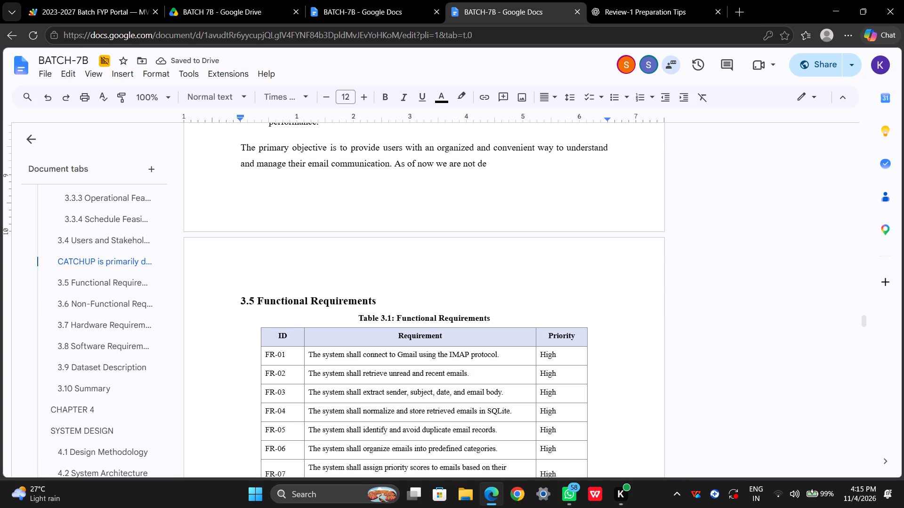
text(ployim)
key(equal)
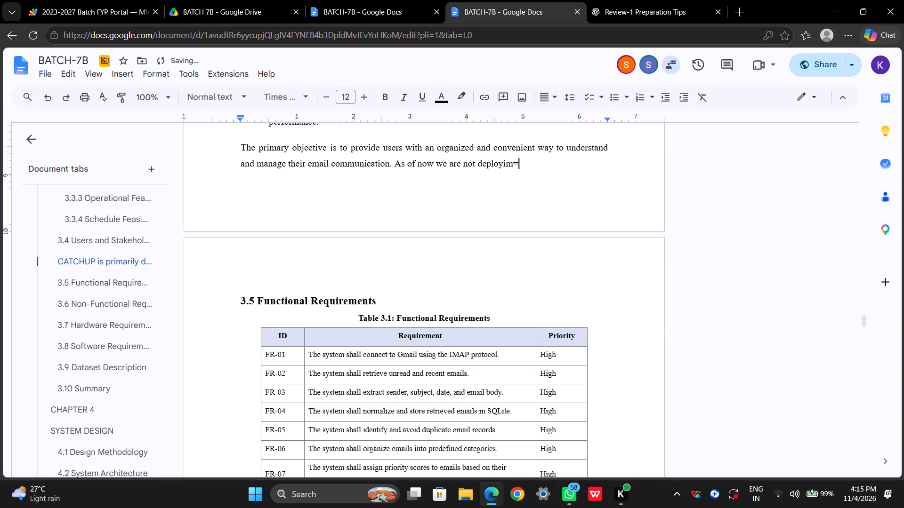
key(BackSpace)
key(BackSpace)
text(ng)
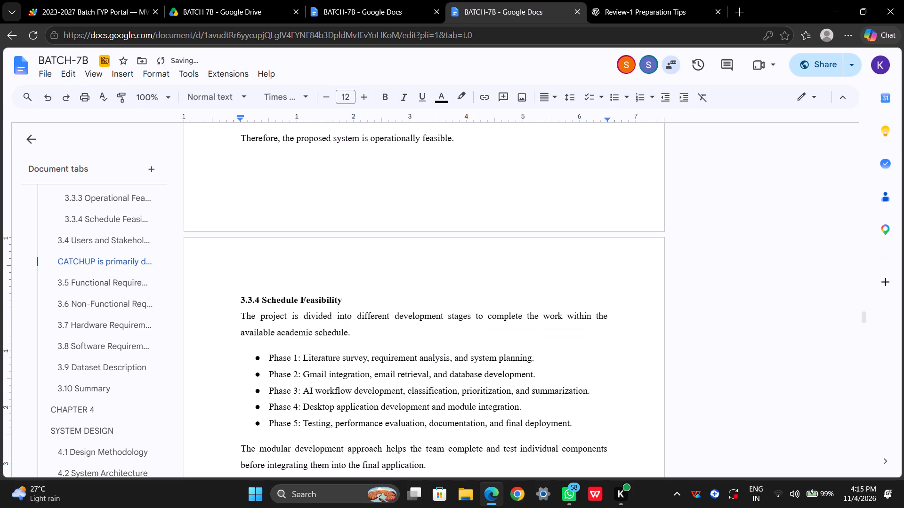
key(space)
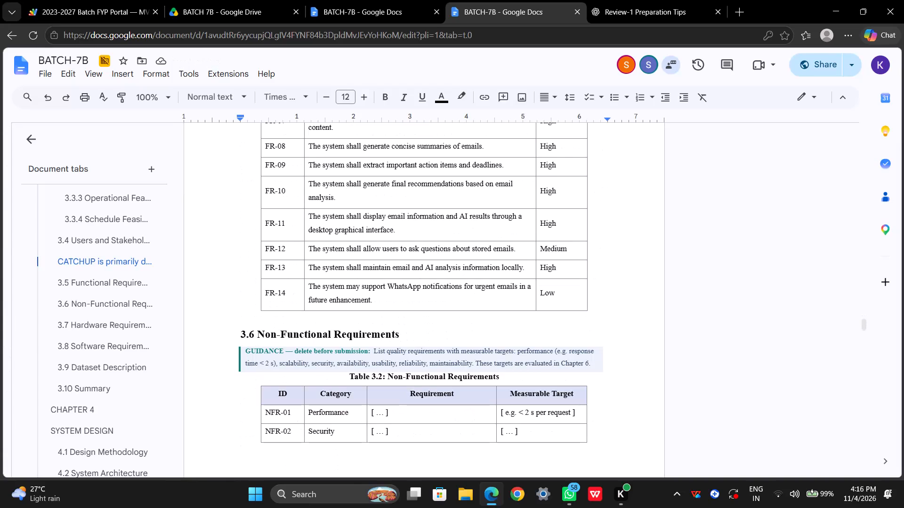
text(the)
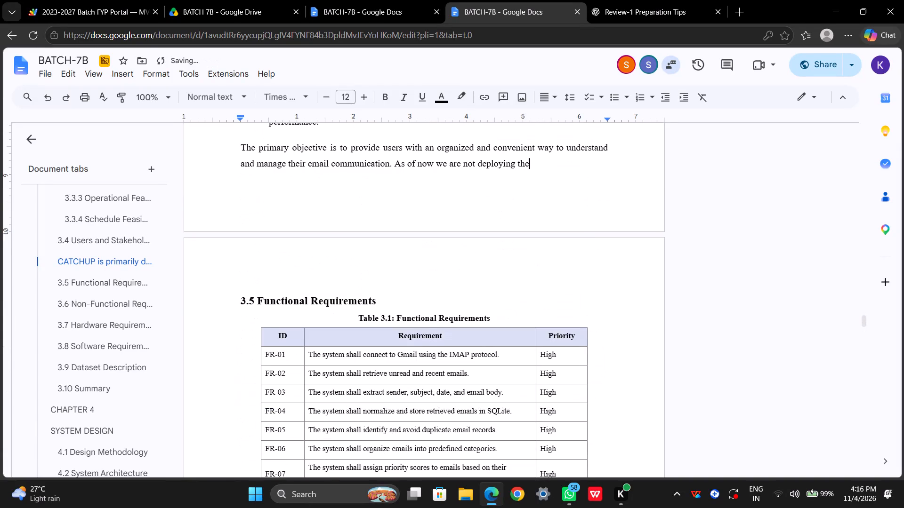
key(space)
text(application)
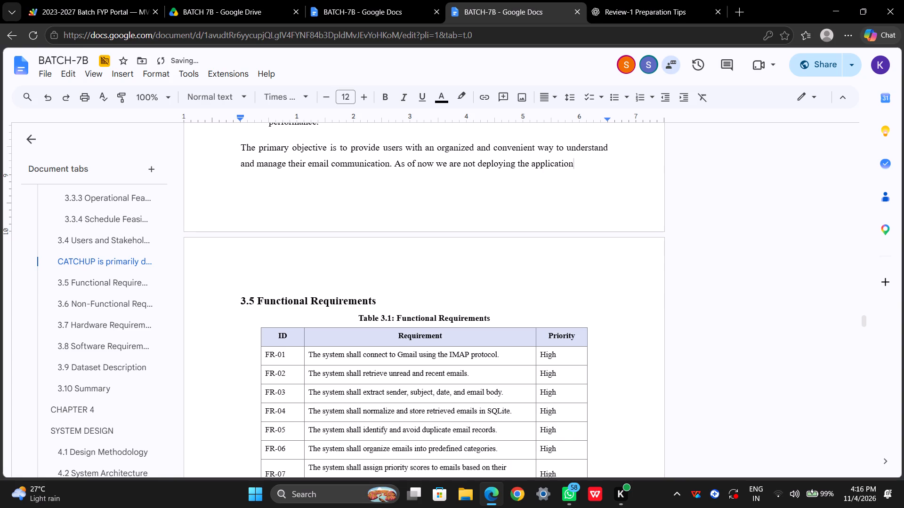
key(space)
text(but)
key(space)
text(for)
key(space)
text(si)
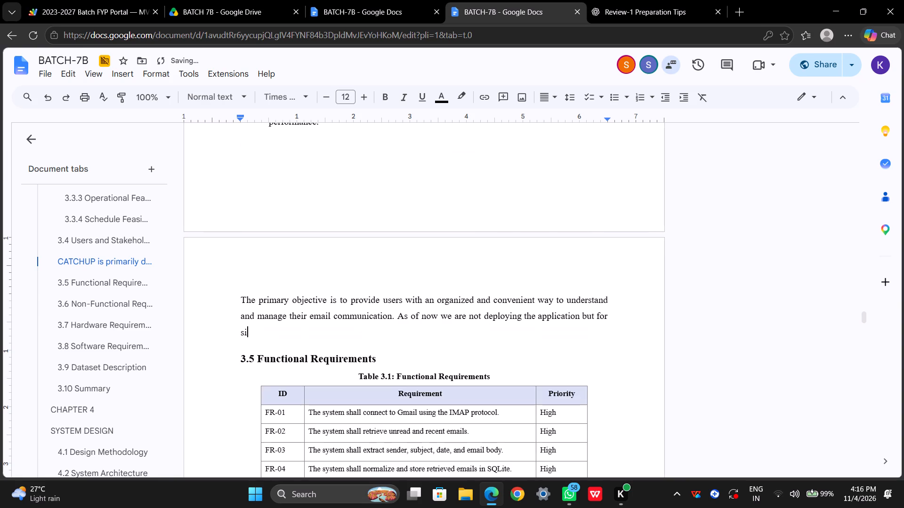
text(nglr)
key(equal)
key(BackSpace)
key(BackSpace)
key(e)
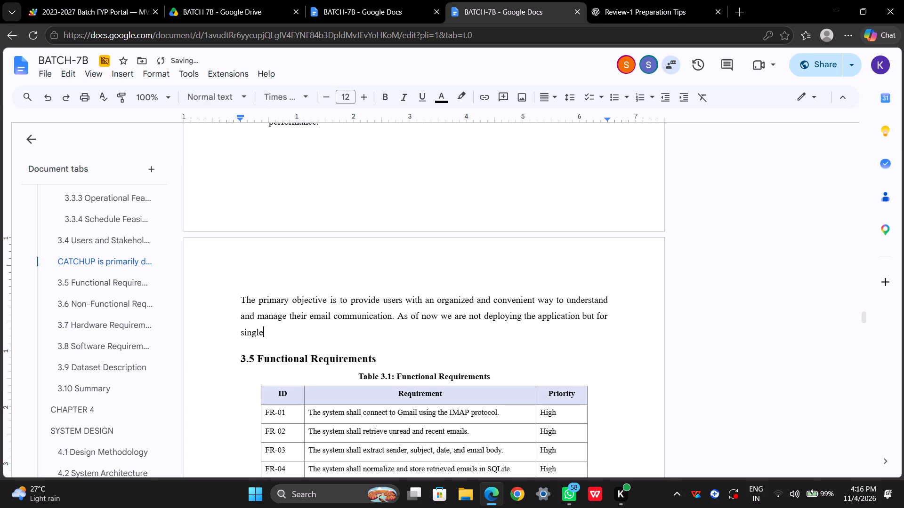
key(space)
text(user per)
text(spe)
text(ctive)
key(period)
Accept the grammar suggestion "for a single" in the new deployment sentence at the end of Section 3.4.
scroll(404, 255, up, 2)
scroll(404, 255, down, 3)
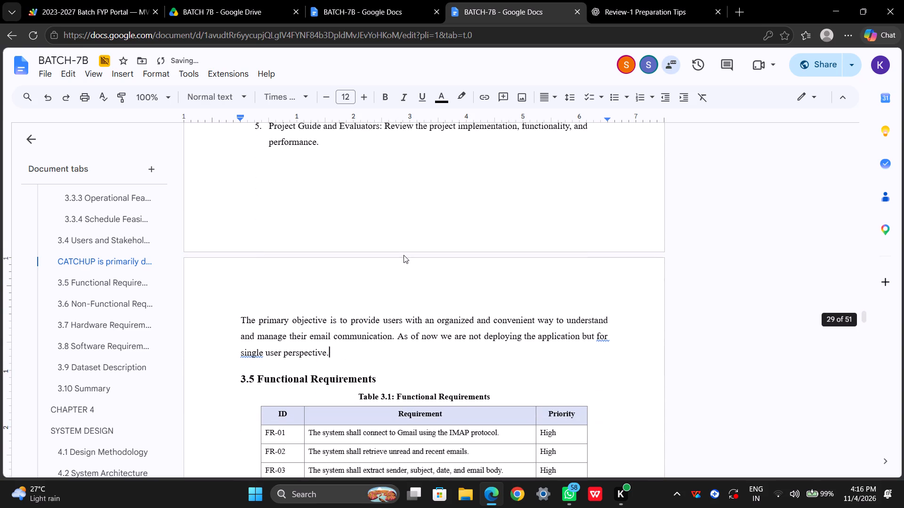
scroll(404, 255, up, 4)
scroll(404, 255, down, 1)
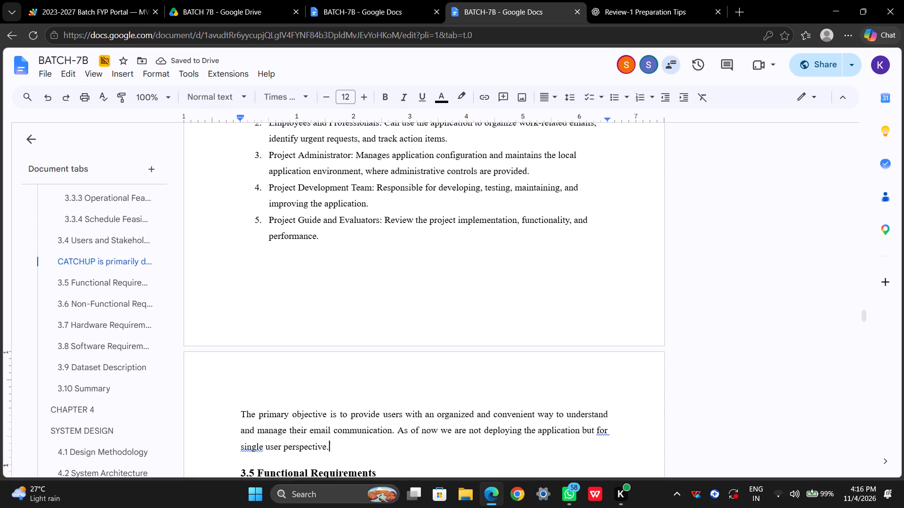
click(249, 445)
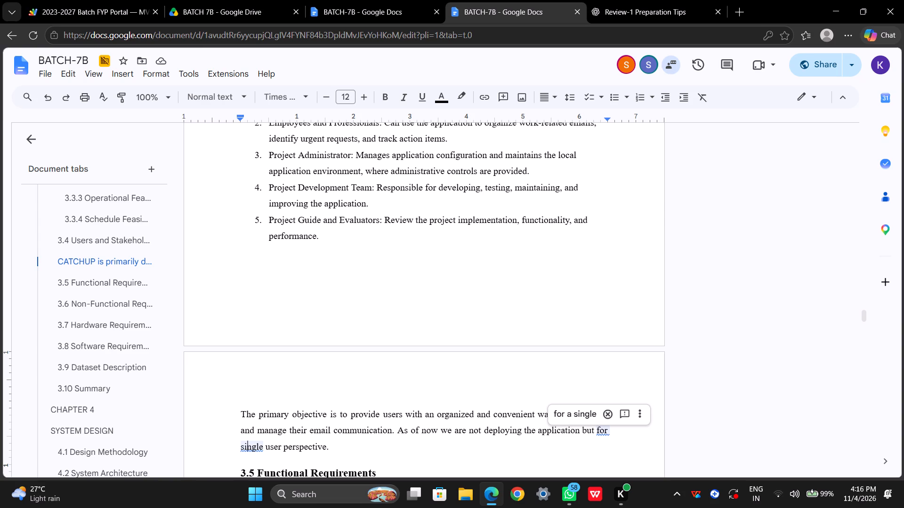
click(581, 407)
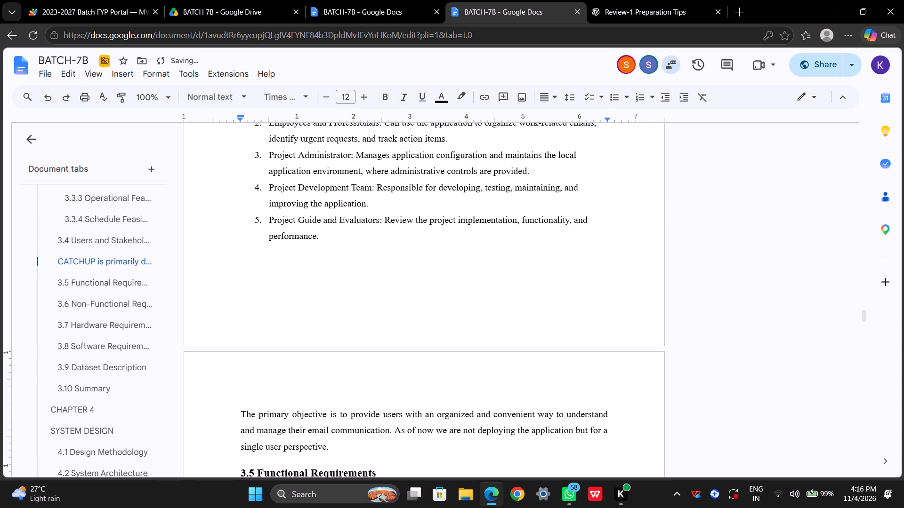
scroll(425, 414, up, 3)
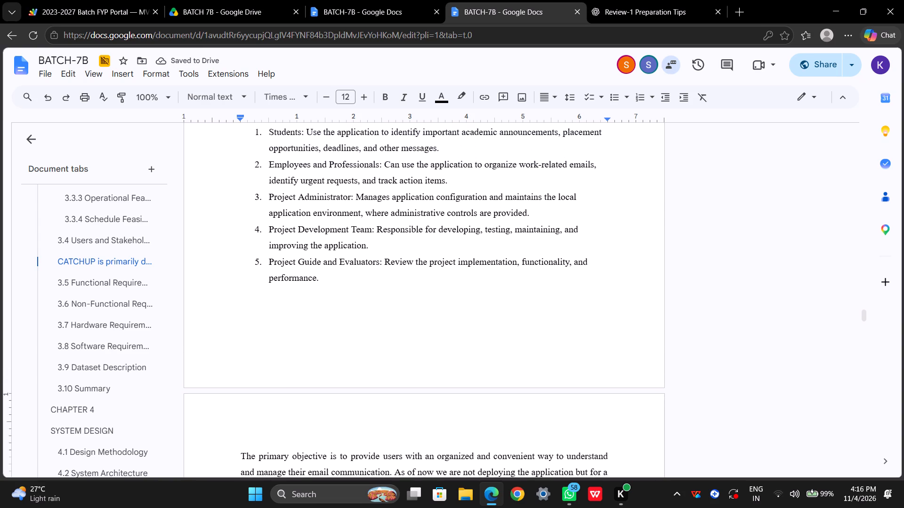
scroll(425, 414, up, 3)
scroll(425, 414, down, 5)
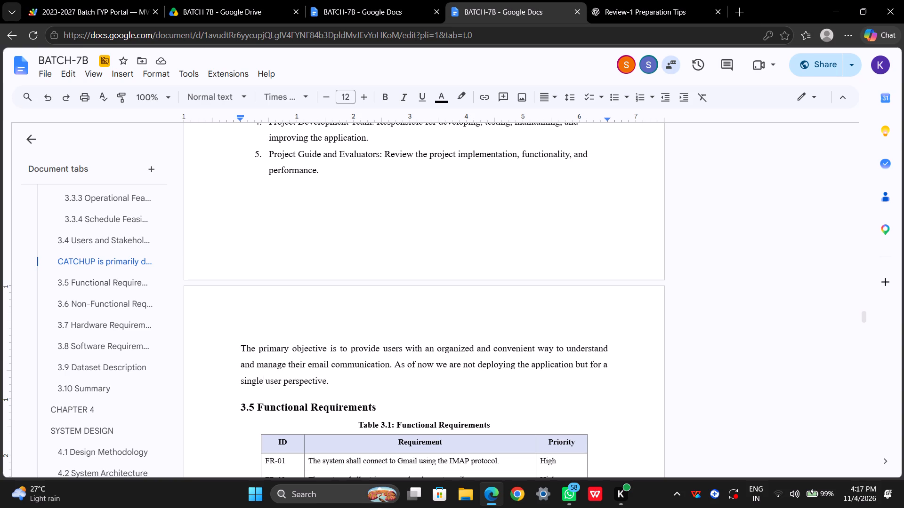
scroll(425, 414, down, 4)
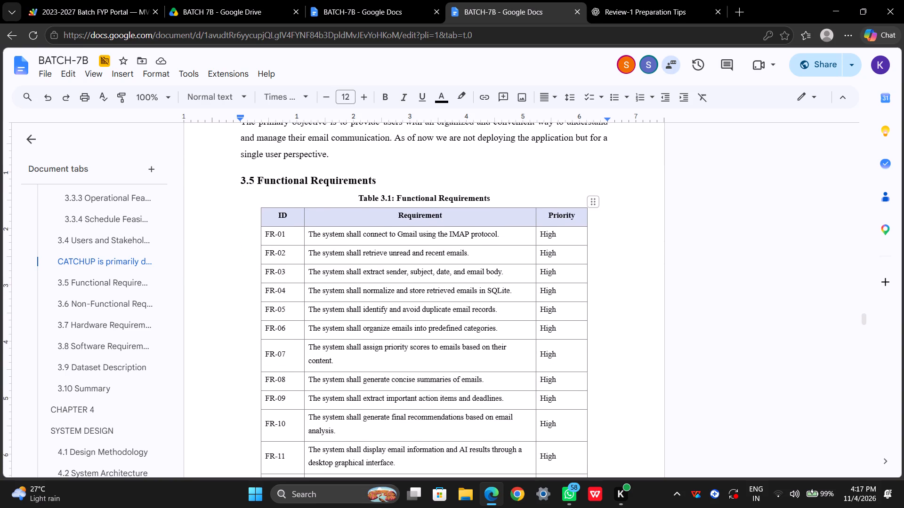
scroll(425, 414, down, 3)
scroll(425, 414, up, 3)
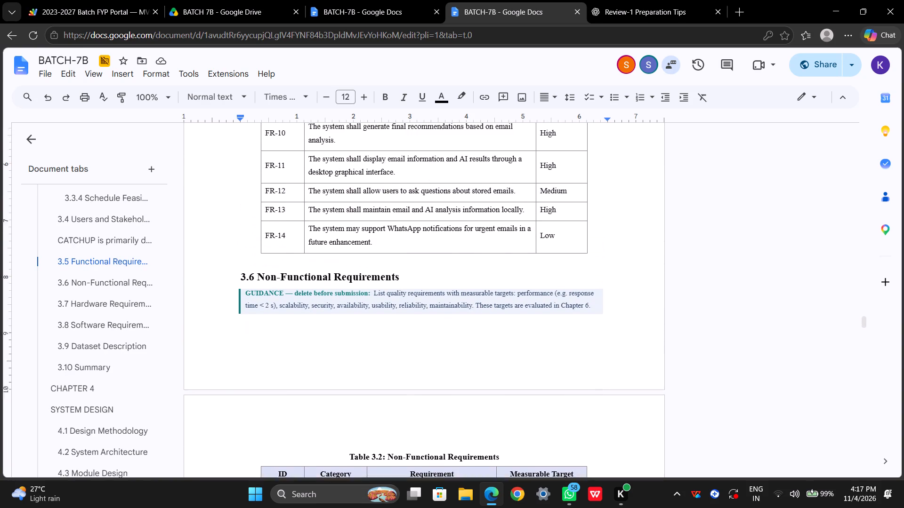
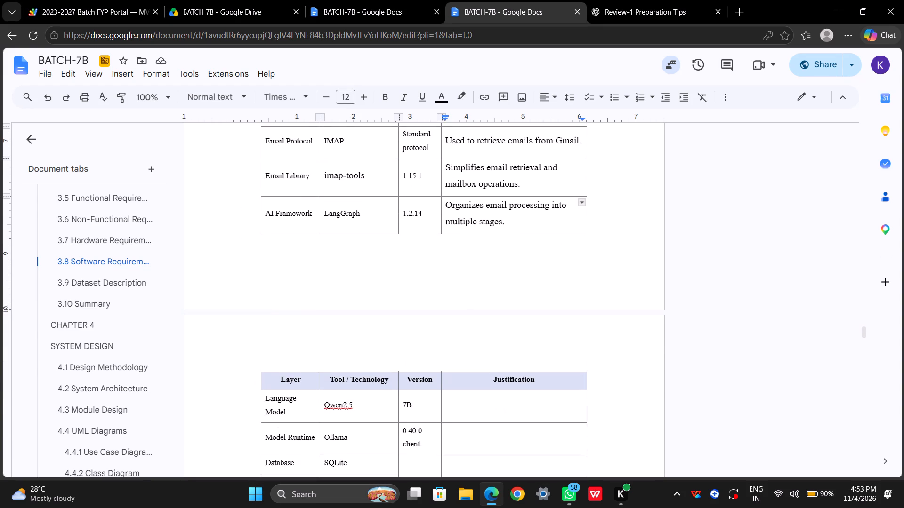
click(462, 409)
key(ctrl+v)
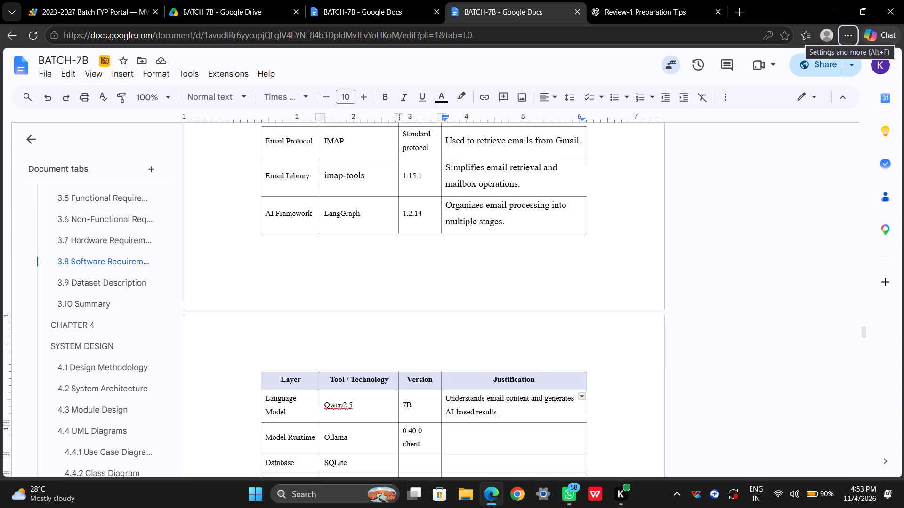
Reduce the AI Framework row's Justification text in Table 3.4 to font size 10.
click(507, 222)
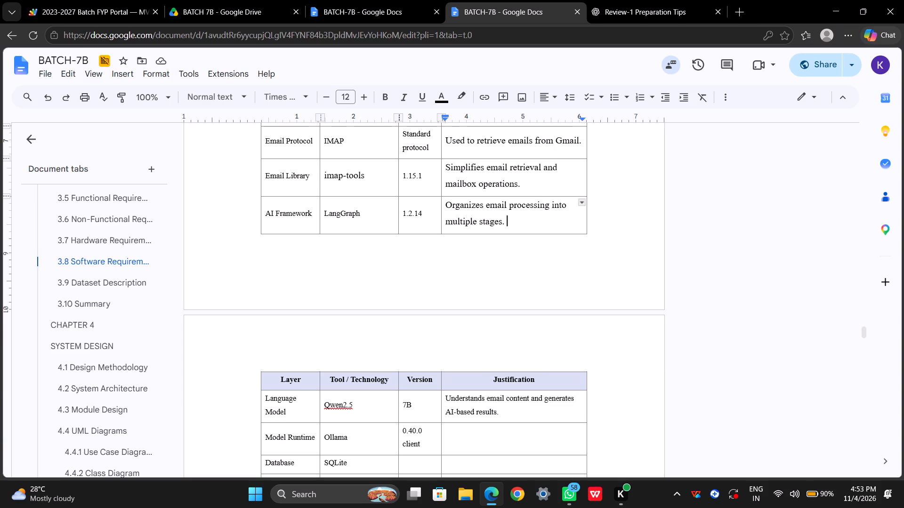
drag(507, 222, 500, 221)
drag(500, 221, 444, 202)
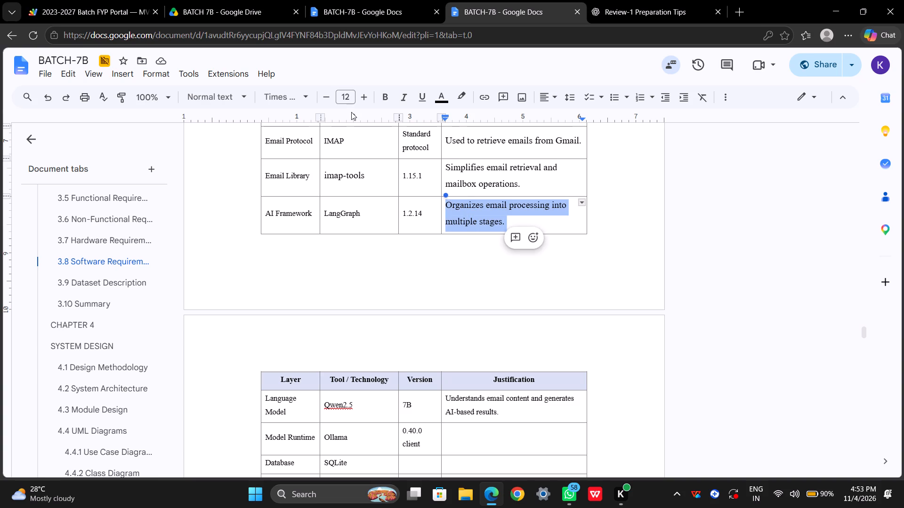
double_click(331, 95)
Reduce the Justification text of Table 3.4's Language, Email Protocol and Email Library rows to font size 10.
scroll(331, 95, up, 1)
scroll(414, 147, up, 4)
scroll(414, 147, down, 1)
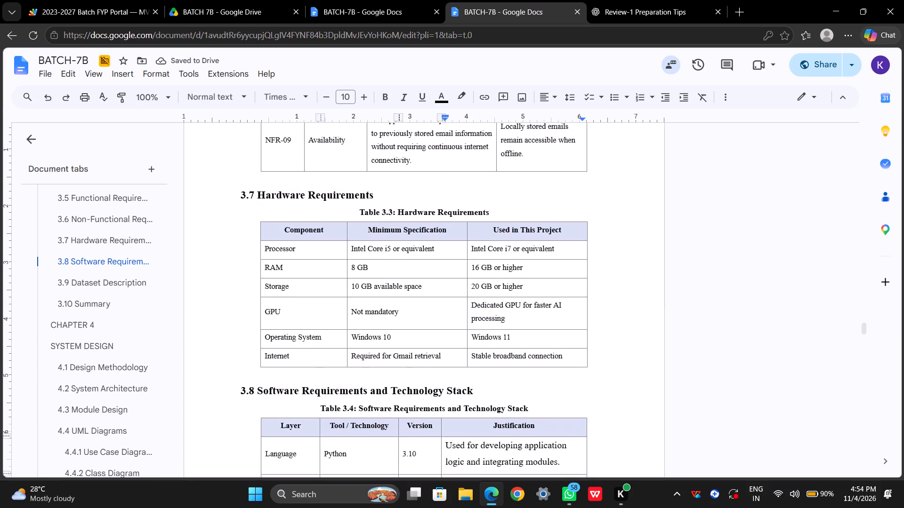
scroll(414, 147, down, 1)
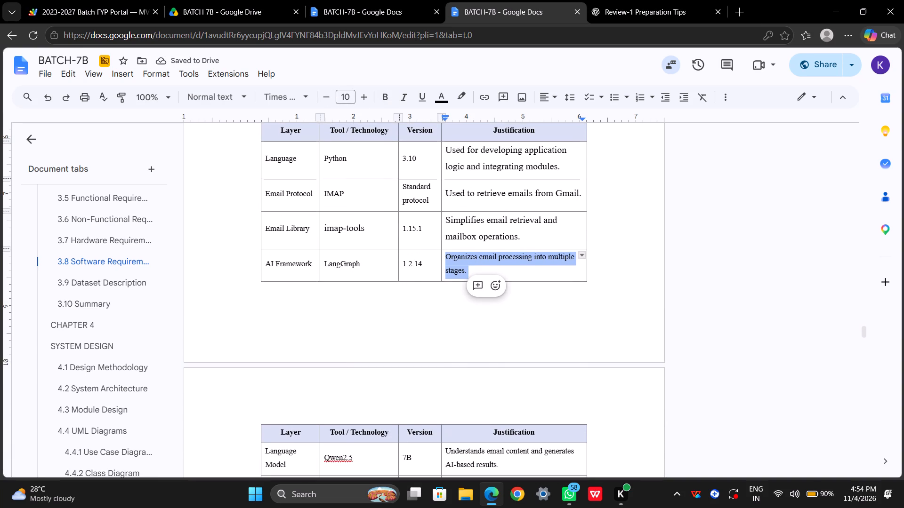
click(444, 148)
drag(444, 148, 524, 233)
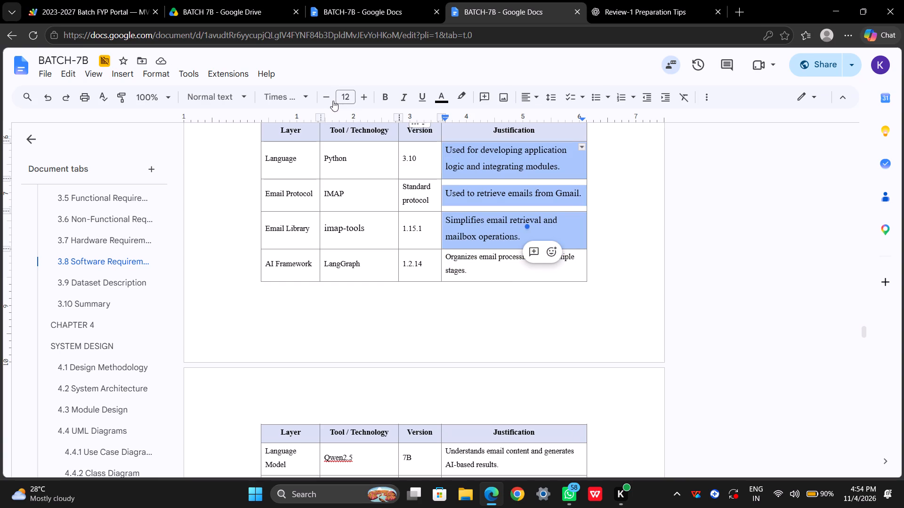
click(333, 100)
click(333, 100)
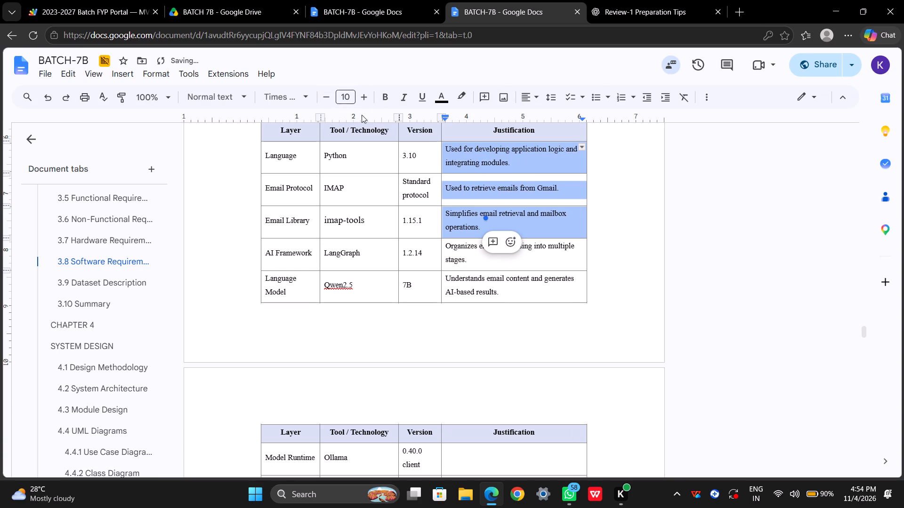
scroll(457, 182, up, 2)
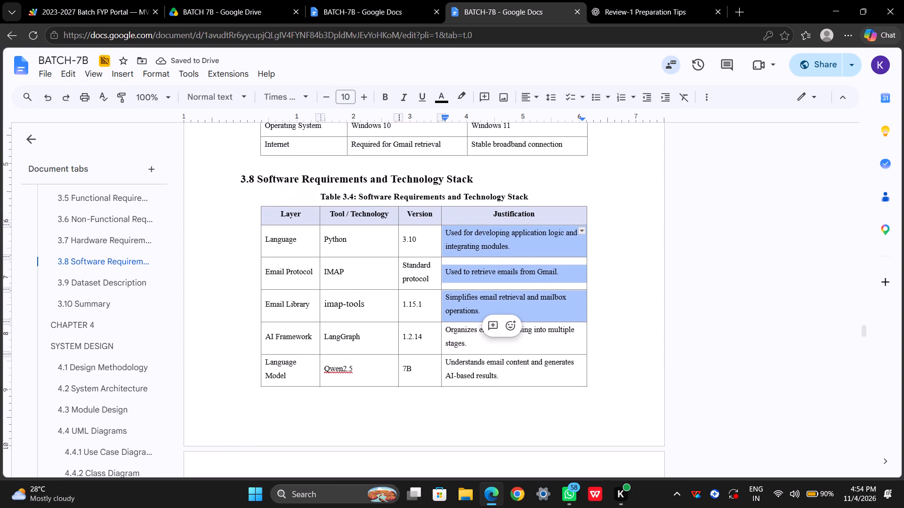
click(630, 292)
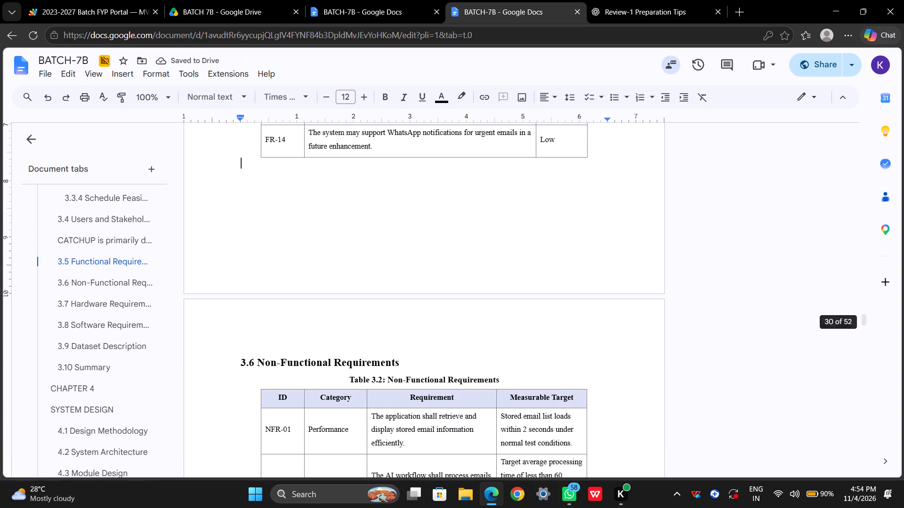
Examine the requirement tables in sections 3.6 to 3.8 and check the font size of Table 3.3's specification cells.
scroll(635, 196, up, 2)
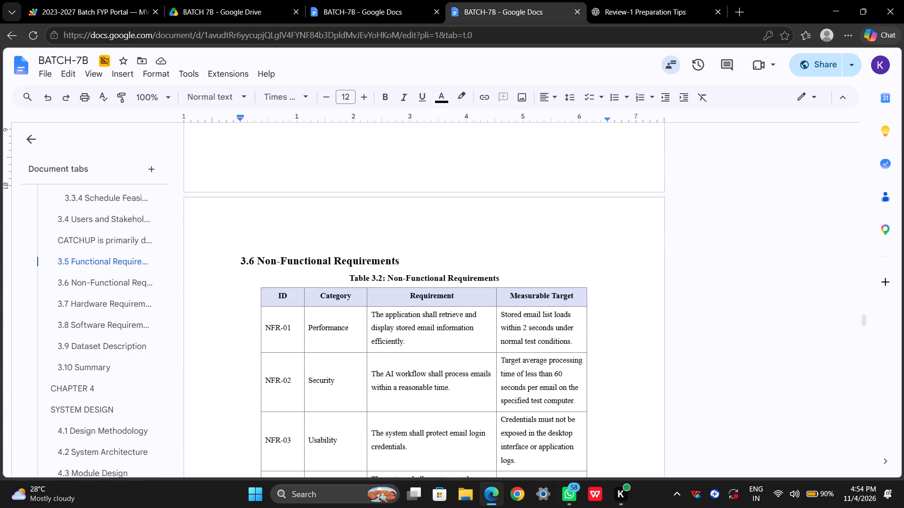
scroll(635, 196, up, 1)
scroll(635, 196, down, 10)
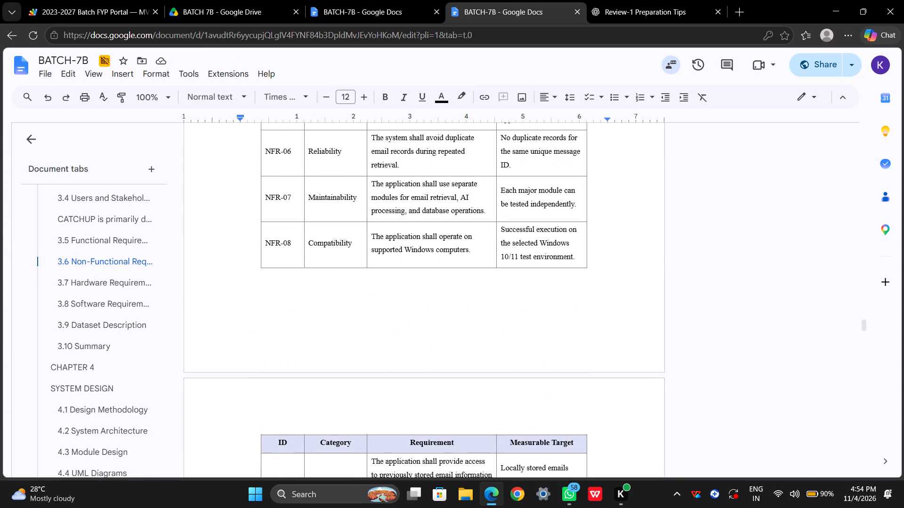
scroll(635, 196, down, 7)
scroll(635, 196, up, 1)
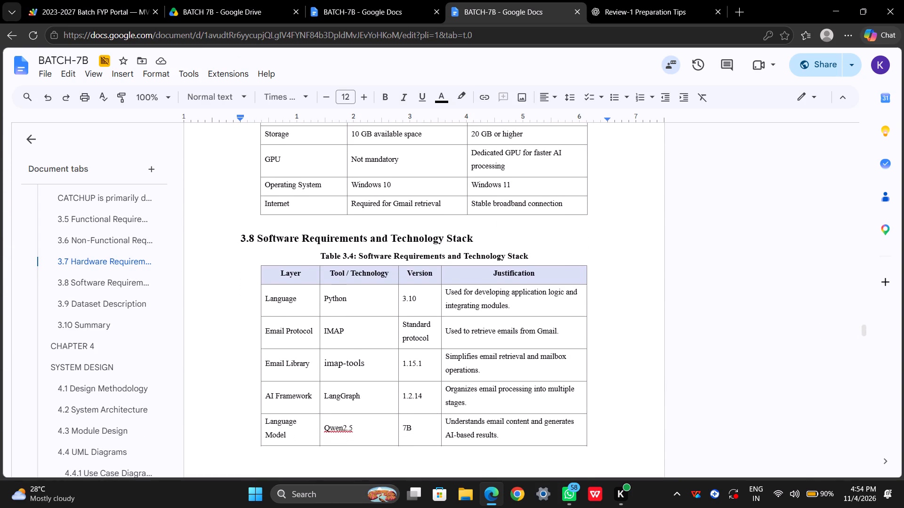
scroll(635, 196, up, 1)
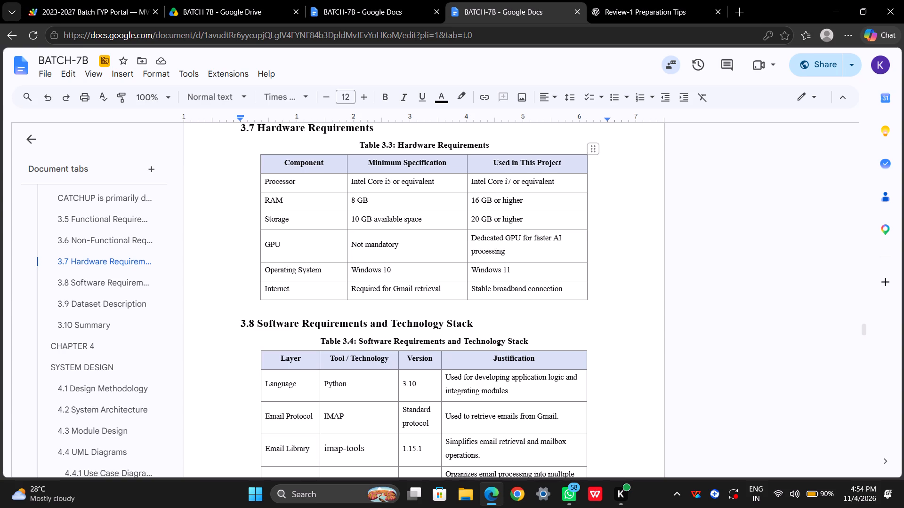
drag(569, 292, 284, 185)
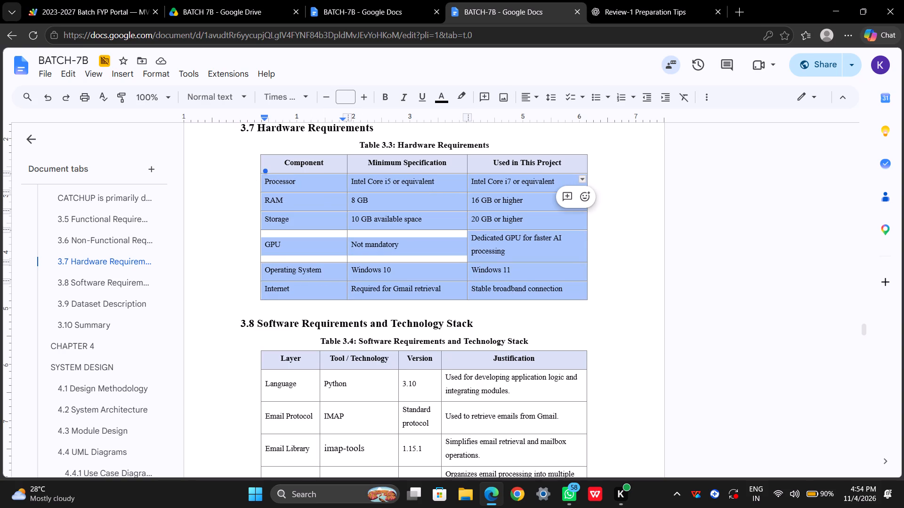
click(433, 223)
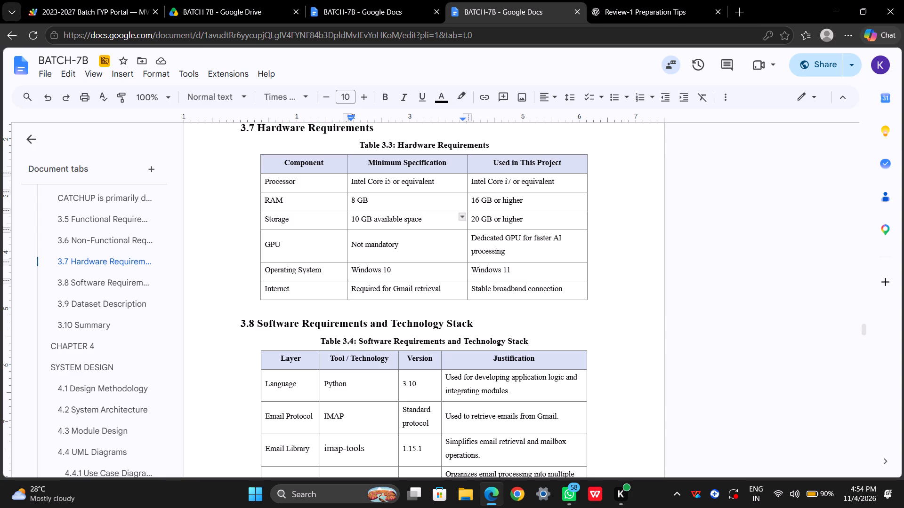
click(471, 182)
click(476, 198)
click(493, 220)
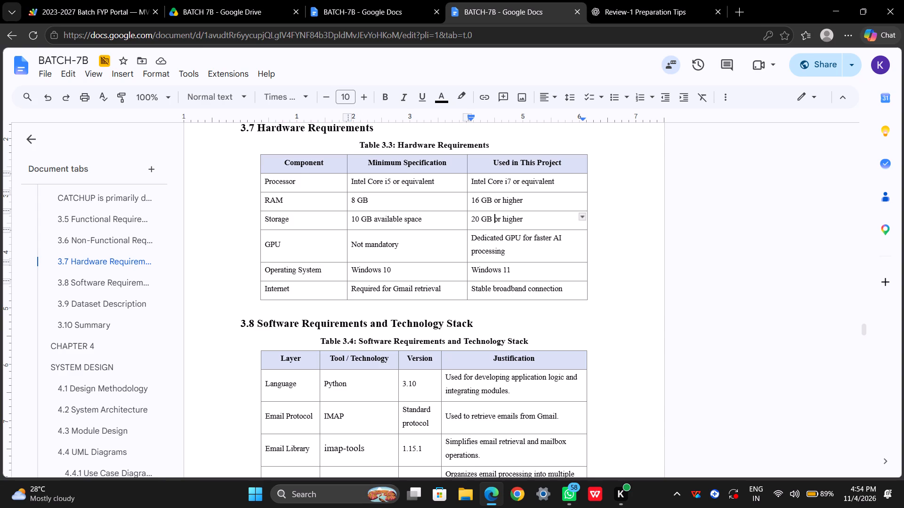
click(507, 240)
click(379, 204)
click(387, 186)
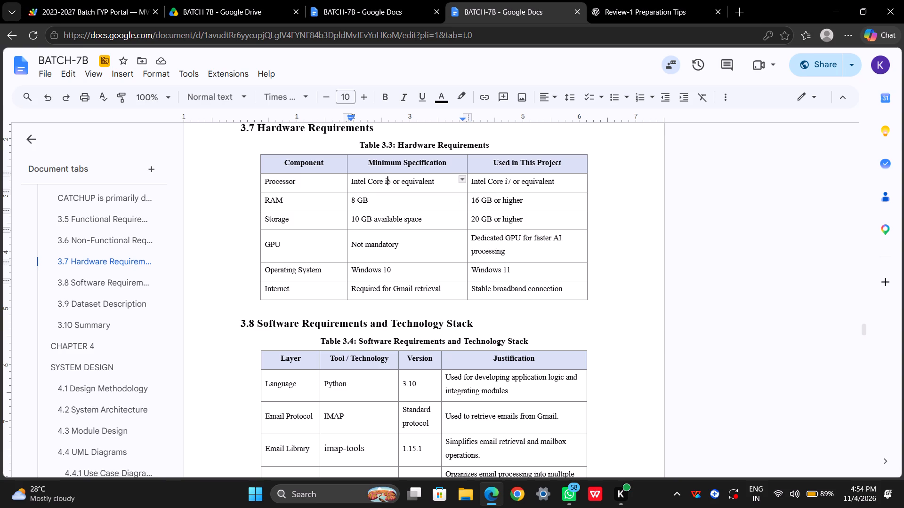
click(380, 222)
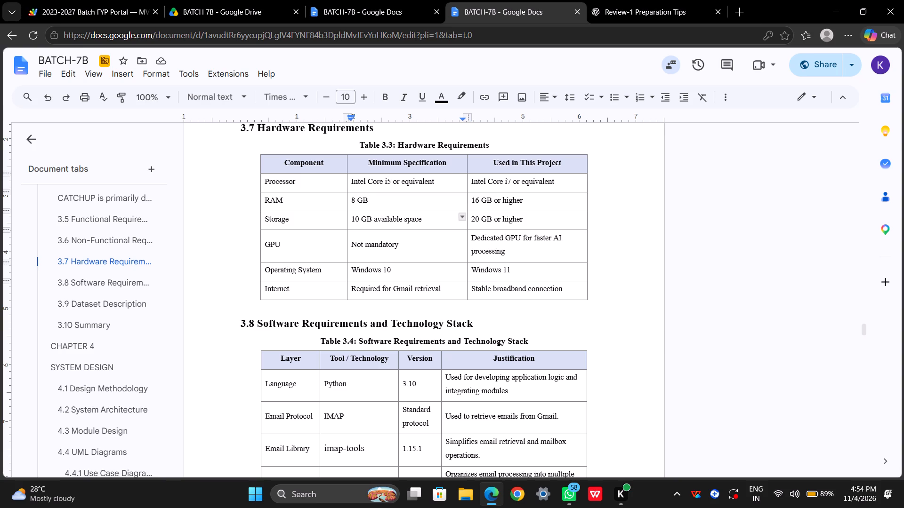
click(380, 246)
click(388, 267)
click(388, 302)
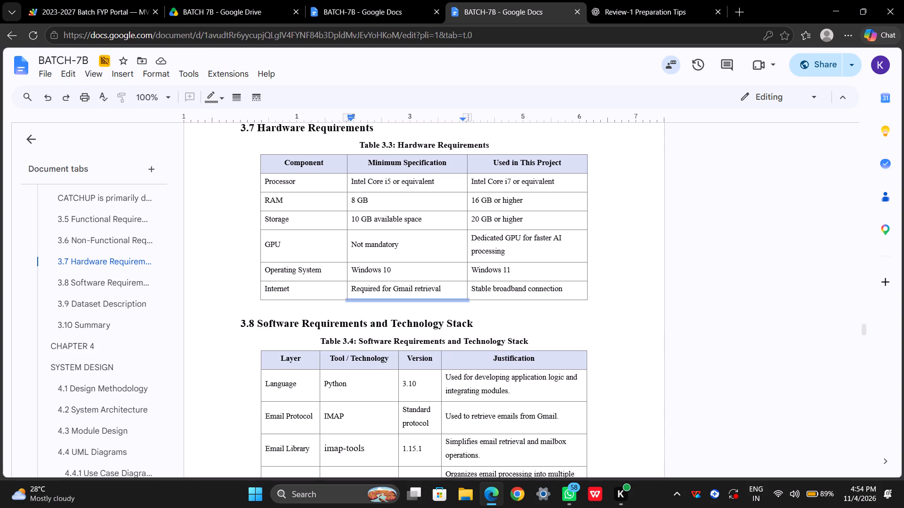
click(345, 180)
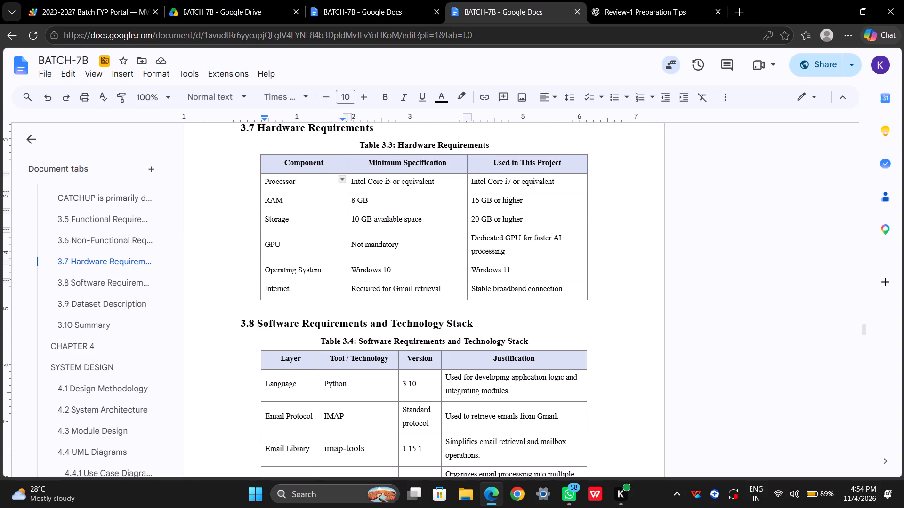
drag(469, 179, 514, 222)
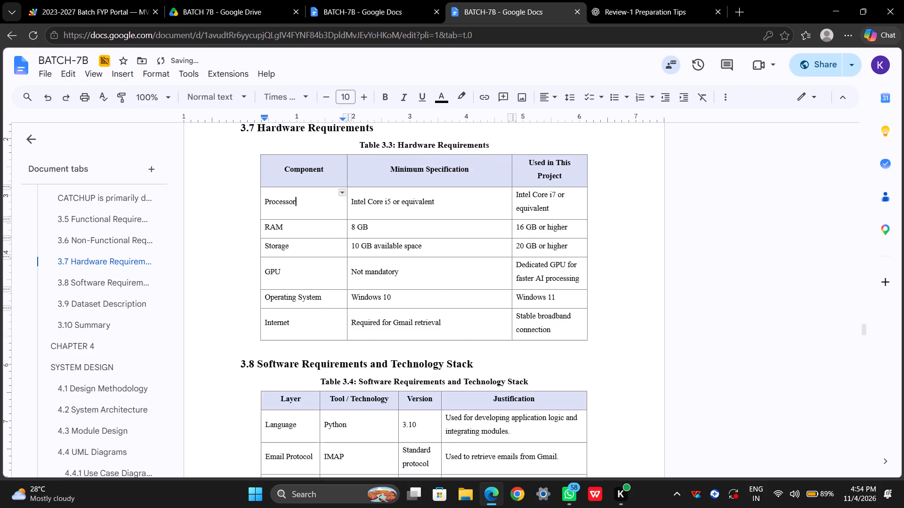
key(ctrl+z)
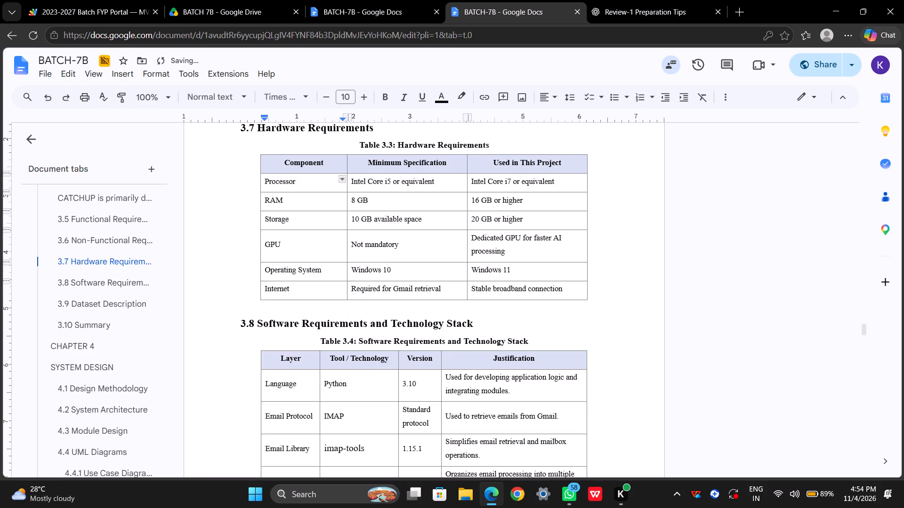
Check the font size of Table 3.3's Used in This Project cells and set its Minimum Specification cells to font size 10.
drag(470, 180, 528, 251)
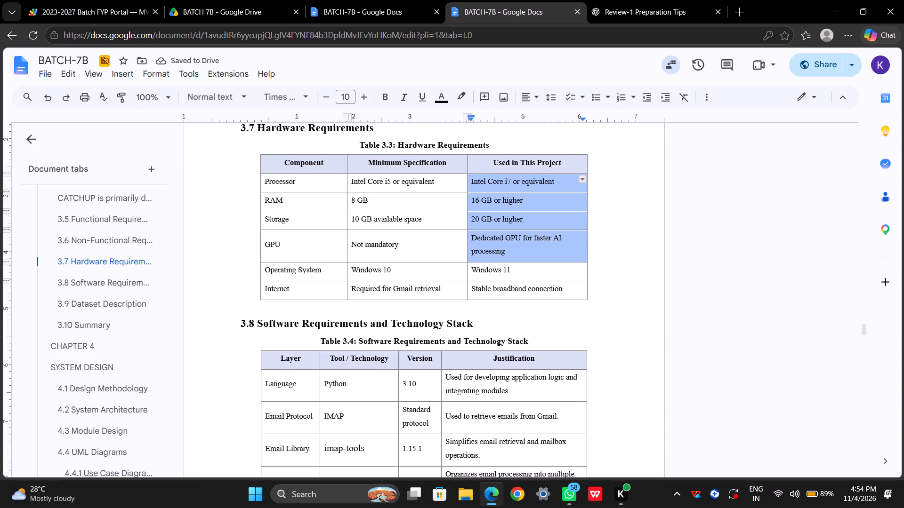
drag(528, 251, 557, 286)
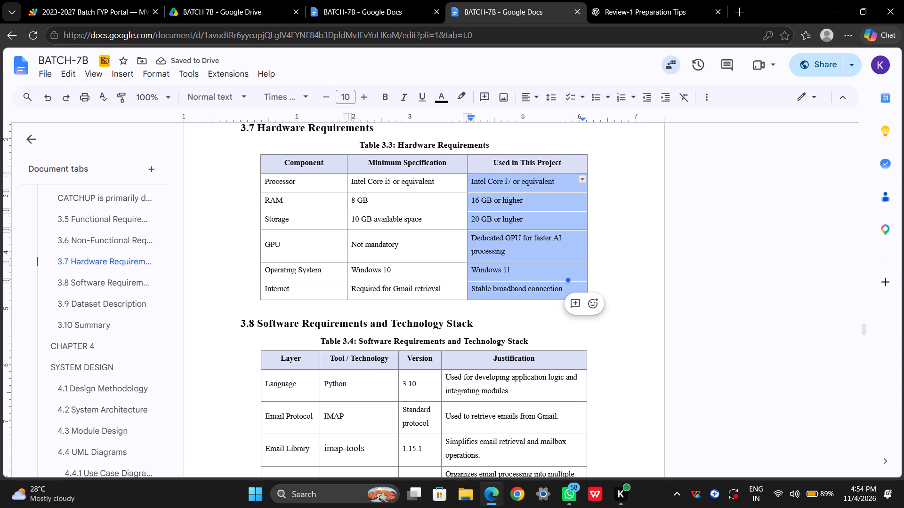
click(325, 183)
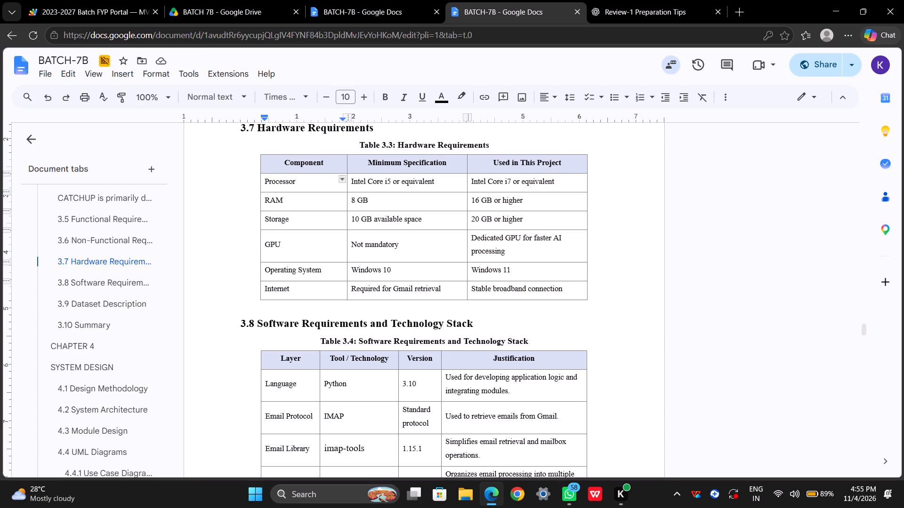
drag(445, 291, 351, 185)
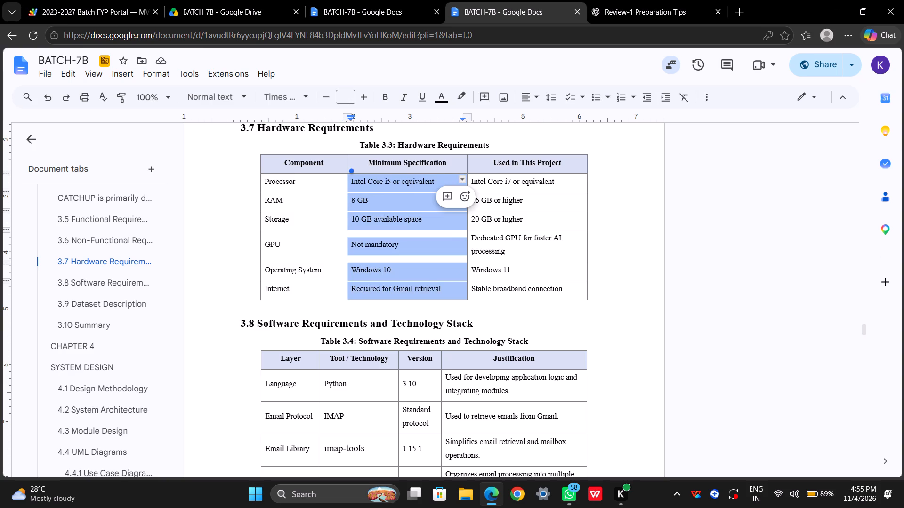
click(342, 96)
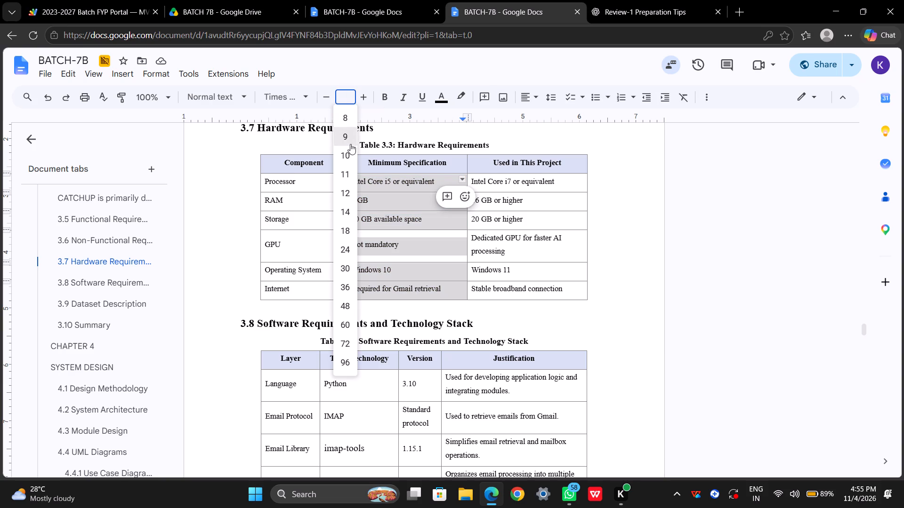
click(349, 148)
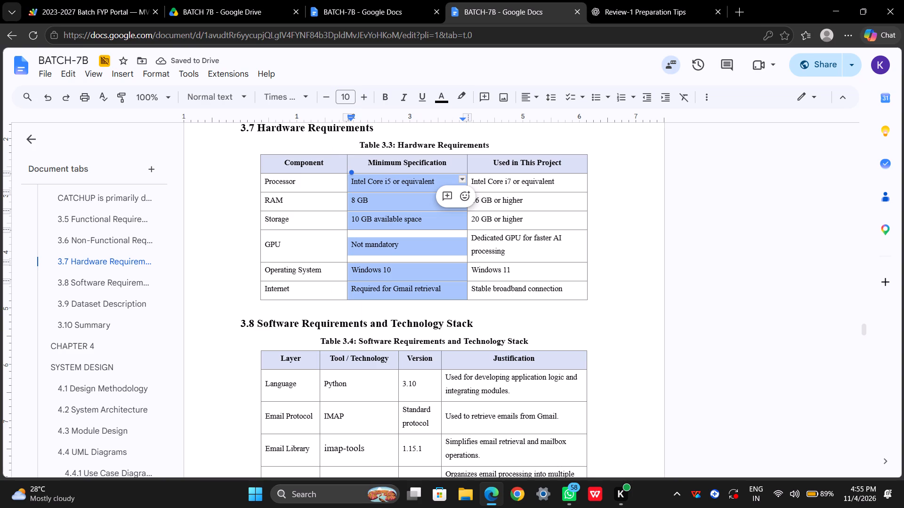
click(513, 318)
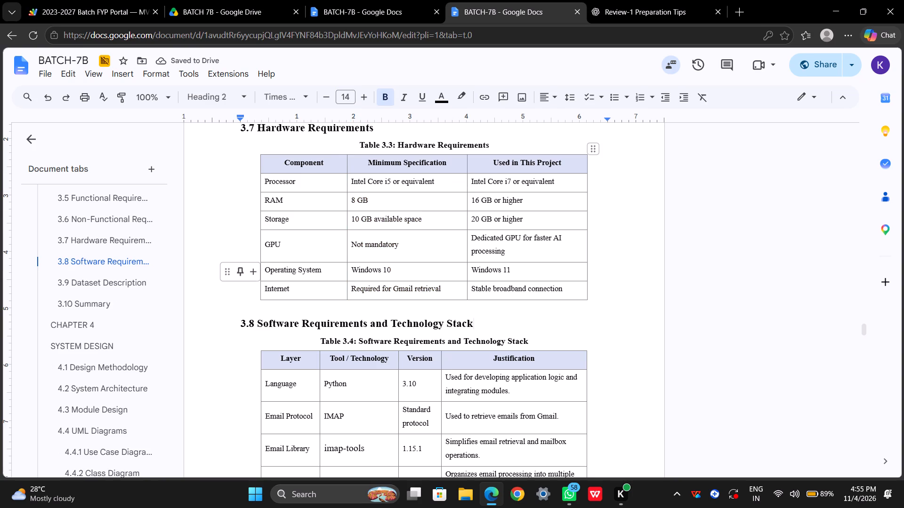
Select the Component cells of Table 3.3 from Processor to Internet.
drag(307, 294, 268, 189)
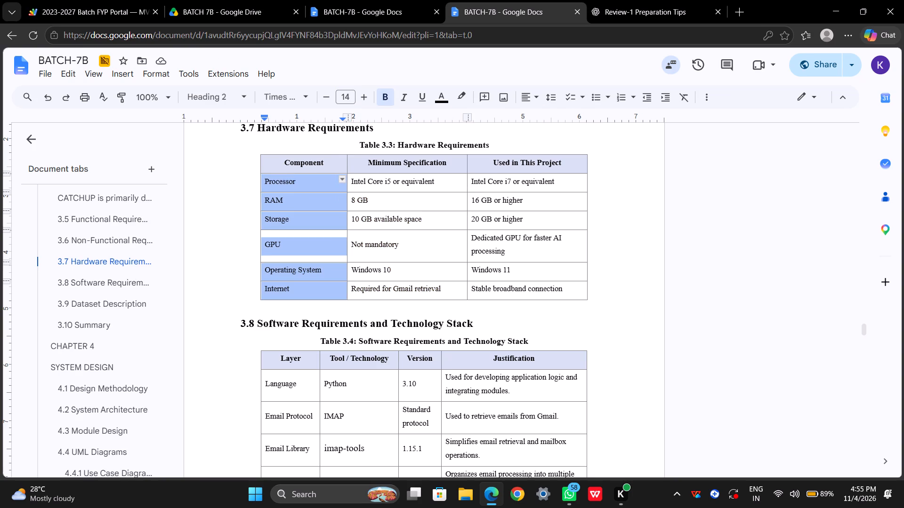
Set the text of Table 3.3's Component column, from Processor to Internet, to font size 10.
drag(268, 189, 268, 188)
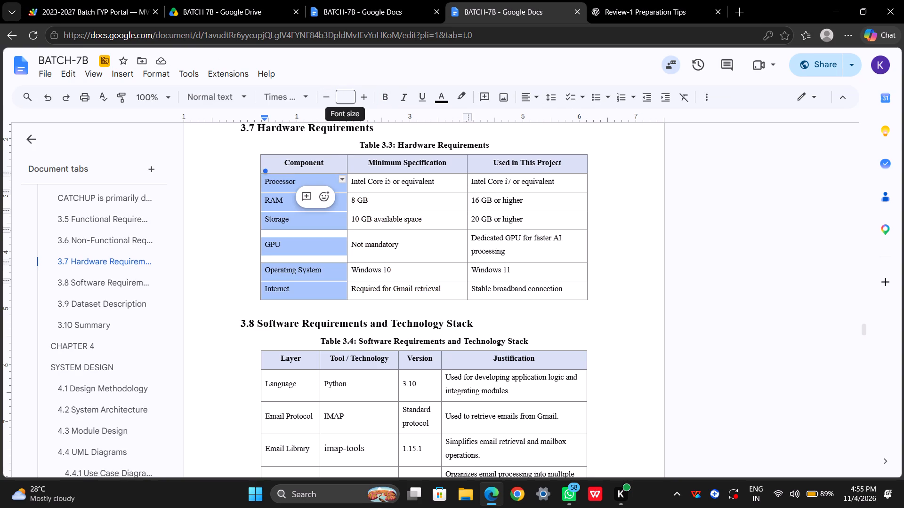
click(346, 98)
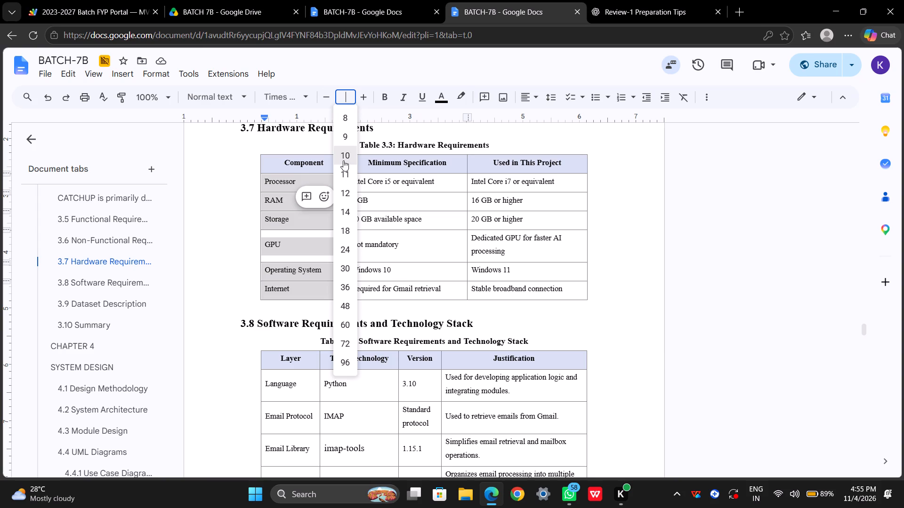
click(345, 157)
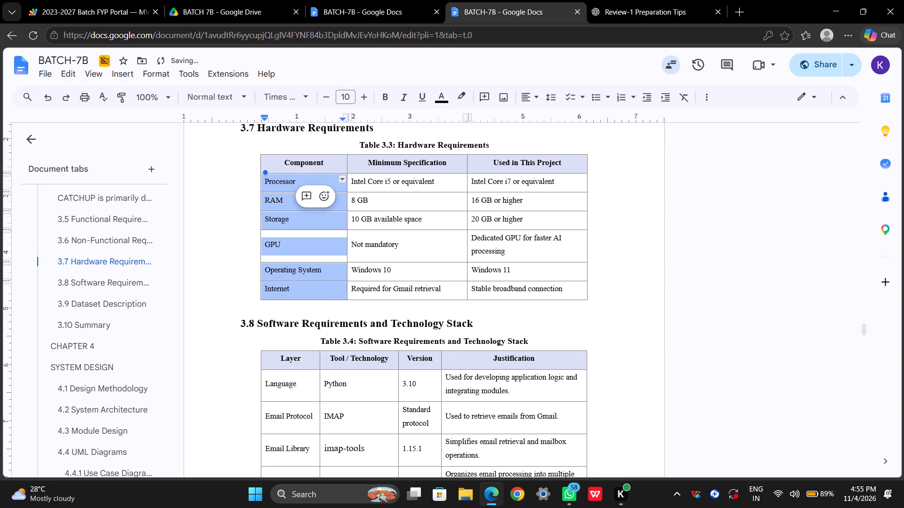
click(306, 291)
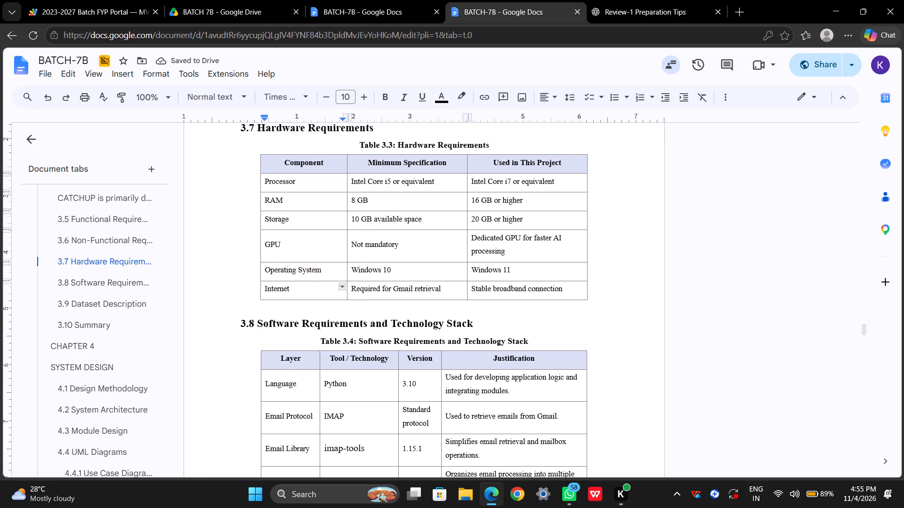
drag(452, 291, 355, 187)
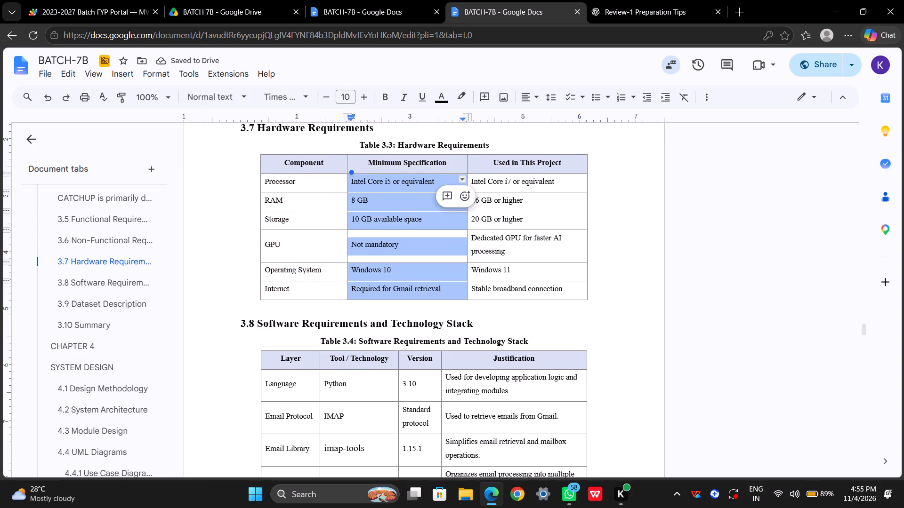
click(307, 294)
drag(307, 294, 279, 259)
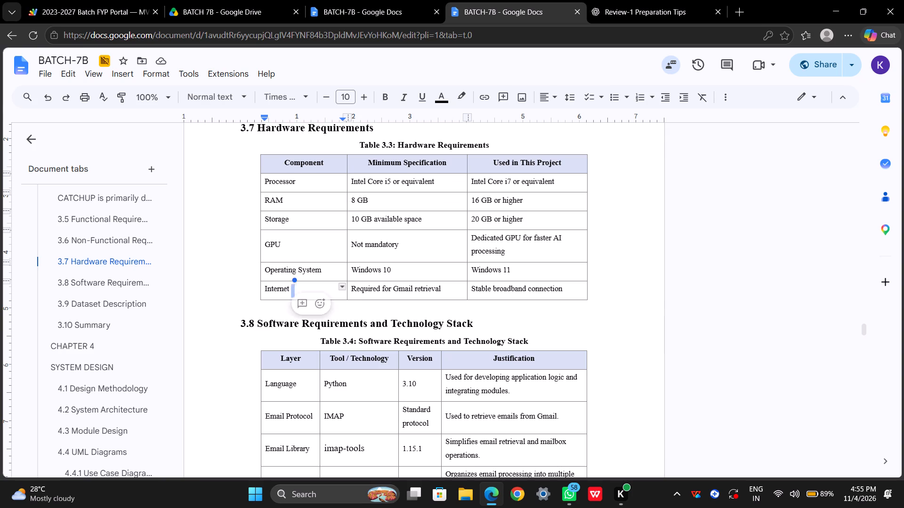
drag(279, 259, 265, 183)
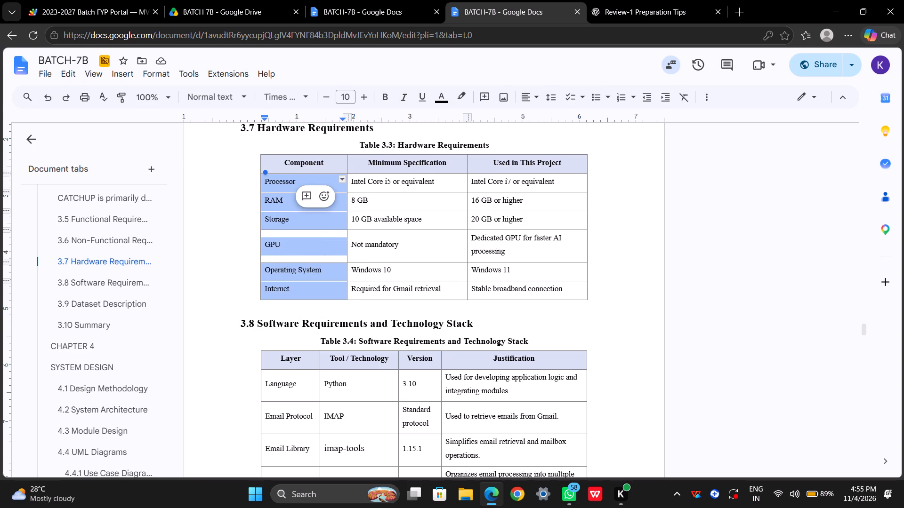
click(534, 307)
Set all body rows of Table 3.2: Non-Functional Requirements, NFR-01 to NFR-09, to font size 10.
scroll(534, 307, up, 4)
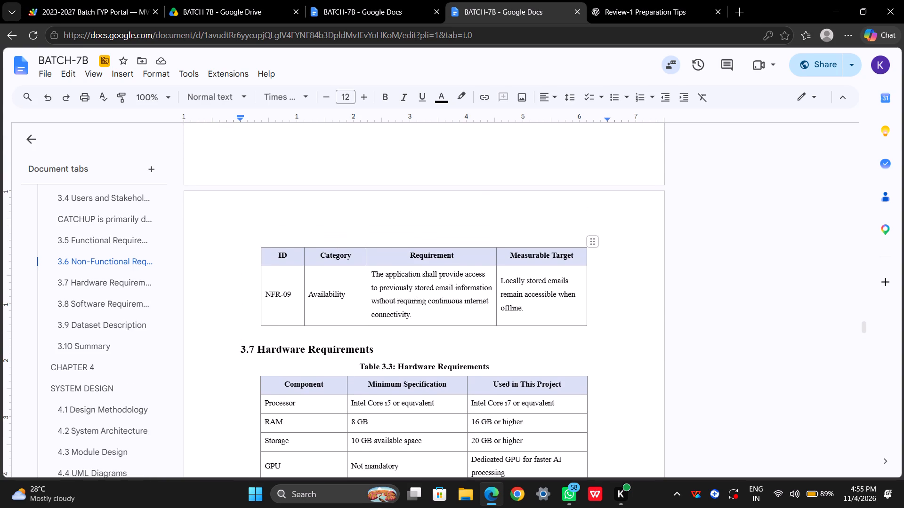
scroll(534, 307, up, 1)
drag(537, 361, 504, 320)
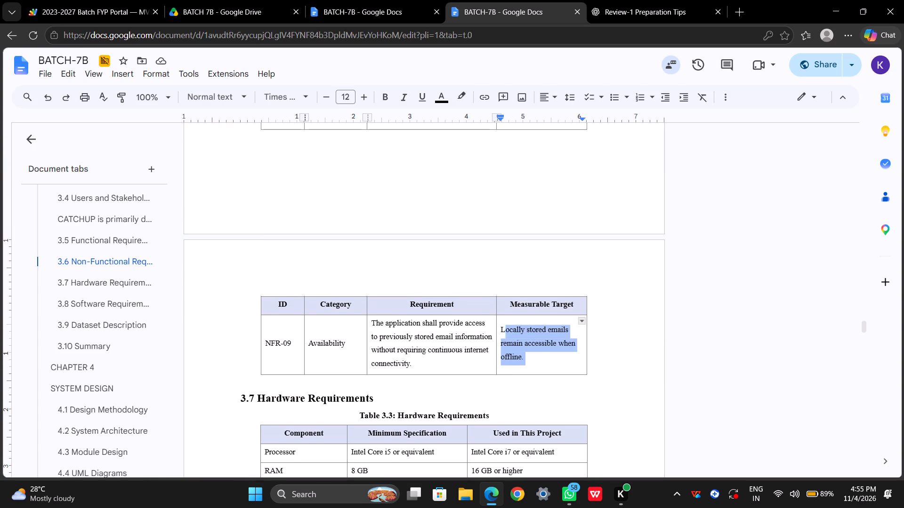
drag(504, 320, 497, 103)
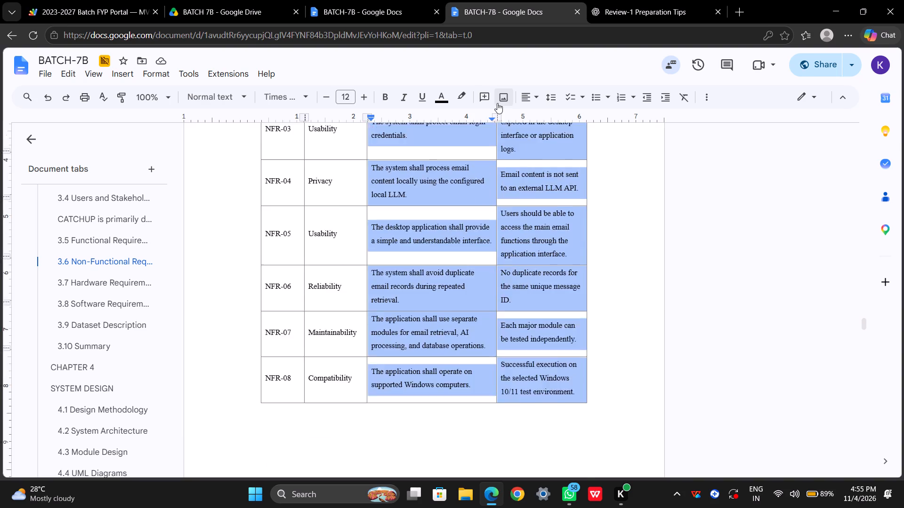
drag(497, 103, 311, 223)
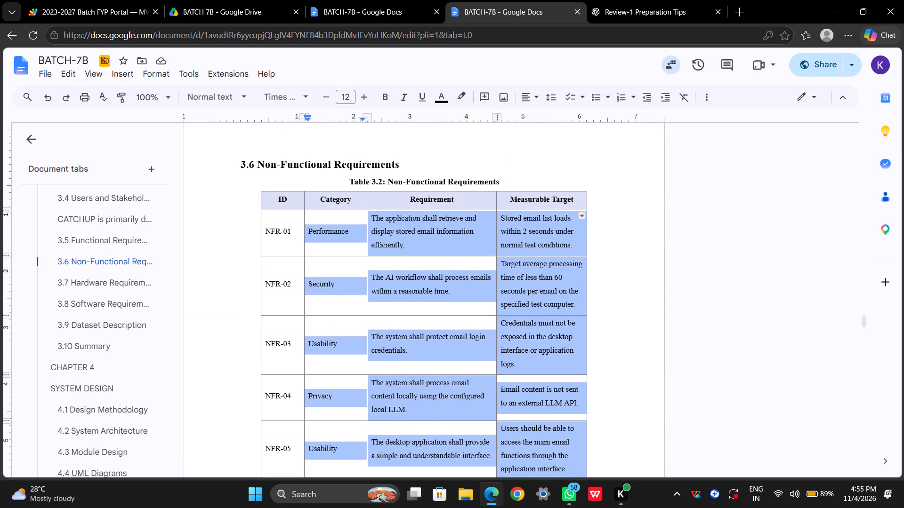
drag(311, 223, 290, 222)
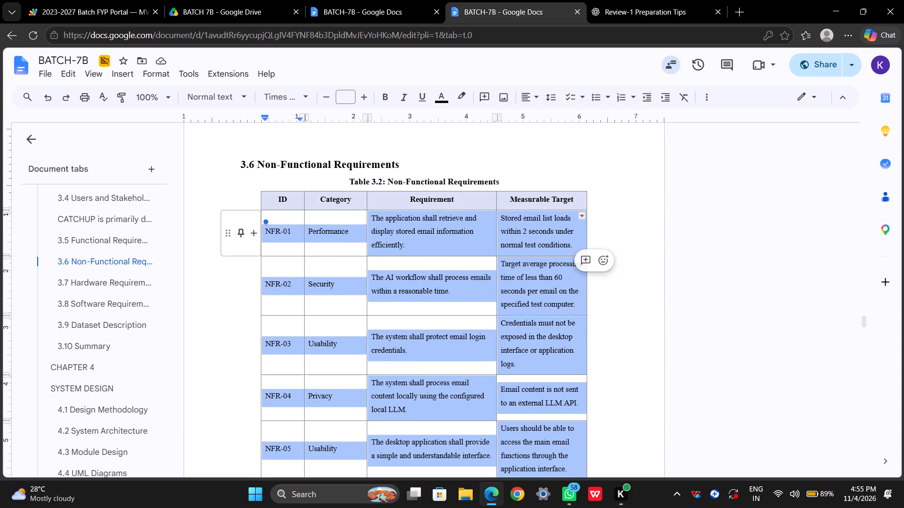
click(343, 95)
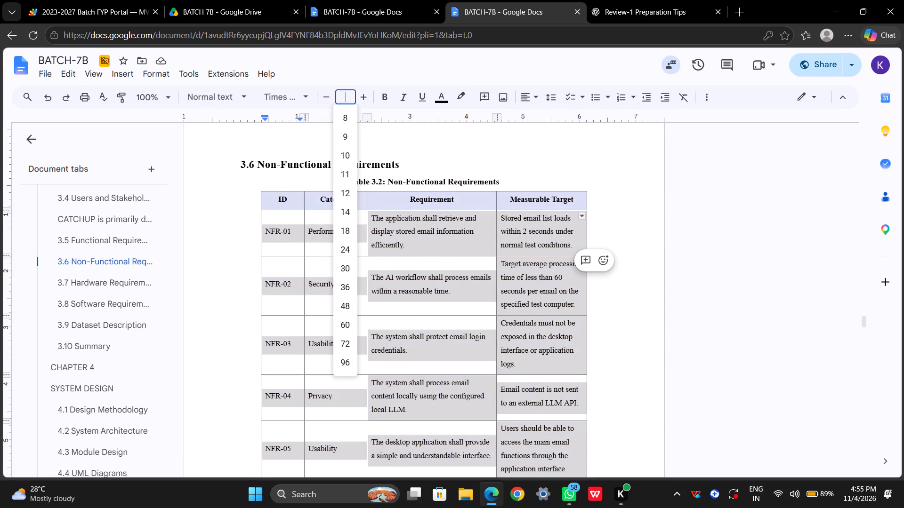
click(342, 151)
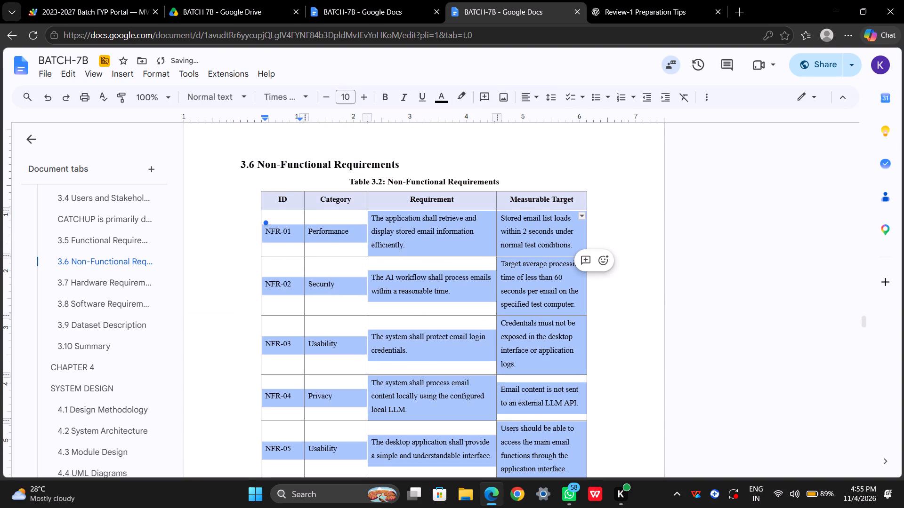
scroll(390, 336, down, 8)
scroll(390, 336, up, 1)
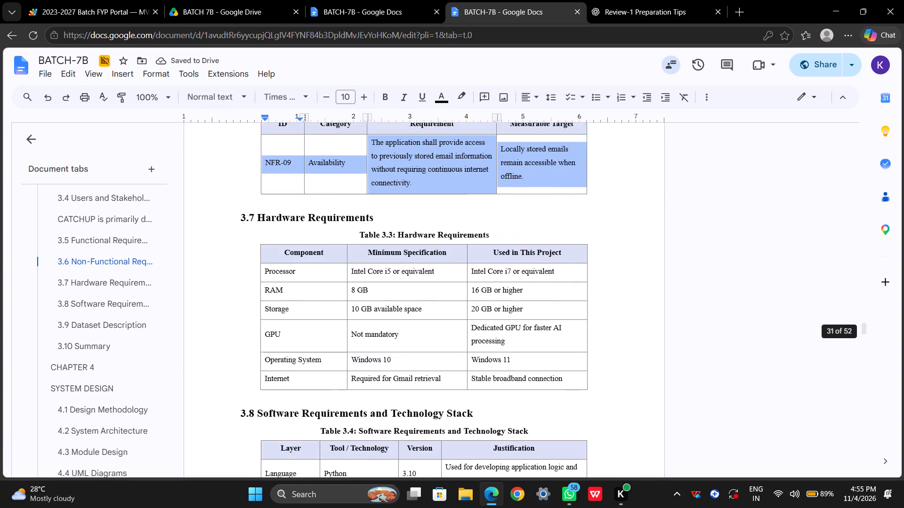
scroll(390, 336, up, 6)
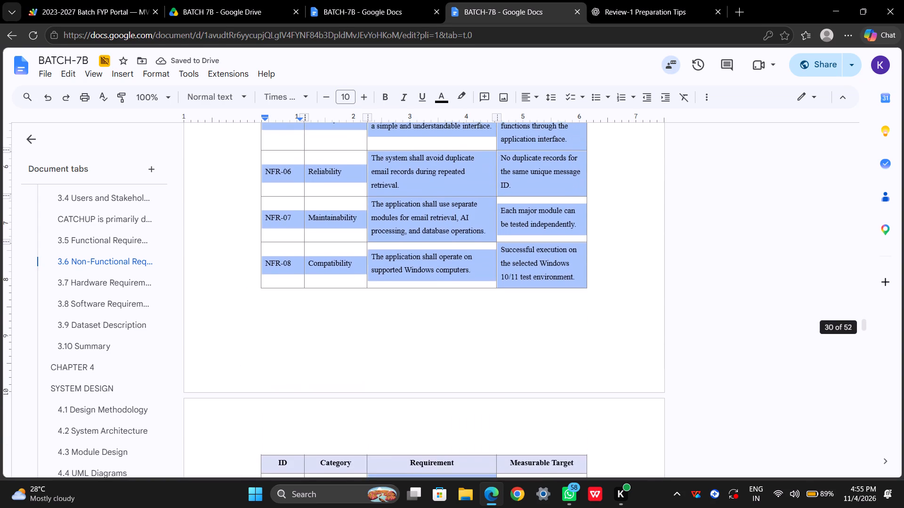
click(390, 336)
Set all body rows of Table 3.1: Functional Requirements, FR-01 to FR-14, to font size 10.
scroll(390, 336, up, 5)
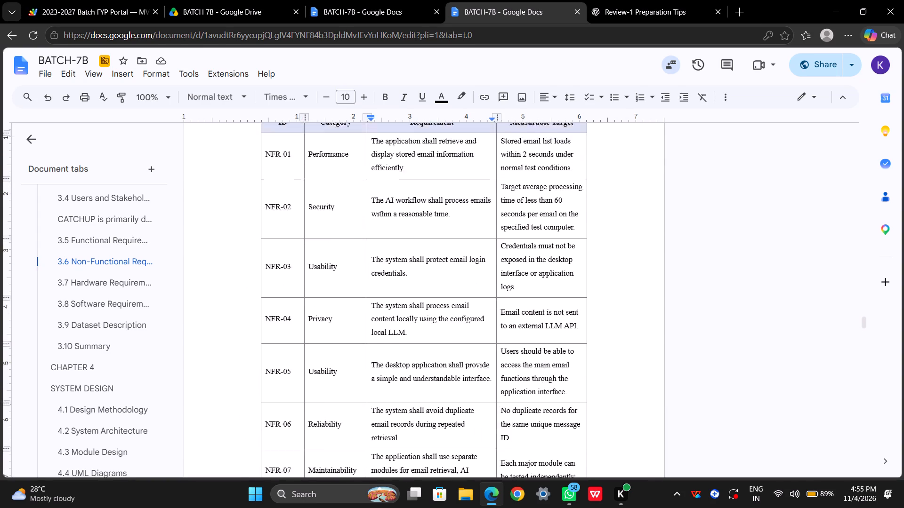
scroll(390, 336, up, 2)
drag(565, 293, 309, 131)
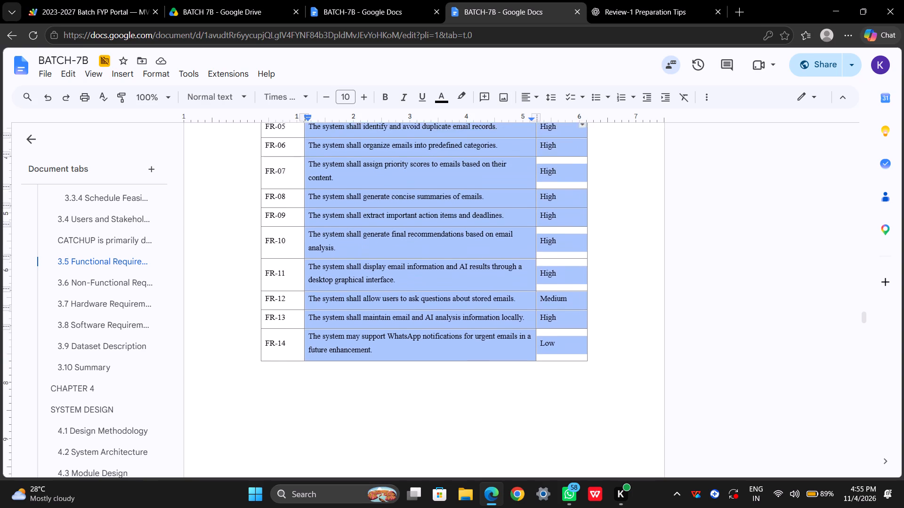
drag(309, 131, 303, 238)
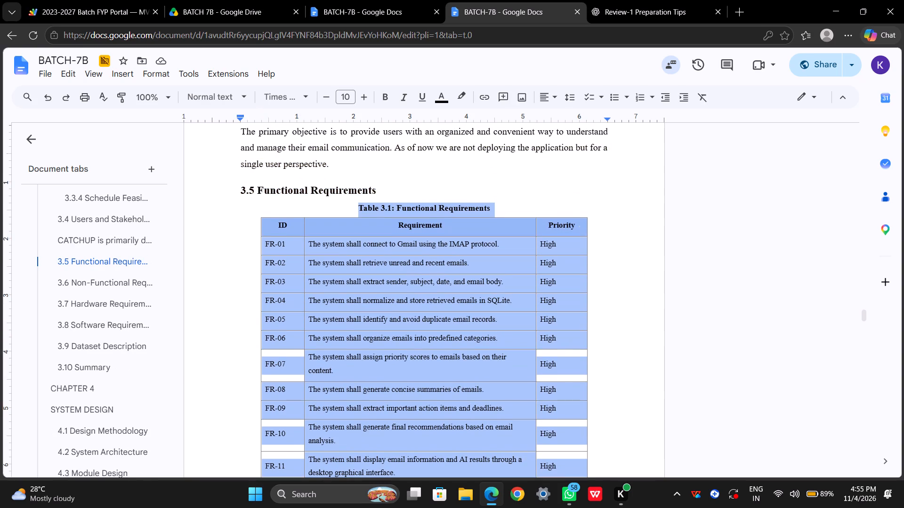
drag(303, 238, 266, 246)
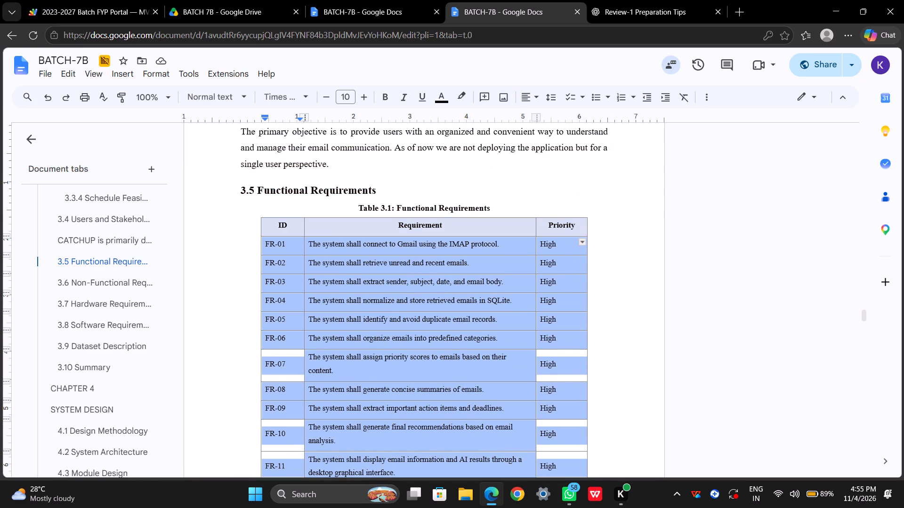
drag(266, 246, 265, 244)
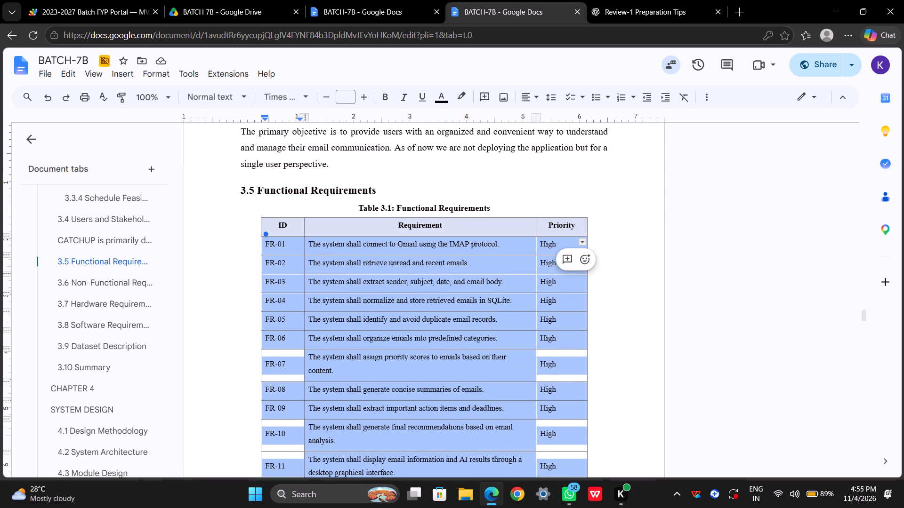
click(341, 95)
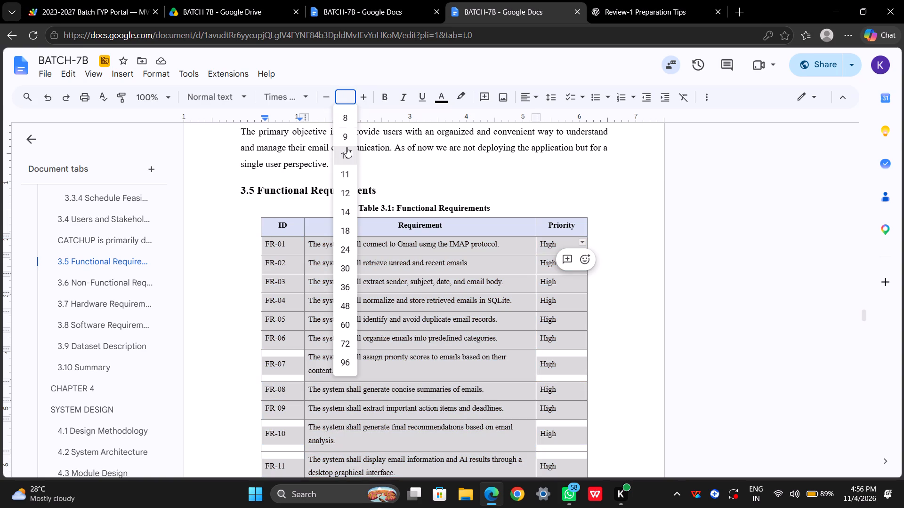
click(347, 149)
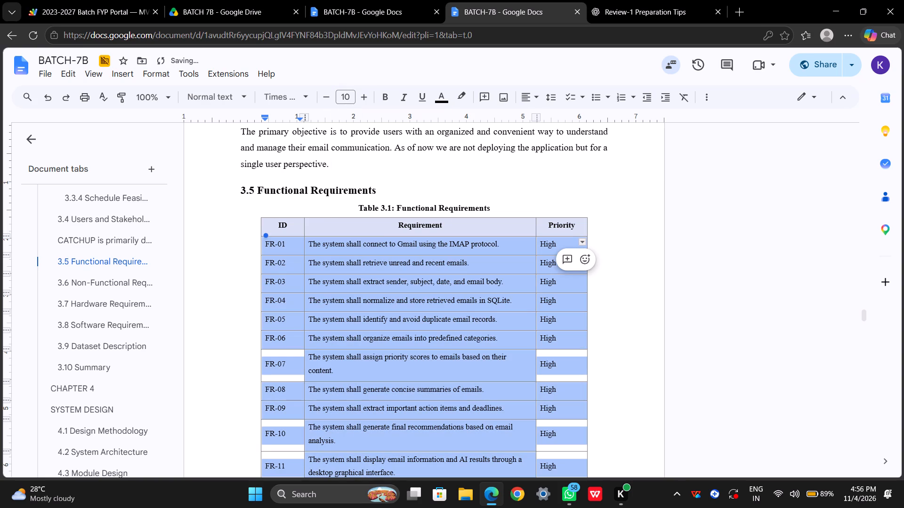
Review the Chapter 3 pages of the report, from the chapter opening through the requirement tables in sections 3.5 to 3.8.
click(532, 193)
scroll(532, 193, up, 4)
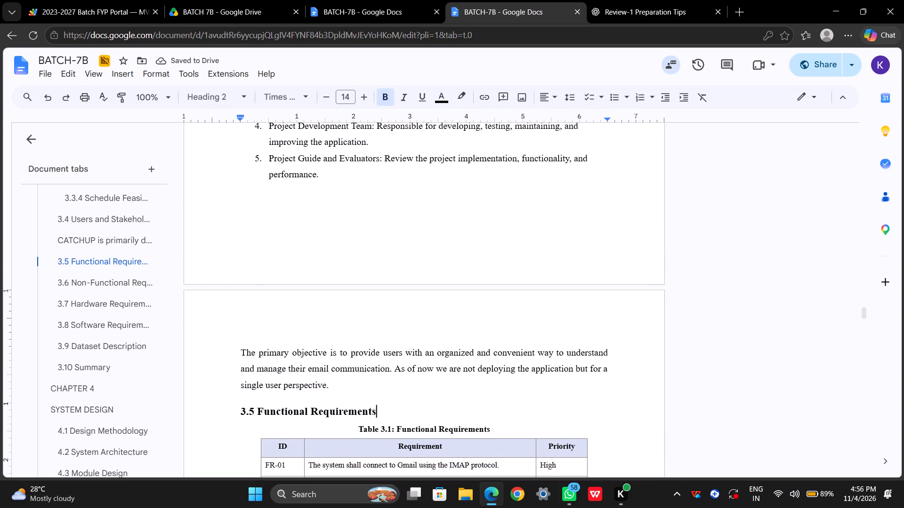
scroll(532, 193, up, 15)
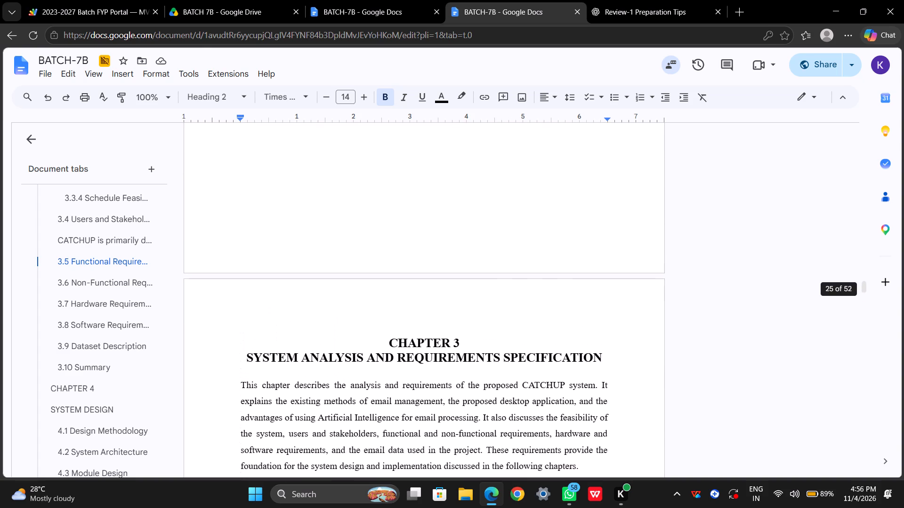
scroll(532, 193, up, 10)
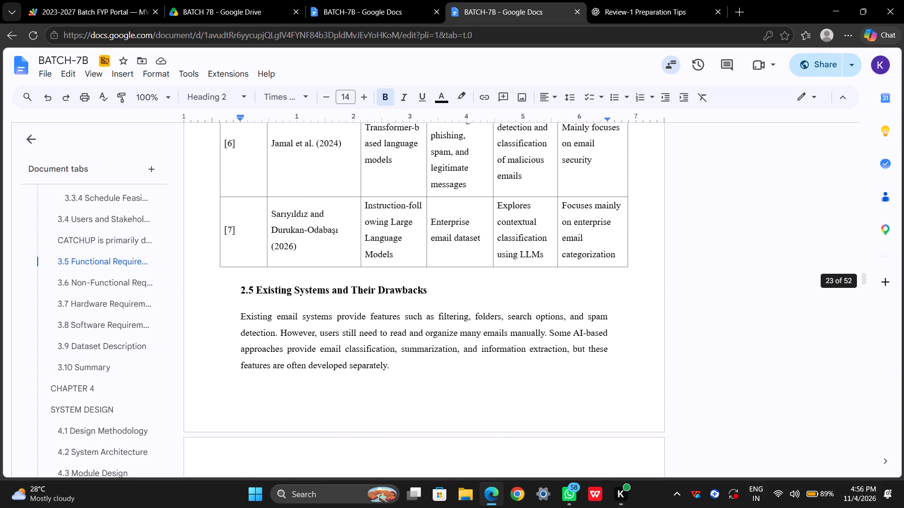
click(445, 309)
scroll(445, 309, down, 9)
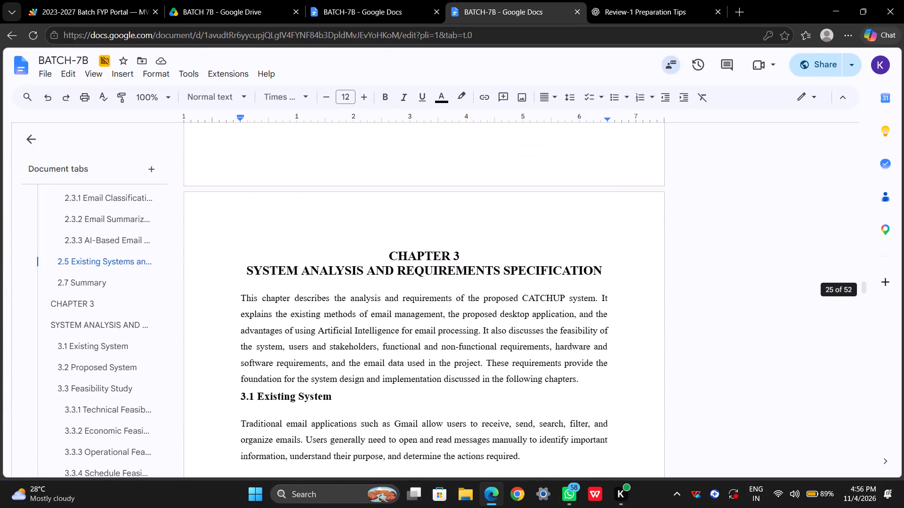
click(383, 289)
scroll(383, 289, down, 10)
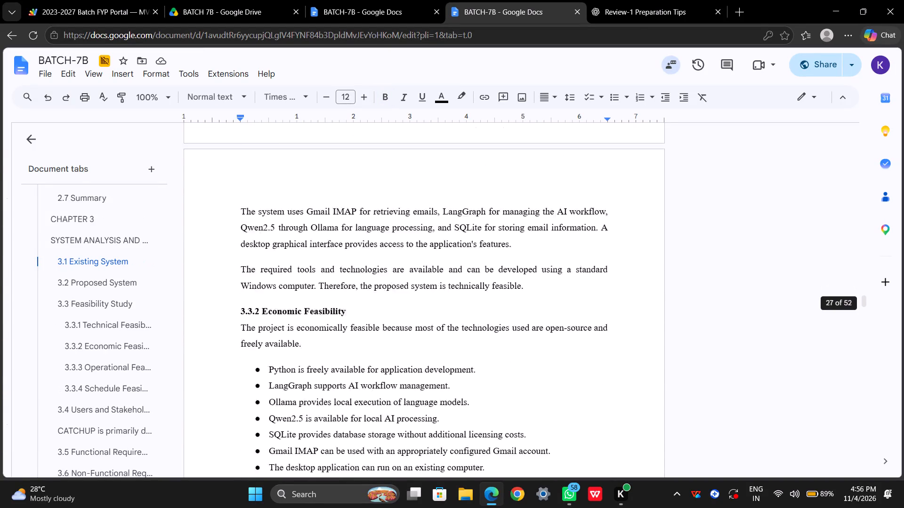
scroll(383, 289, down, 12)
scroll(383, 289, down, 18)
scroll(383, 289, down, 6)
scroll(383, 289, up, 3)
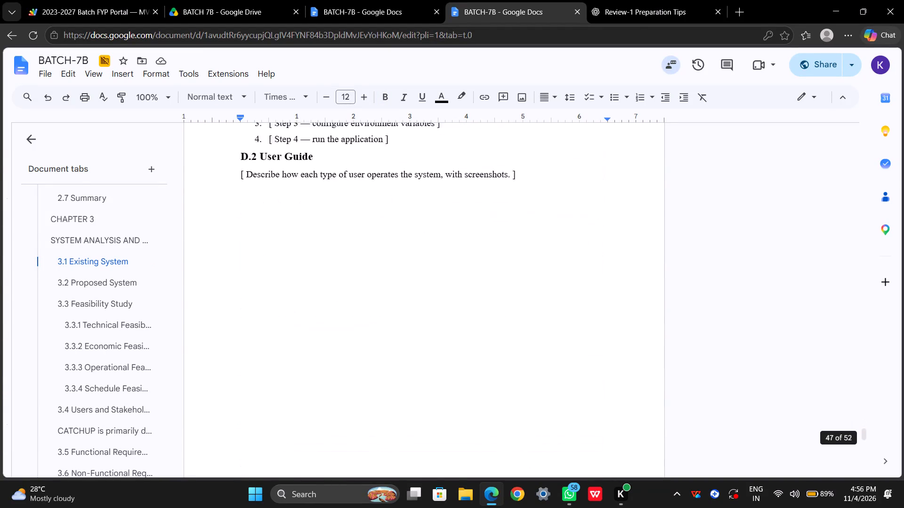
scroll(383, 289, up, 11)
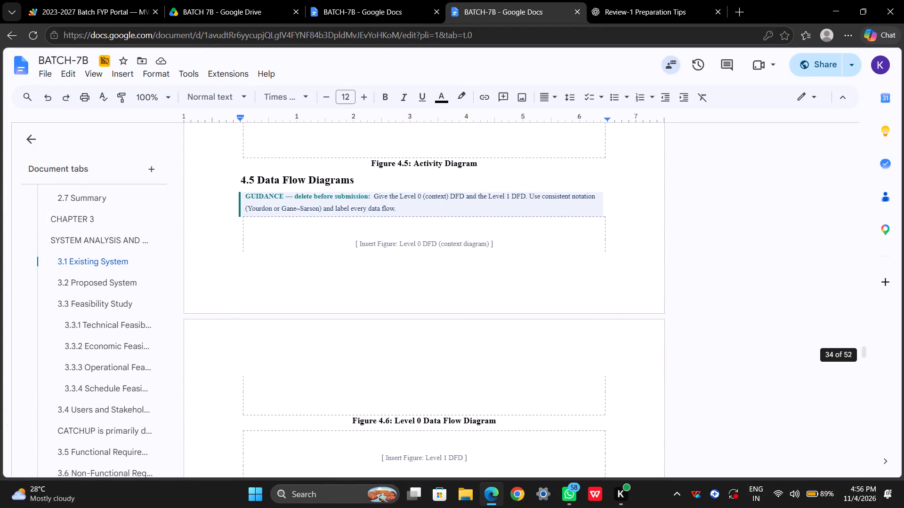
scroll(383, 289, up, 15)
scroll(383, 289, down, 1)
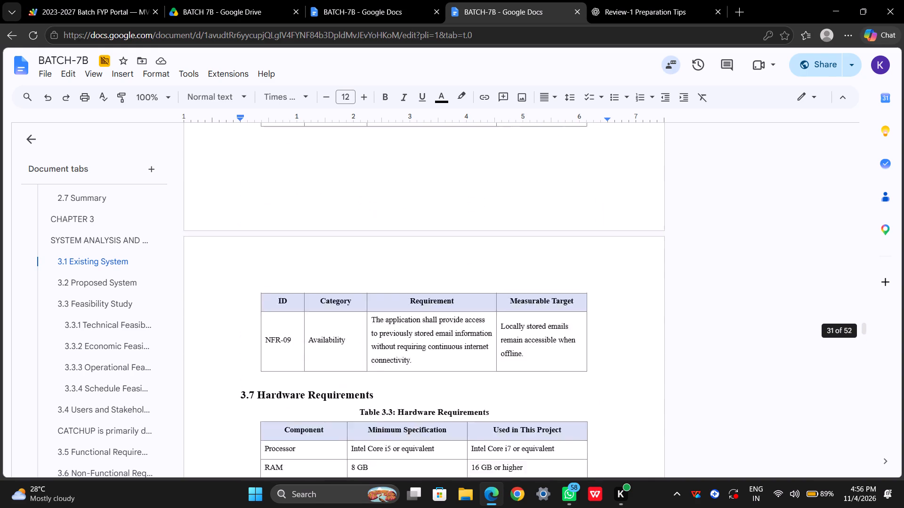
scroll(383, 289, down, 1)
scroll(383, 289, up, 2)
scroll(383, 289, down, 2)
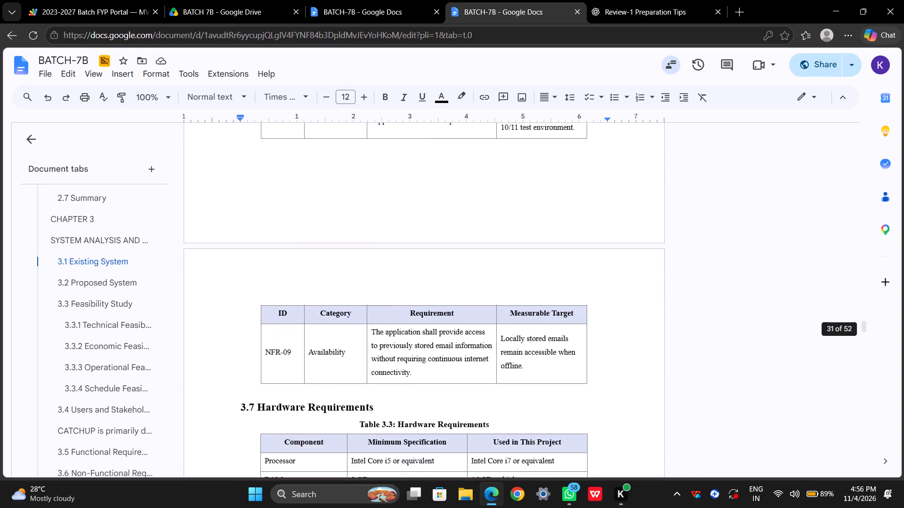
scroll(383, 289, down, 4)
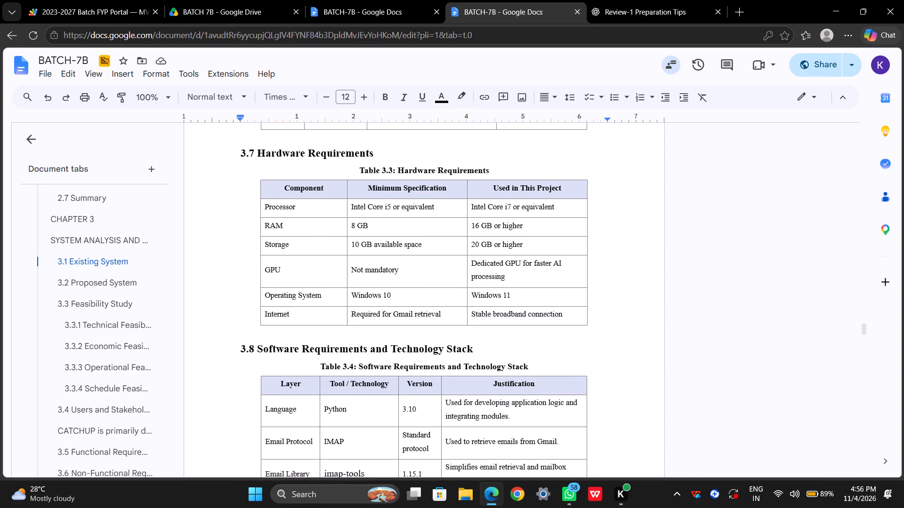
scroll(383, 289, down, 7)
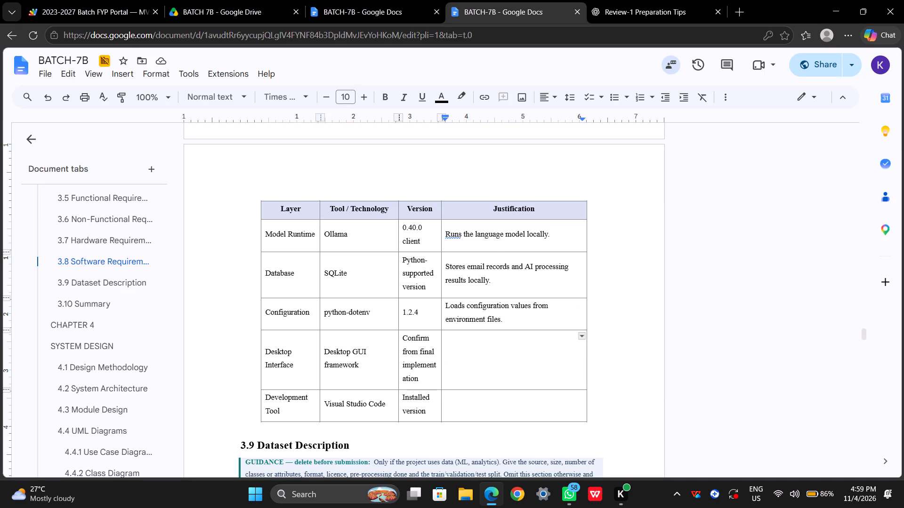
key(ctrl+v)
click(494, 313)
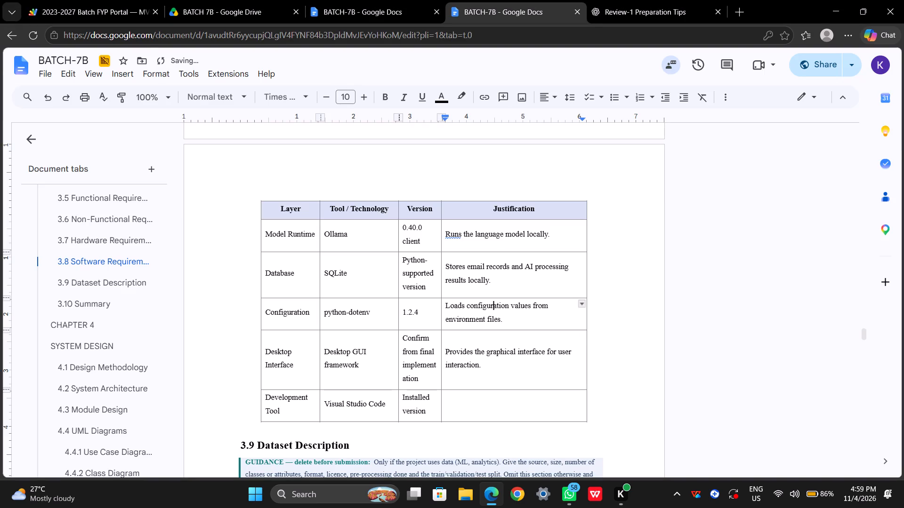
click(503, 377)
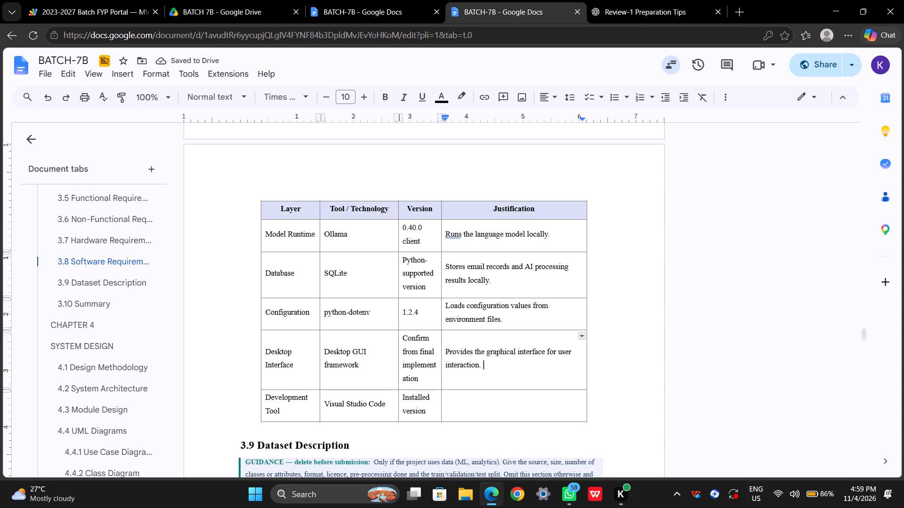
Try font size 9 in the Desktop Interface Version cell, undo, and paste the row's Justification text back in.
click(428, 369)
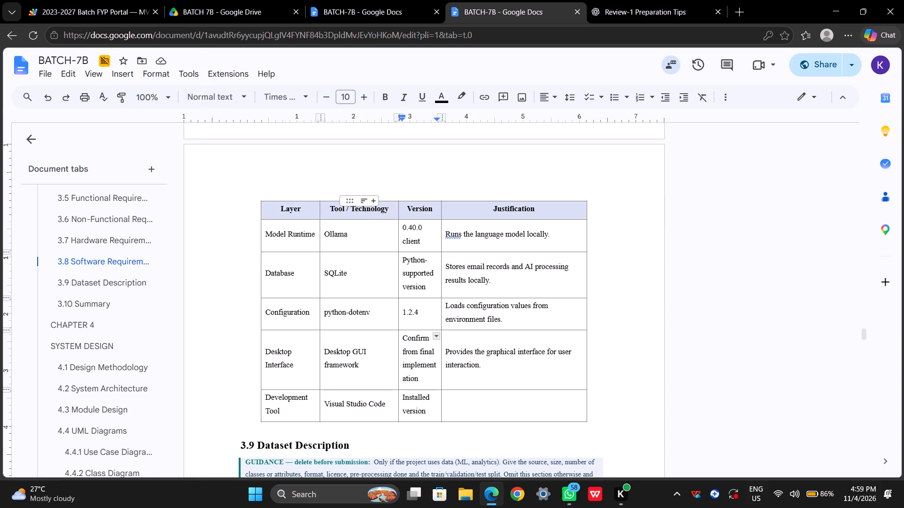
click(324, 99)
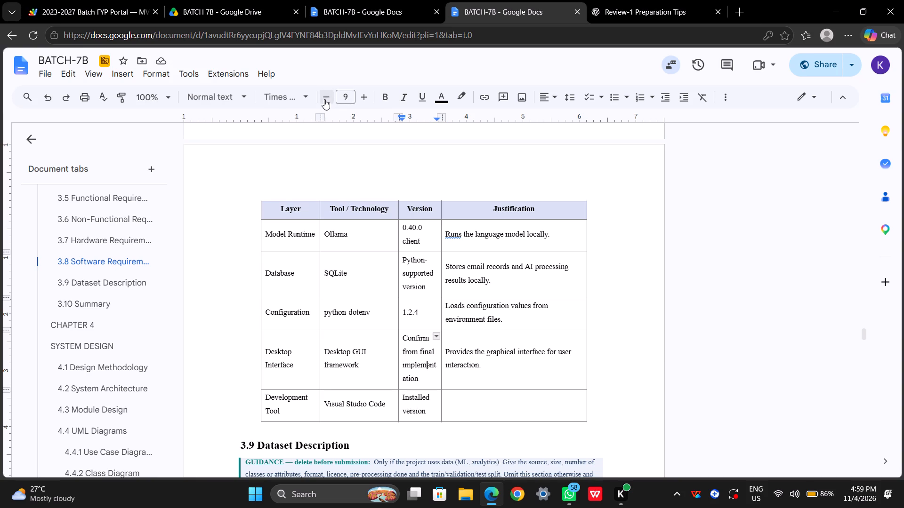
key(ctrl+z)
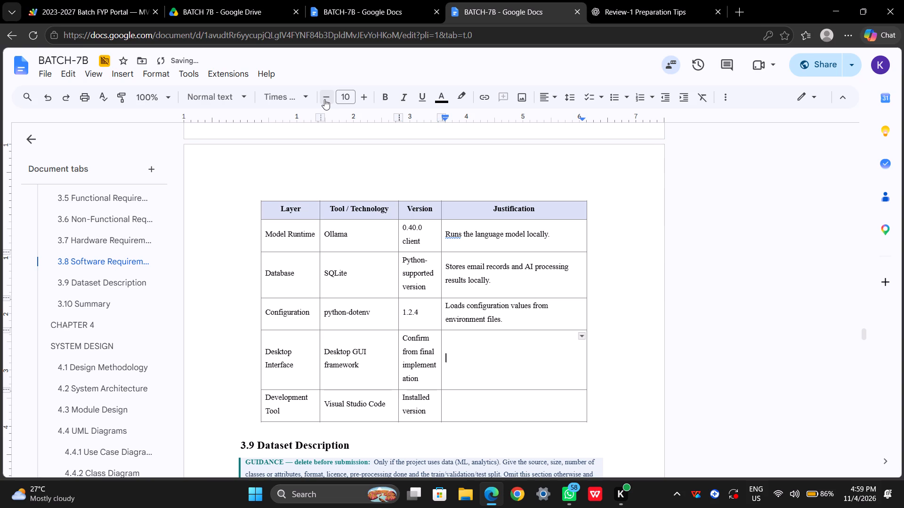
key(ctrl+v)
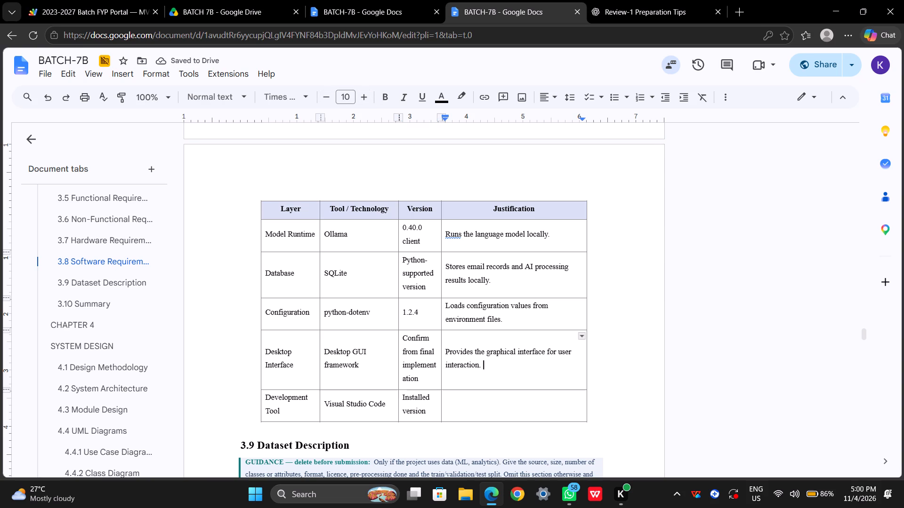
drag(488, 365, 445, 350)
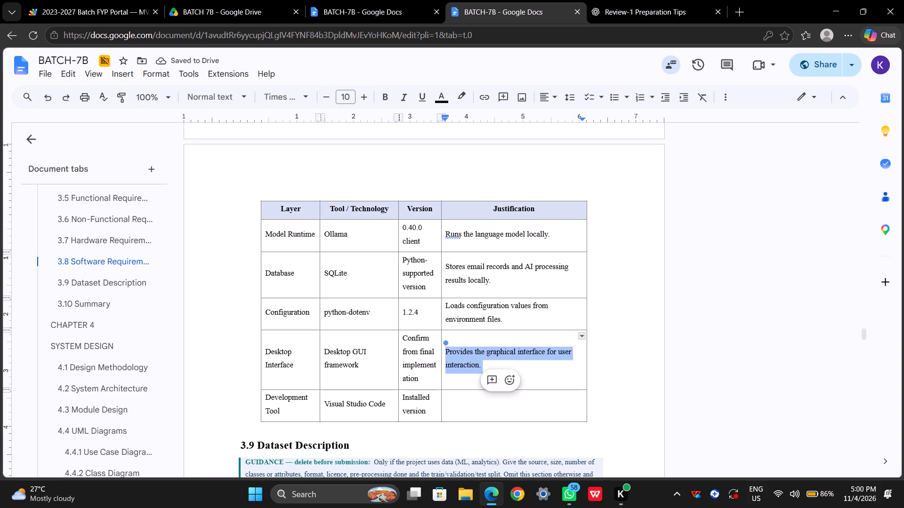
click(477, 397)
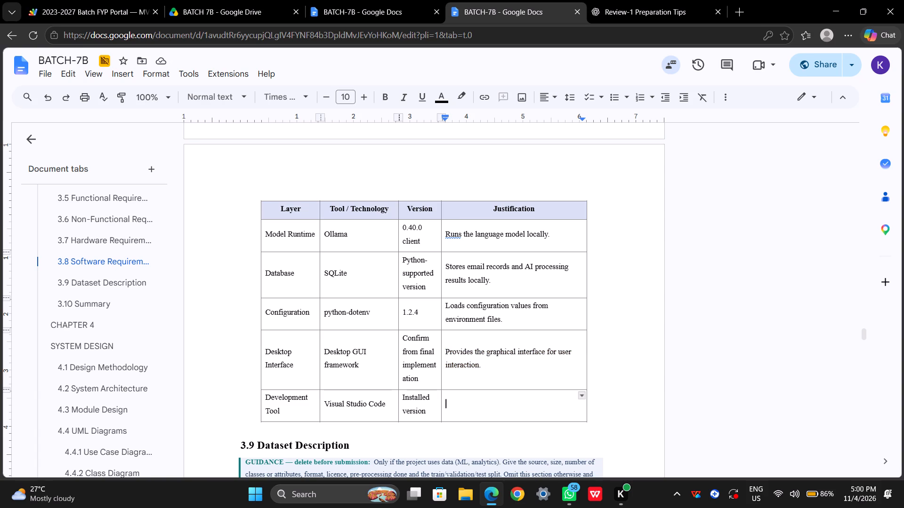
Set the font size of "Confirm from final implementation" in the Desktop Interface row's Version cell to 9.
drag(402, 336, 428, 381)
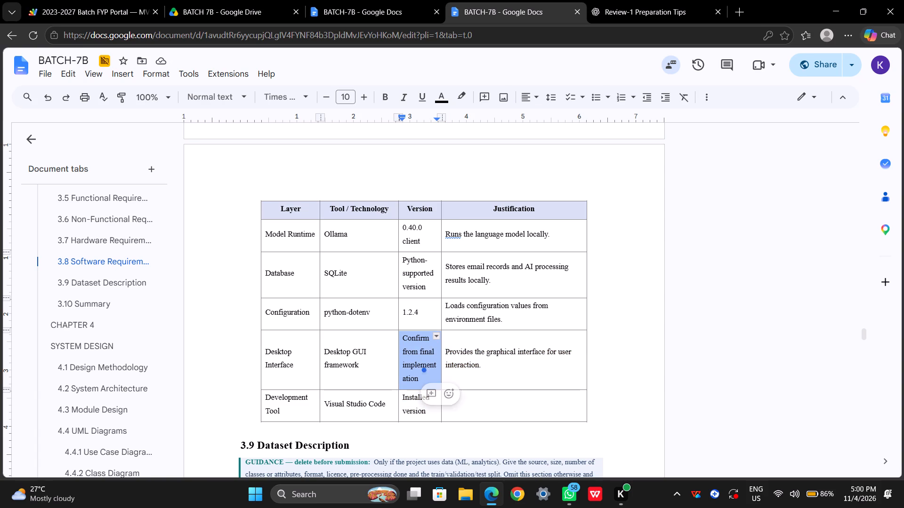
click(322, 103)
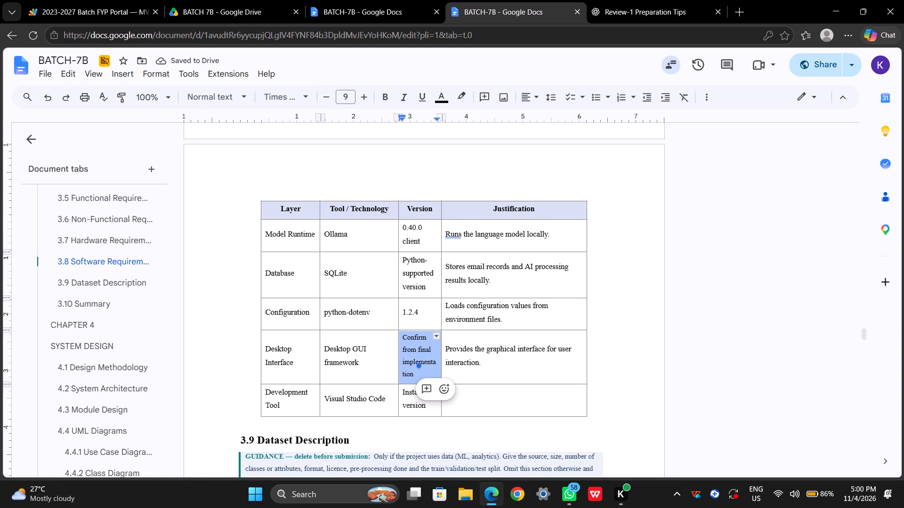
click(519, 365)
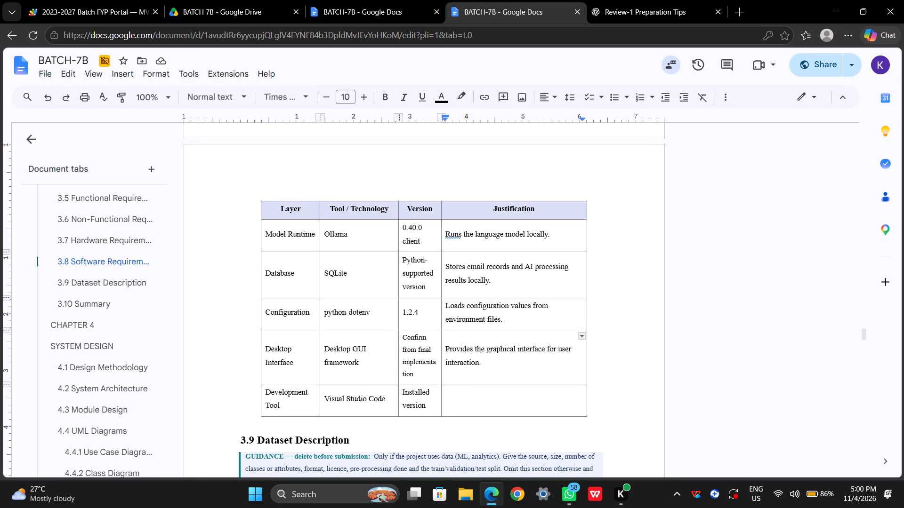
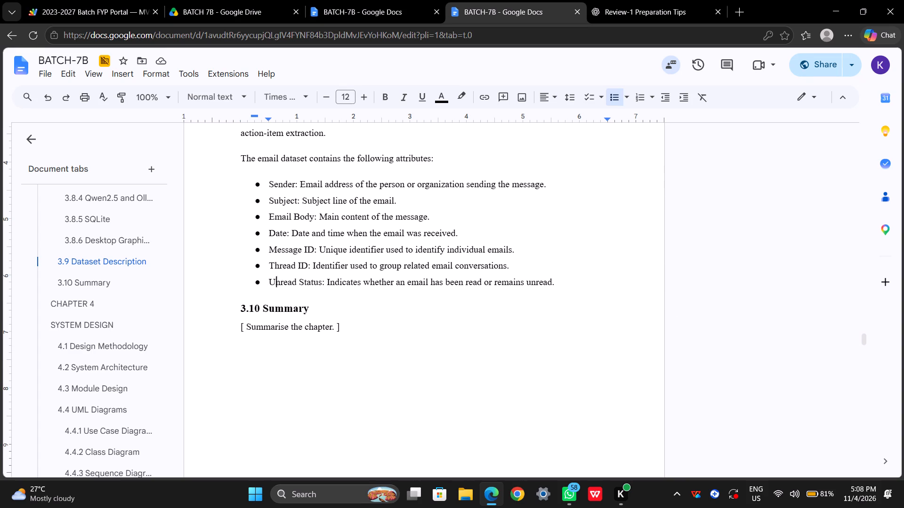
click(247, 298)
click(584, 284)
key(Return)
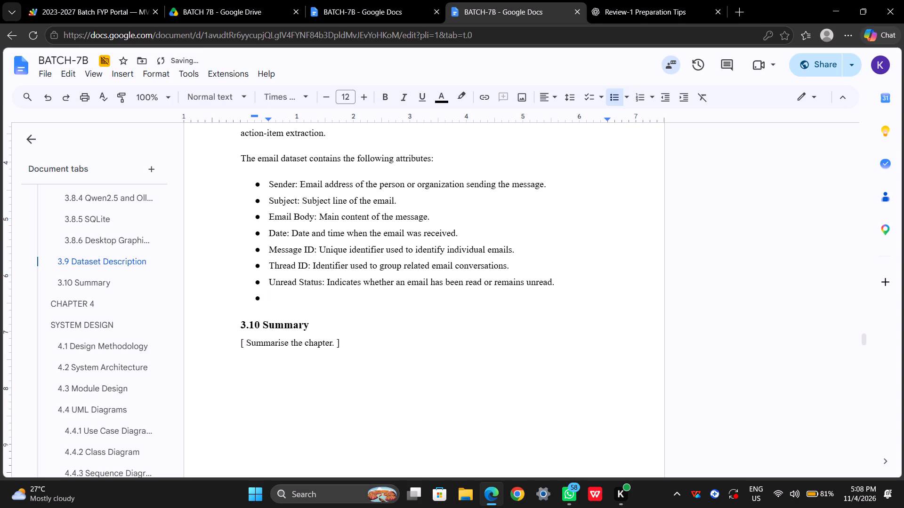
key(BackSpace)
key(BackSpace)
key(ctrl+v)
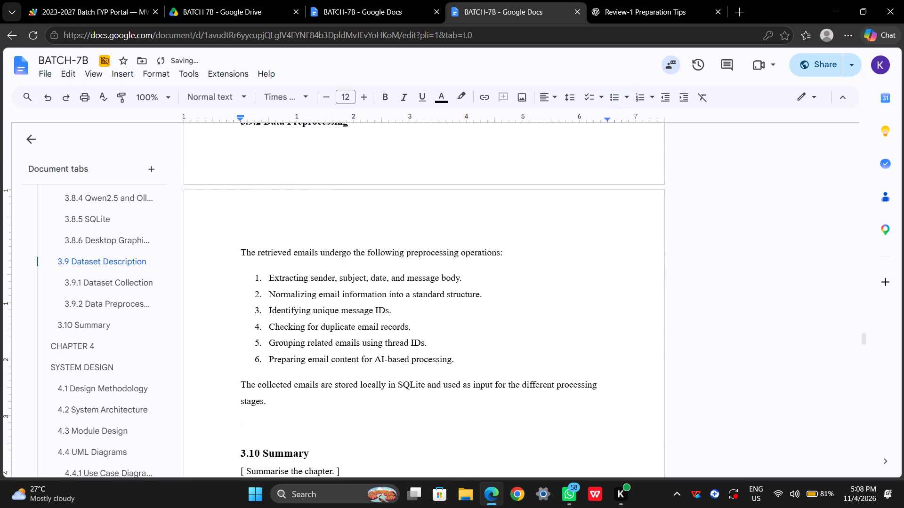
key(BackSpace)
scroll(584, 284, up, 2)
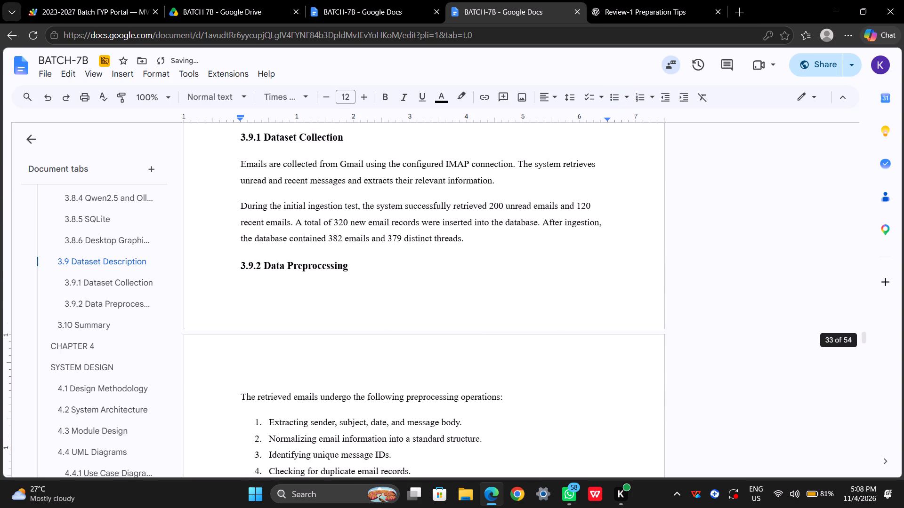
scroll(584, 284, up, 3)
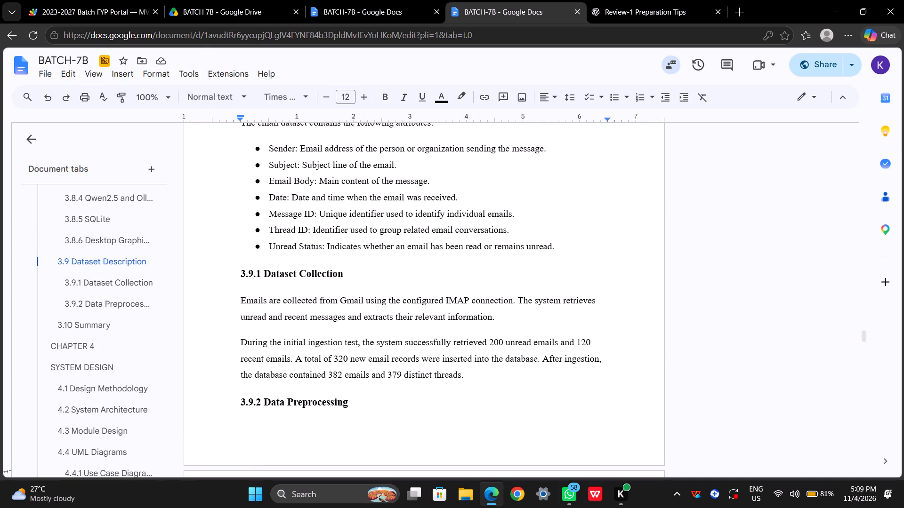
scroll(584, 284, down, 3)
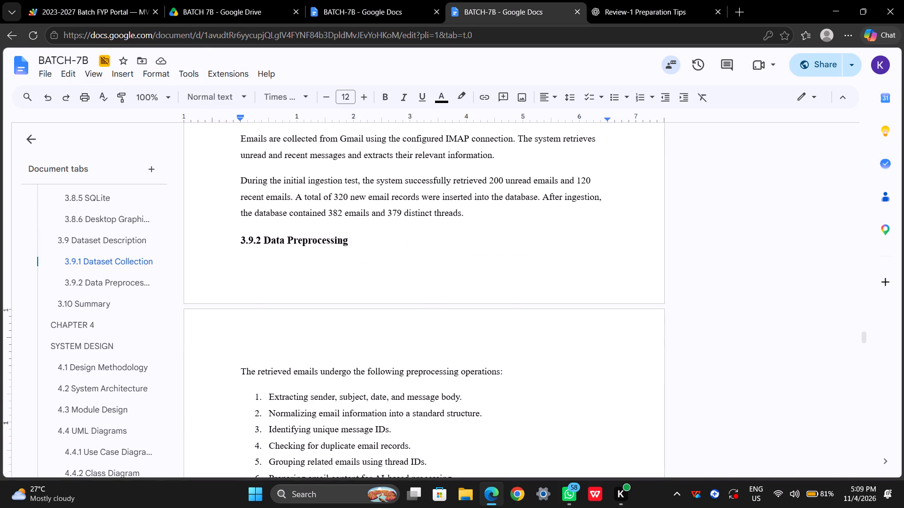
Add a blank line after the 3.9.1 paragraph ending "379 distinct threads." so the 3.9.2 Data Preprocessing heading starts on the next page with its text.
click(441, 230)
click(468, 219)
click(232, 352)
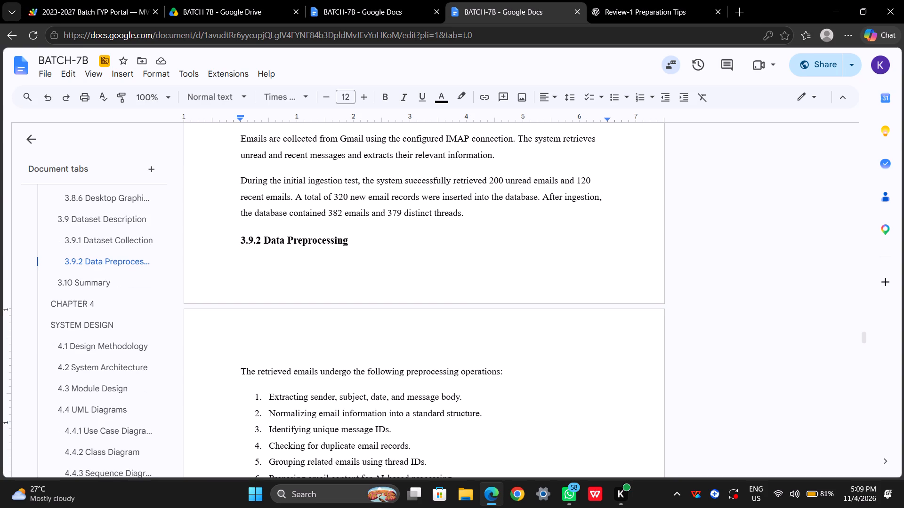
key(BackSpace)
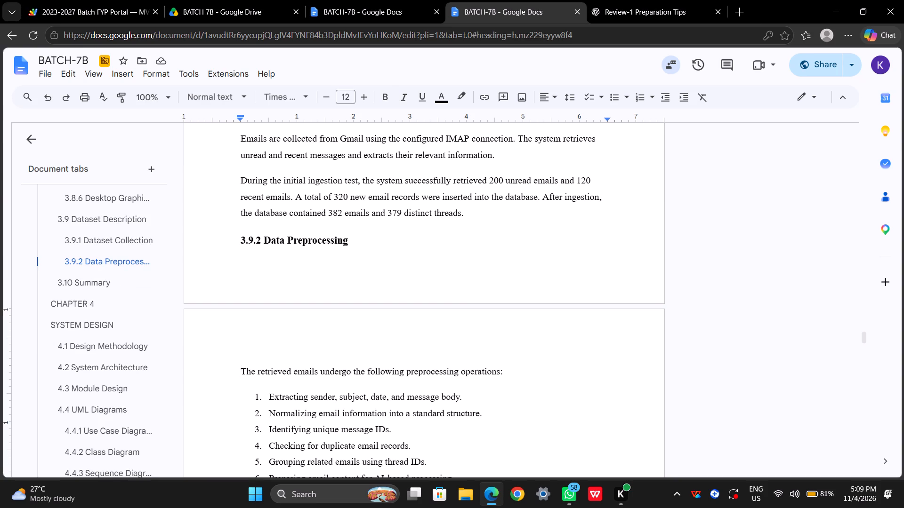
key(Return)
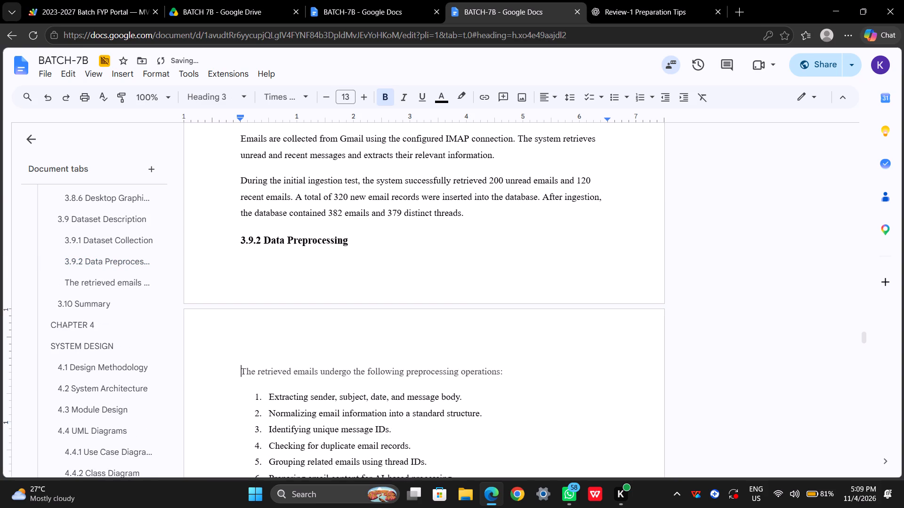
click(246, 223)
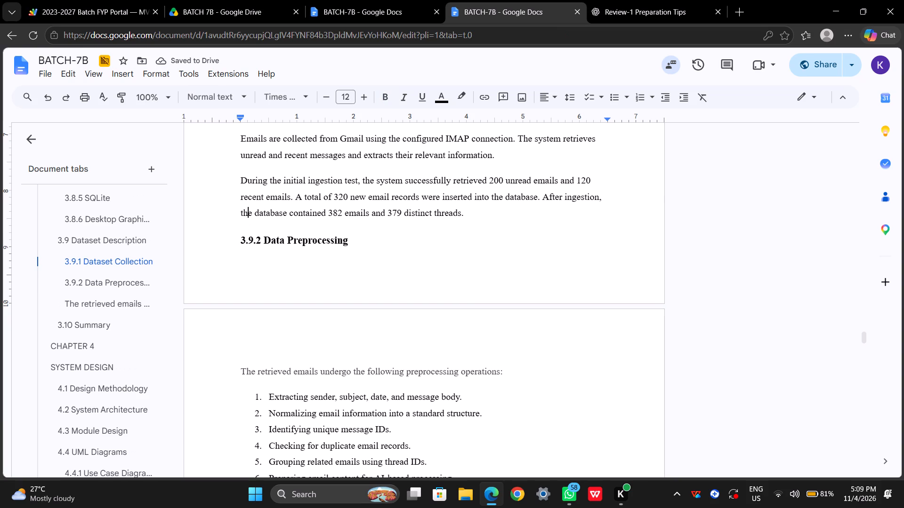
click(471, 216)
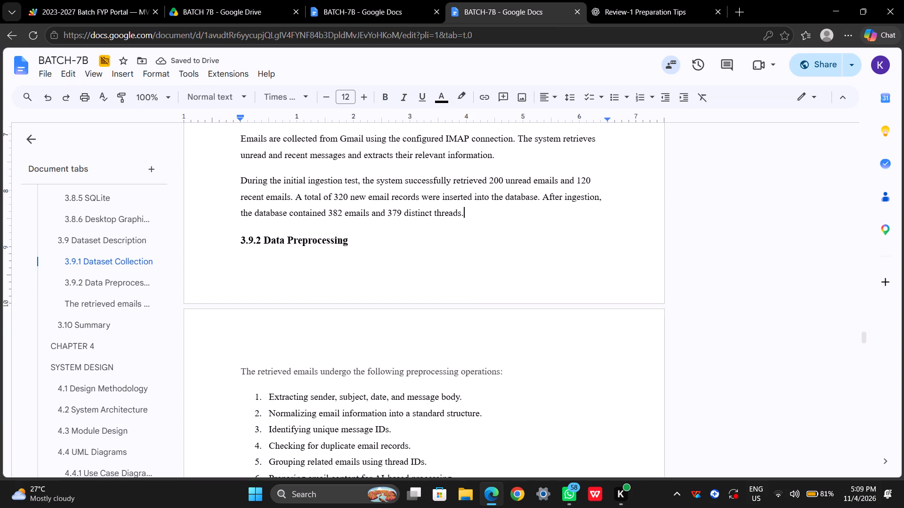
click(275, 235)
click(481, 214)
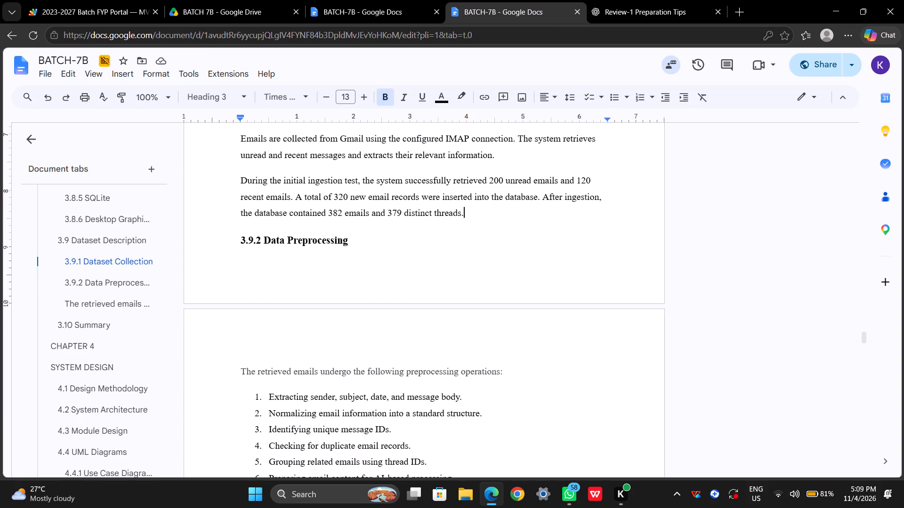
key(Return)
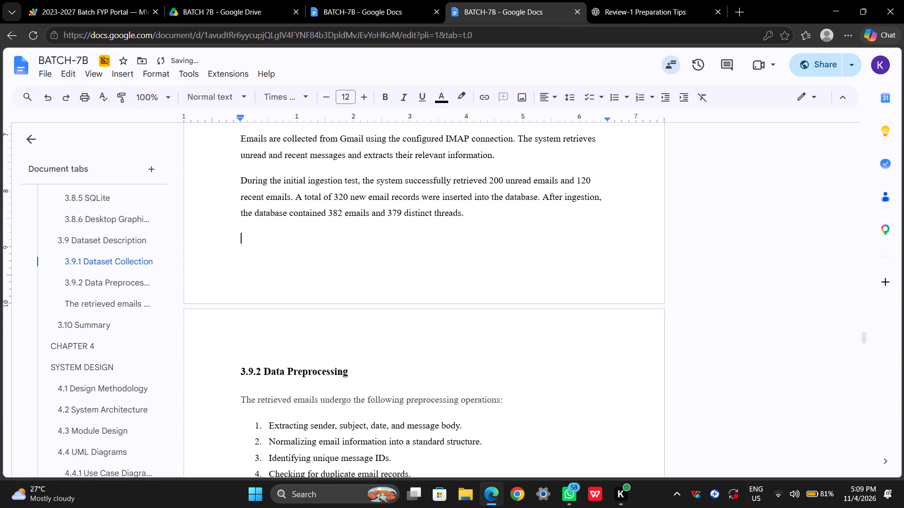
Review the report's section 3.9 layout from Dataset Description through 3.9.2 Data Preprocessing to 3.10 Summary.
scroll(450, 245, down, 3)
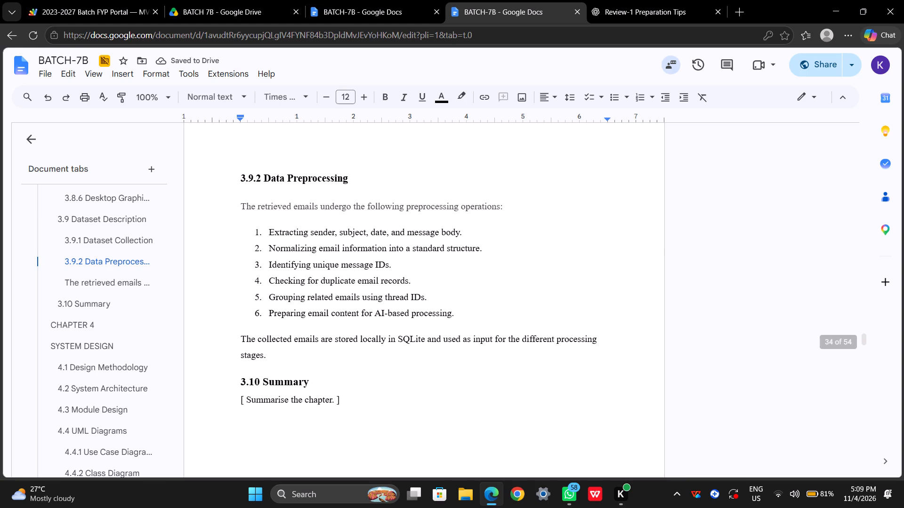
scroll(401, 370, up, 3)
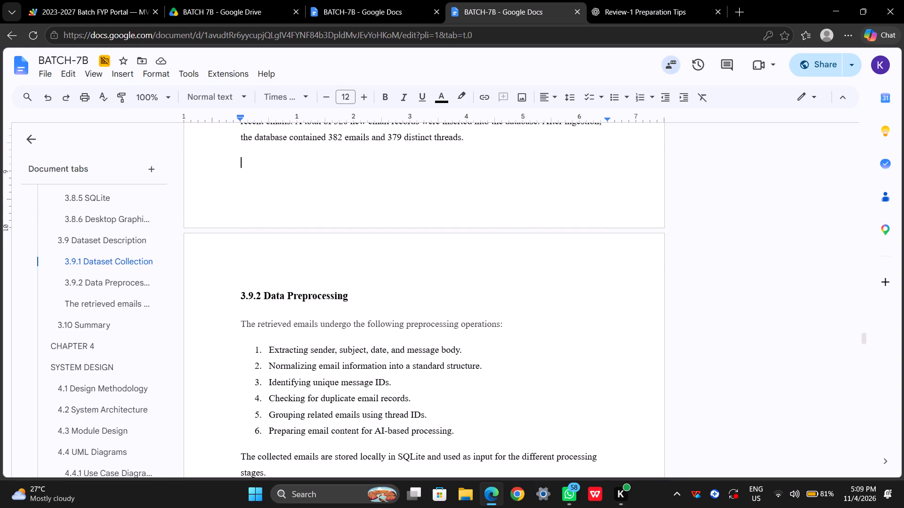
click(342, 351)
scroll(355, 303, up, 2)
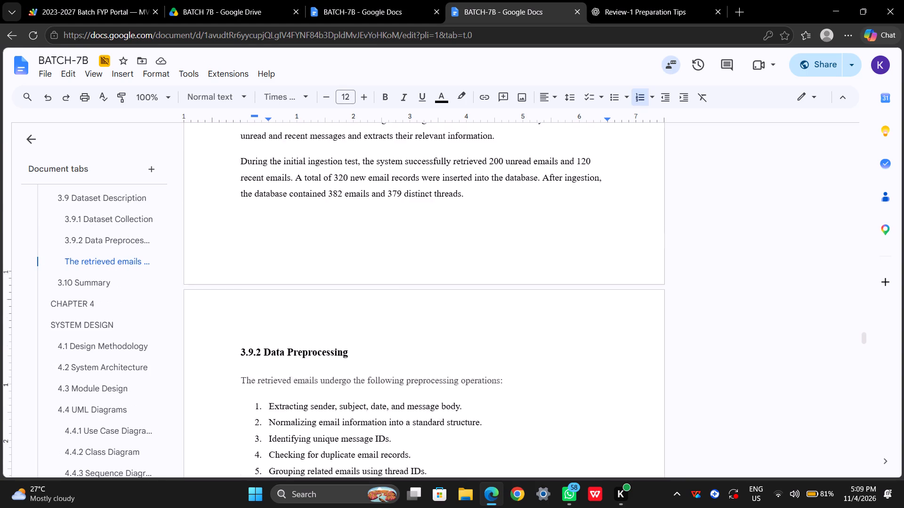
scroll(355, 303, up, 5)
scroll(355, 303, down, 2)
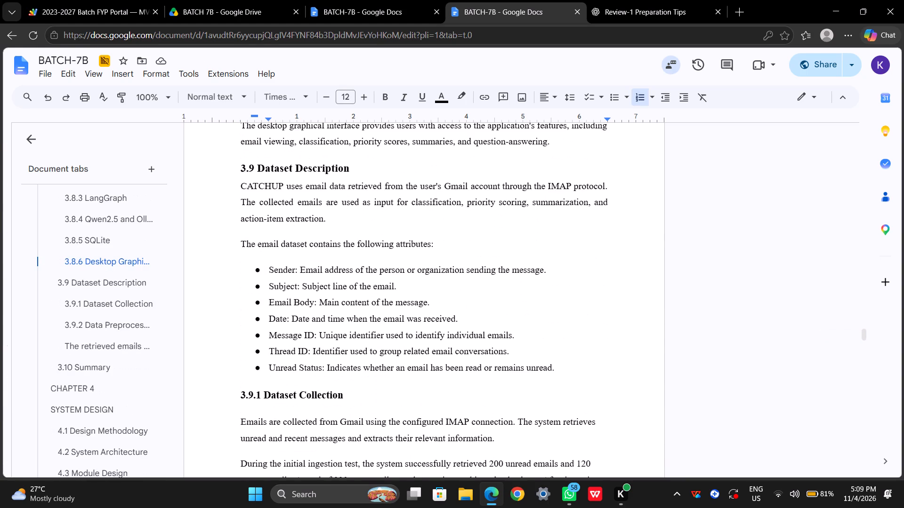
scroll(355, 303, down, 2)
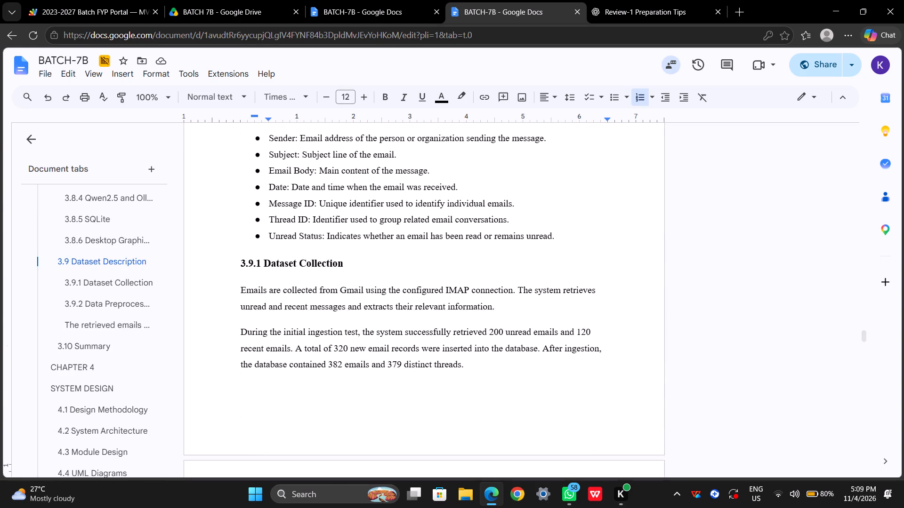
scroll(355, 303, down, 5)
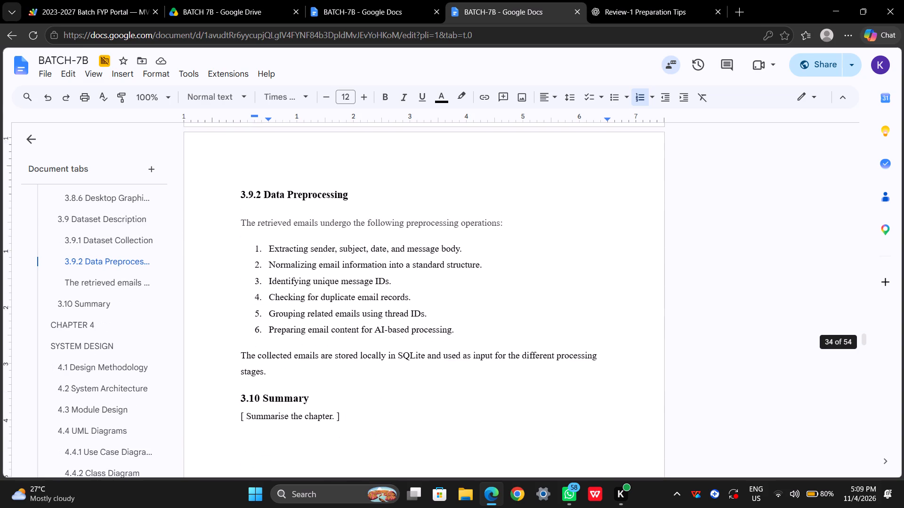
scroll(383, 308, down, 1)
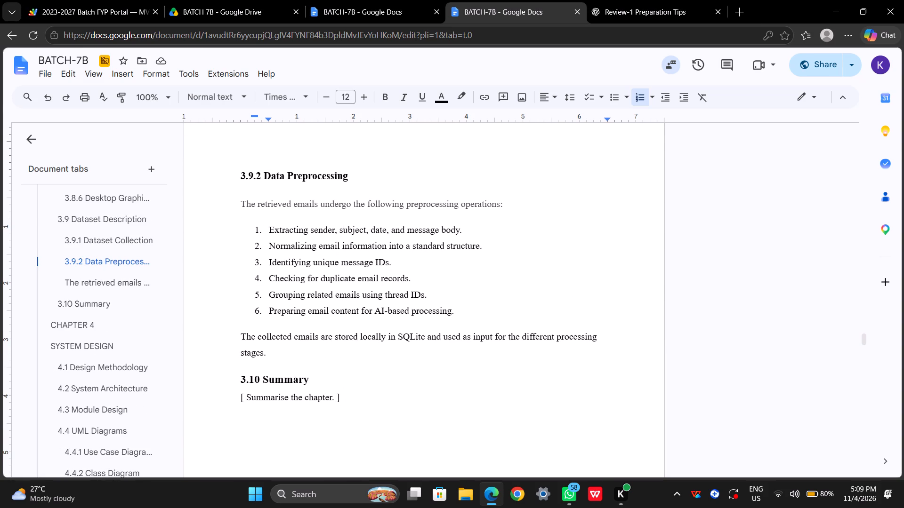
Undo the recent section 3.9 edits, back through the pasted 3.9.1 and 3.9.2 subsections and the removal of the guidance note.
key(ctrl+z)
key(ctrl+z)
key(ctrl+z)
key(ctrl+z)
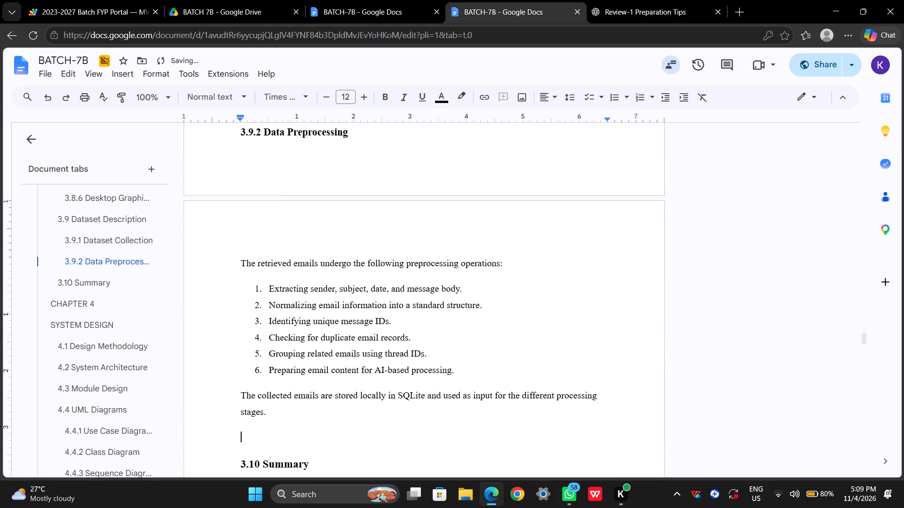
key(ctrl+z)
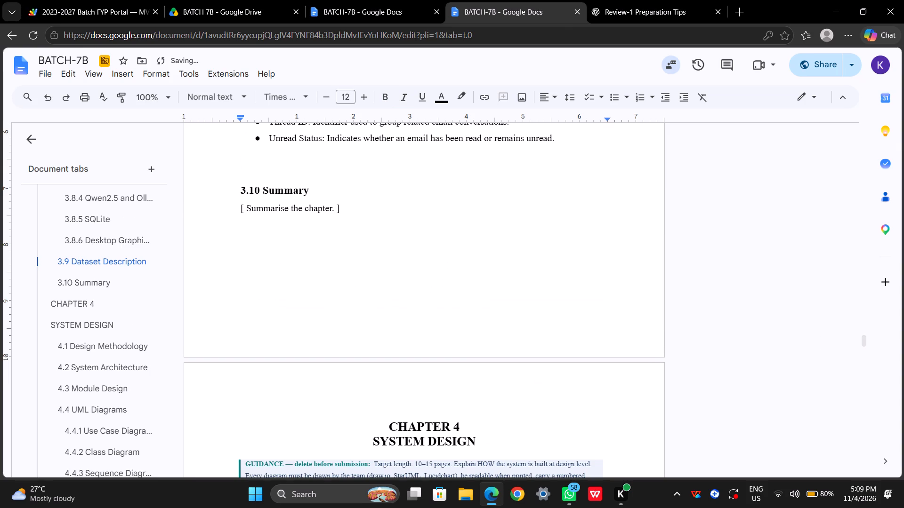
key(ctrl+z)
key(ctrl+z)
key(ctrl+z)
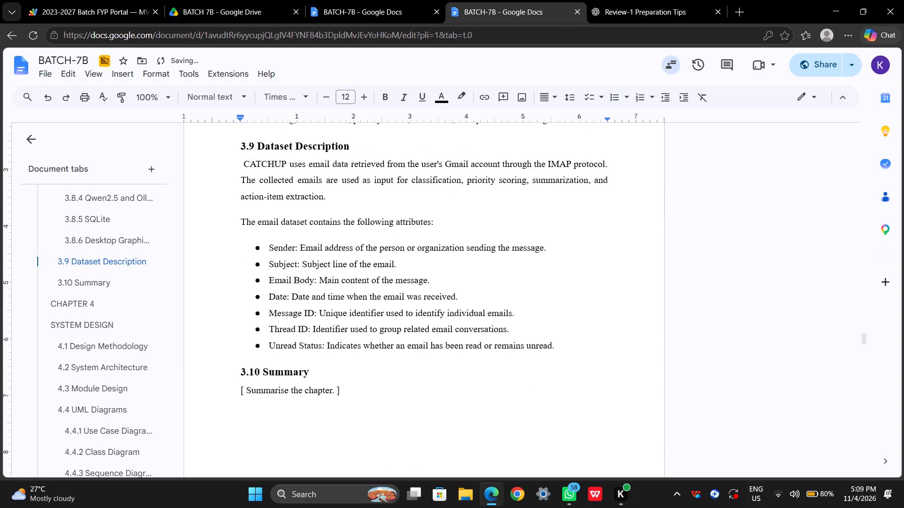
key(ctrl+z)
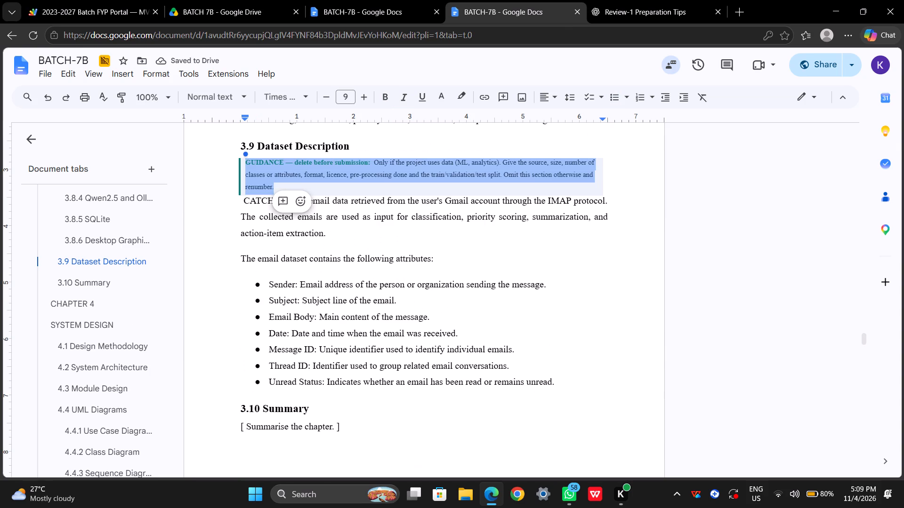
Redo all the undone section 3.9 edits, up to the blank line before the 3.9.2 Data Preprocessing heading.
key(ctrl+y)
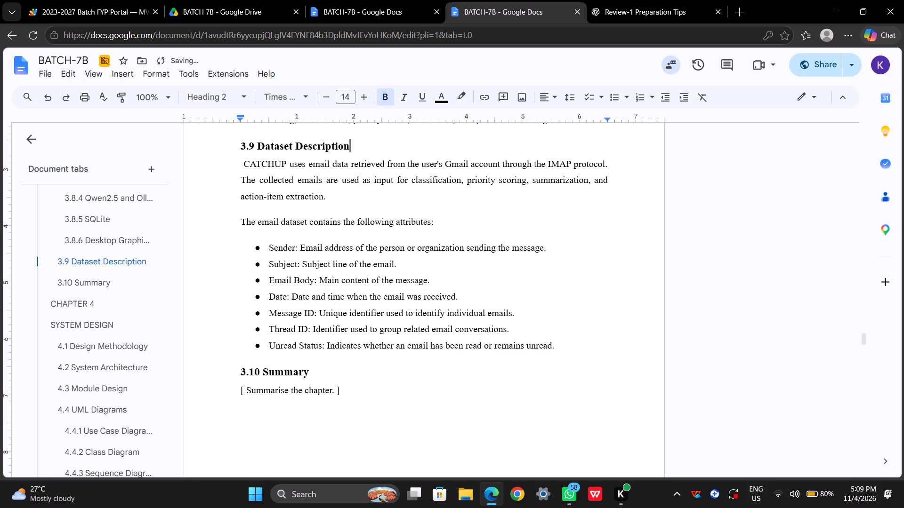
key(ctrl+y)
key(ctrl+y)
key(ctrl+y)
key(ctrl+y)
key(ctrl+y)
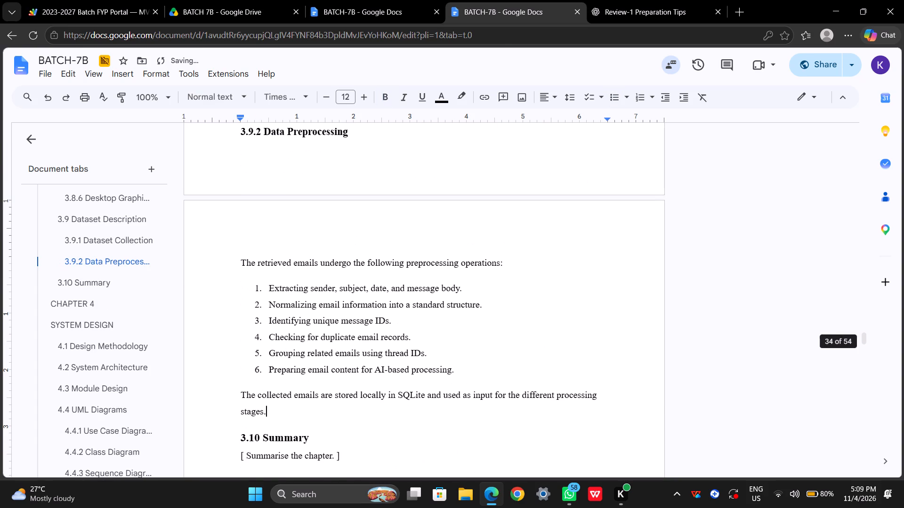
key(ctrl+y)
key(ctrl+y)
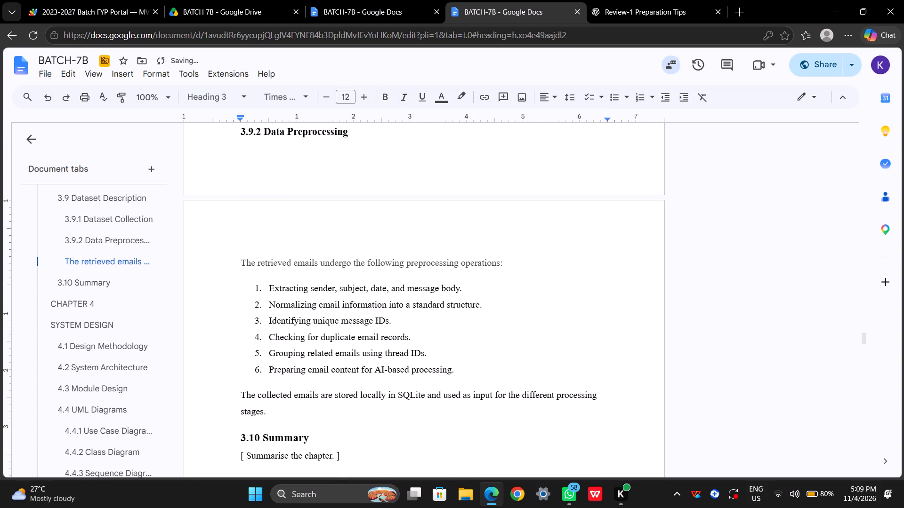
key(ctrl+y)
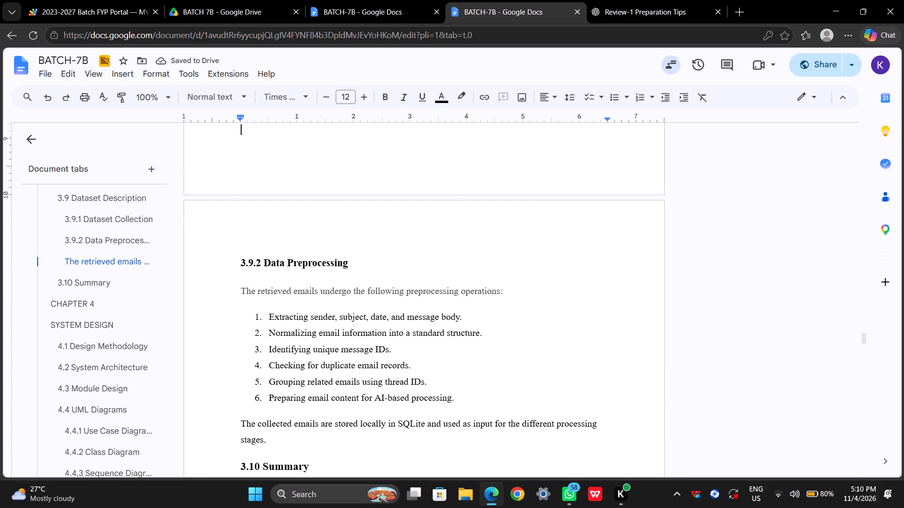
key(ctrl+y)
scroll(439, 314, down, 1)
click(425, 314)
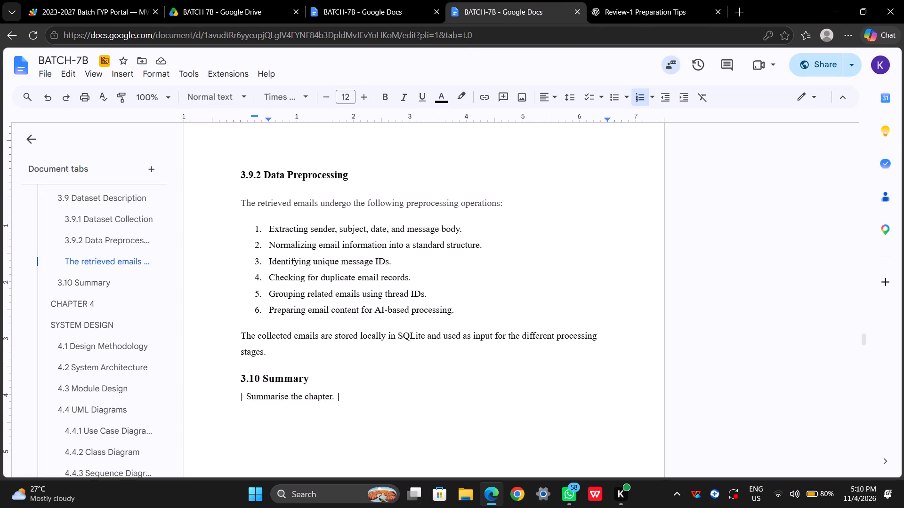
scroll(403, 270, down, 3)
click(353, 272)
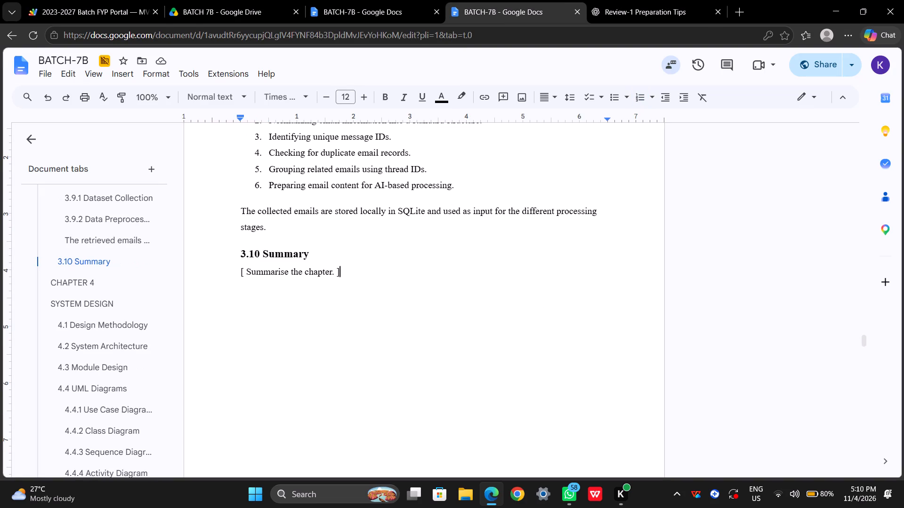
key(BackSpace)
key(BackSpace)
key(BackSpace)
key(BackSpace)
key(BackSpace)
key(BackSpace)
key(BackSpace)
key(BackSpace)
key(BackSpace)
key(BackSpace)
key(BackSpace)
key(BackSpace)
key(BackSpace)
key(BackSpace)
key(BackSpace)
key(BackSpace)
key(BackSpace)
key(BackSpace)
key(BackSpace)
key(BackSpace)
key(ctrl+v)
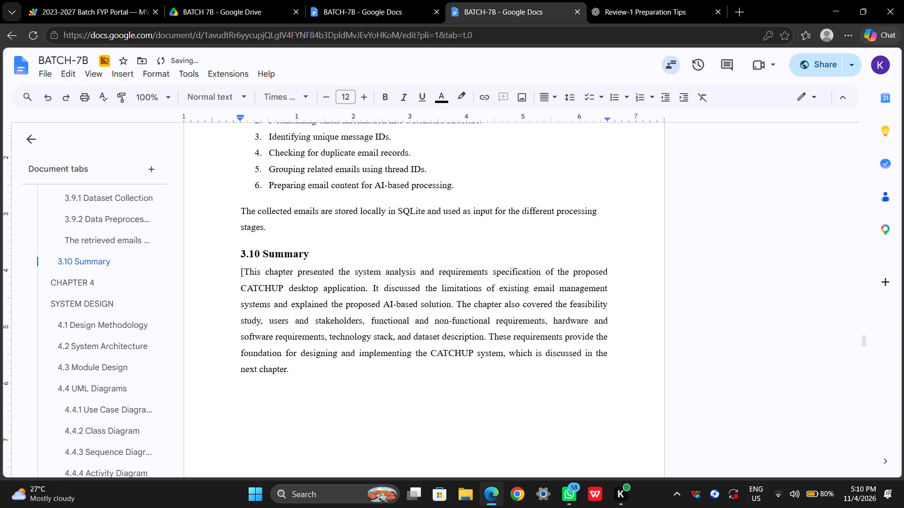
click(245, 270)
key(BackSpace)
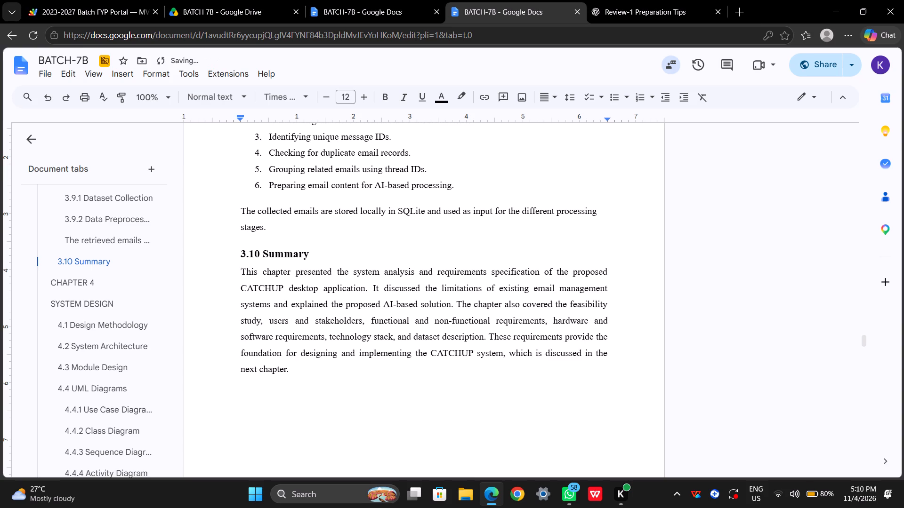
click(366, 300)
Review the report from 3.8.1 Python through 3.10 Summary and on to the opening sections of Chapter 4 System Design.
scroll(366, 300, up, 4)
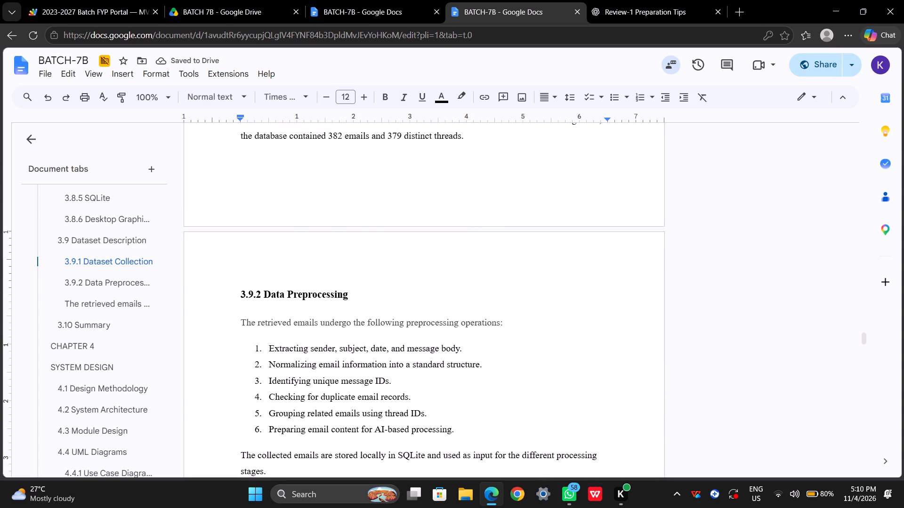
scroll(366, 300, down, 5)
scroll(366, 300, up, 9)
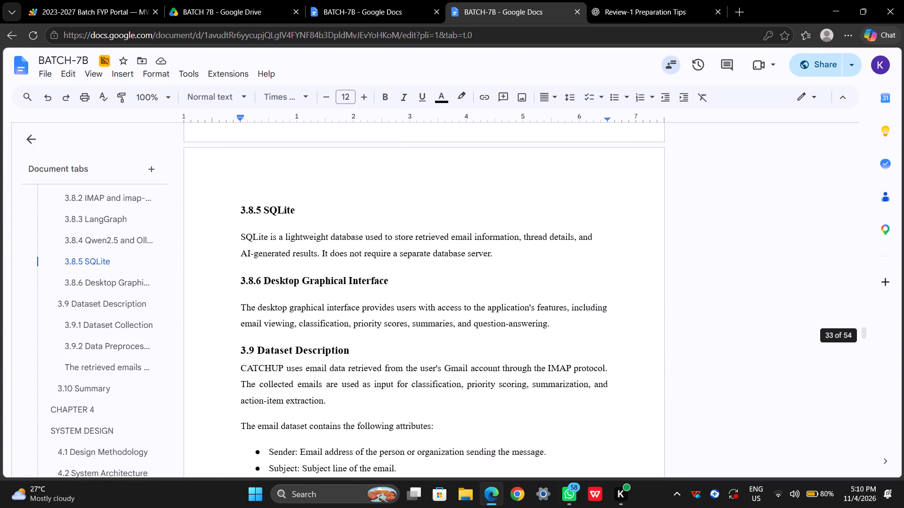
scroll(366, 300, up, 2)
scroll(366, 300, down, 6)
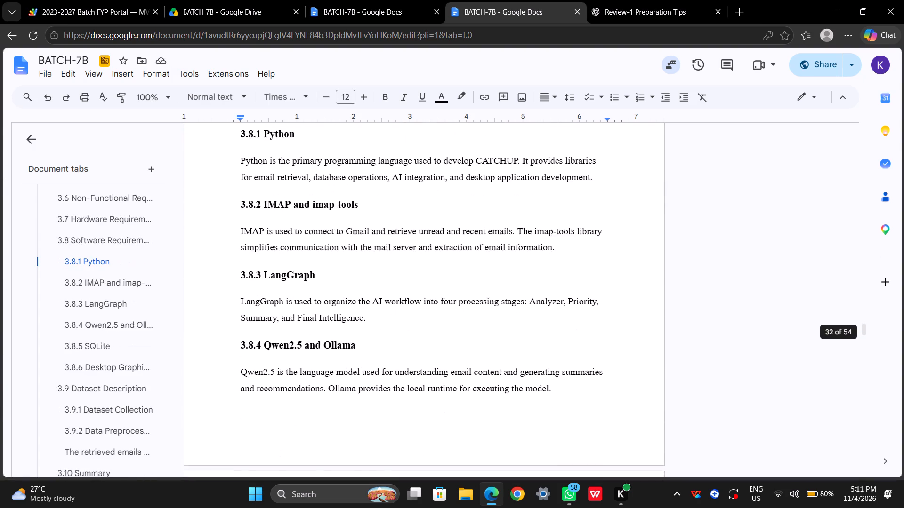
scroll(366, 300, down, 4)
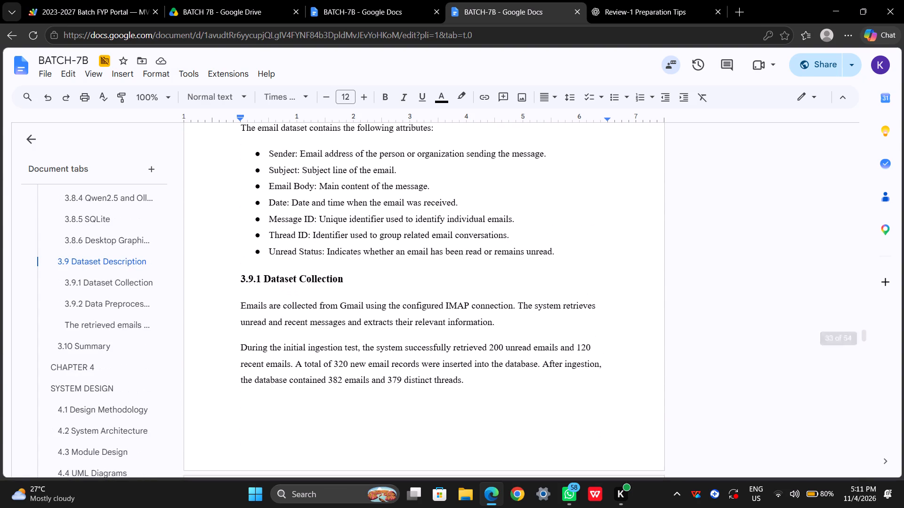
scroll(366, 300, down, 5)
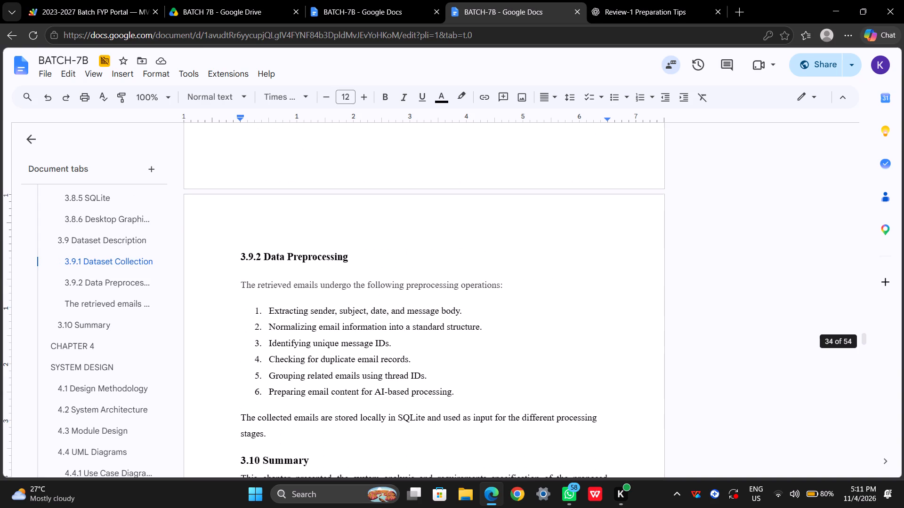
scroll(366, 300, down, 2)
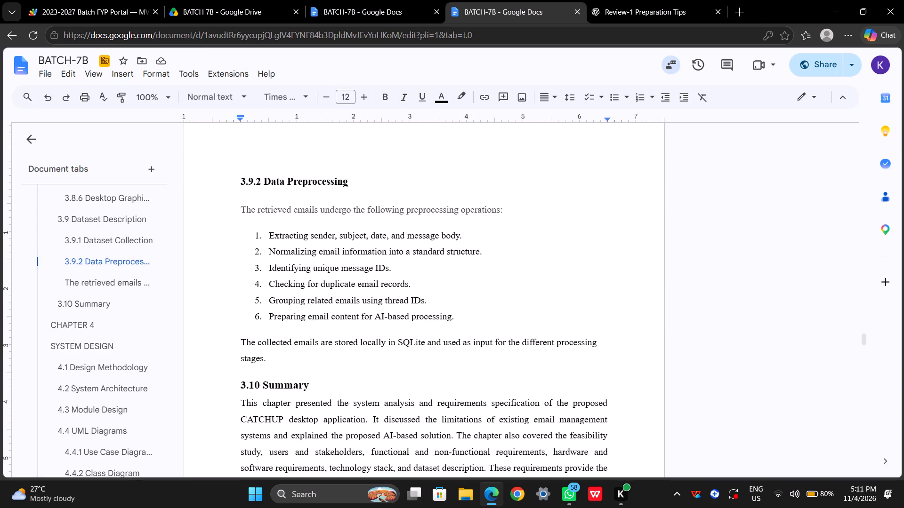
scroll(366, 300, down, 4)
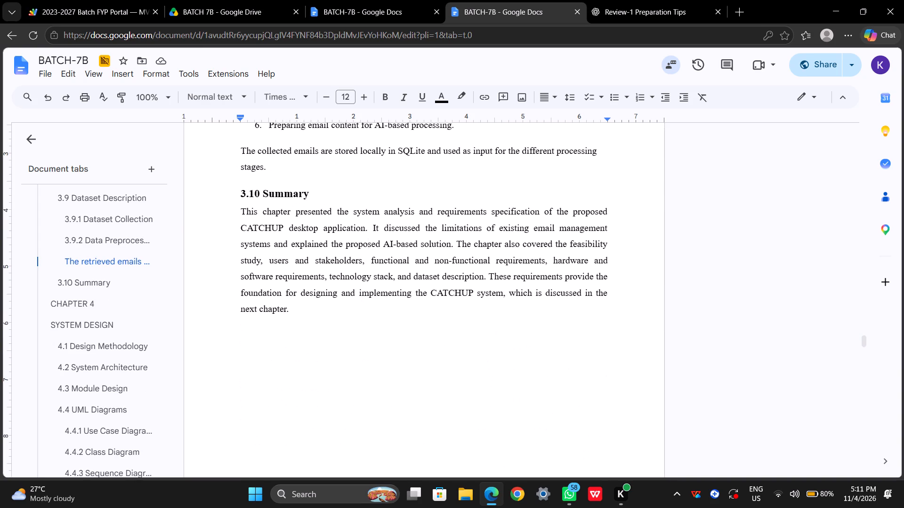
scroll(366, 300, down, 5)
scroll(366, 300, up, 3)
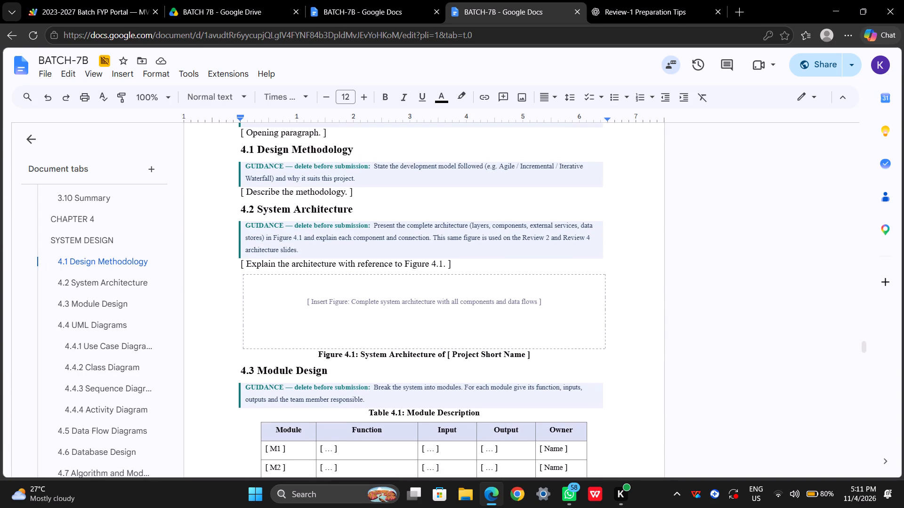
scroll(366, 300, up, 2)
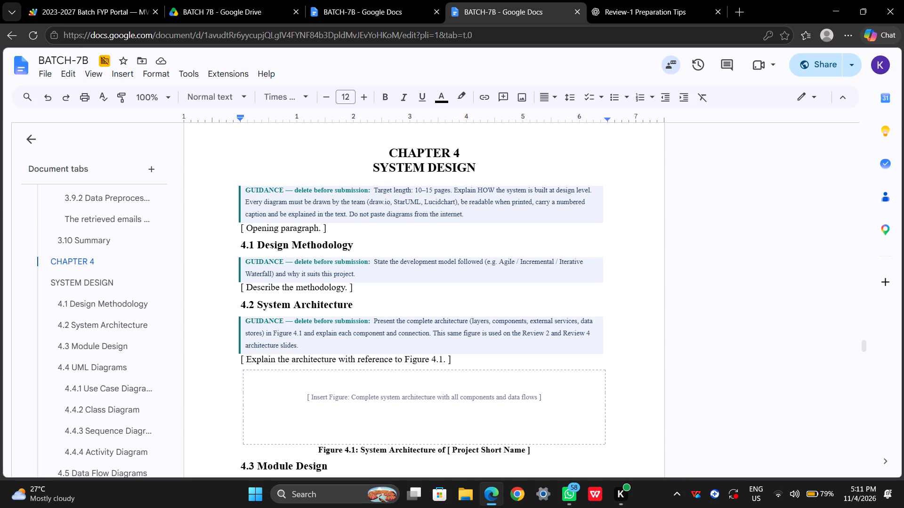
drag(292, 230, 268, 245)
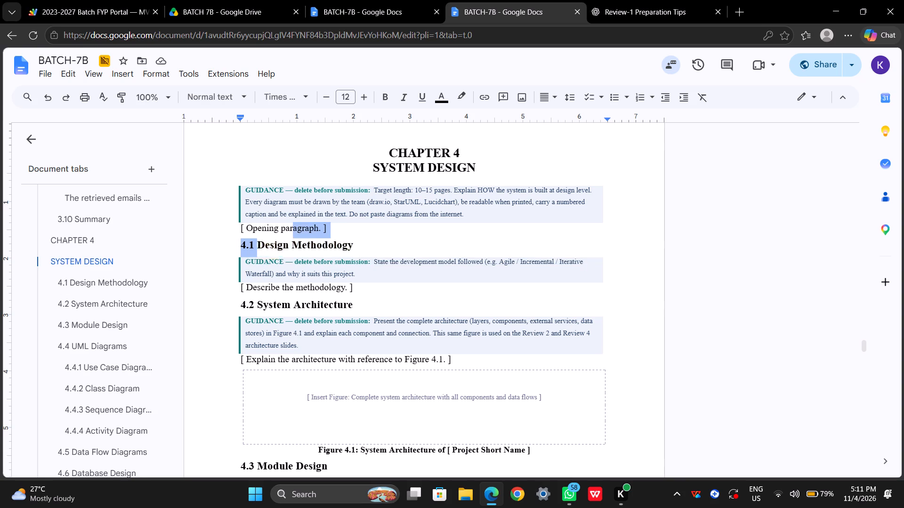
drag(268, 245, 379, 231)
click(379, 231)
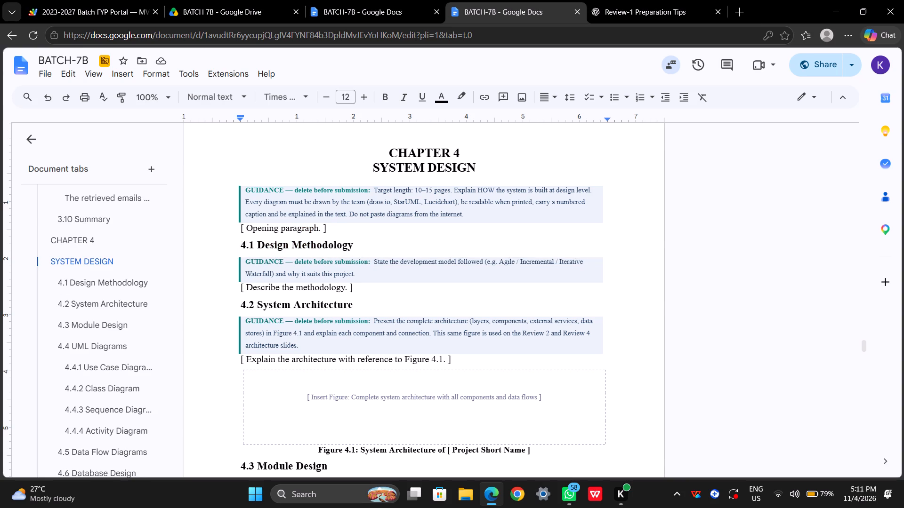
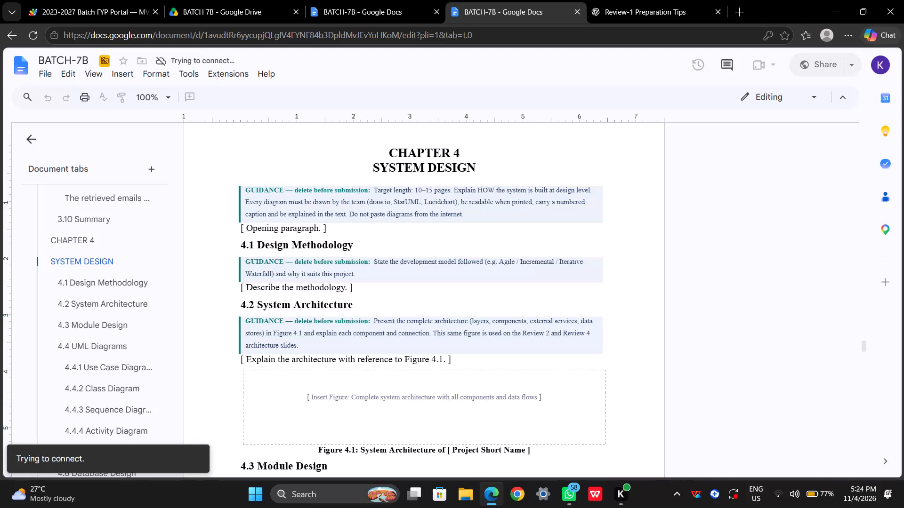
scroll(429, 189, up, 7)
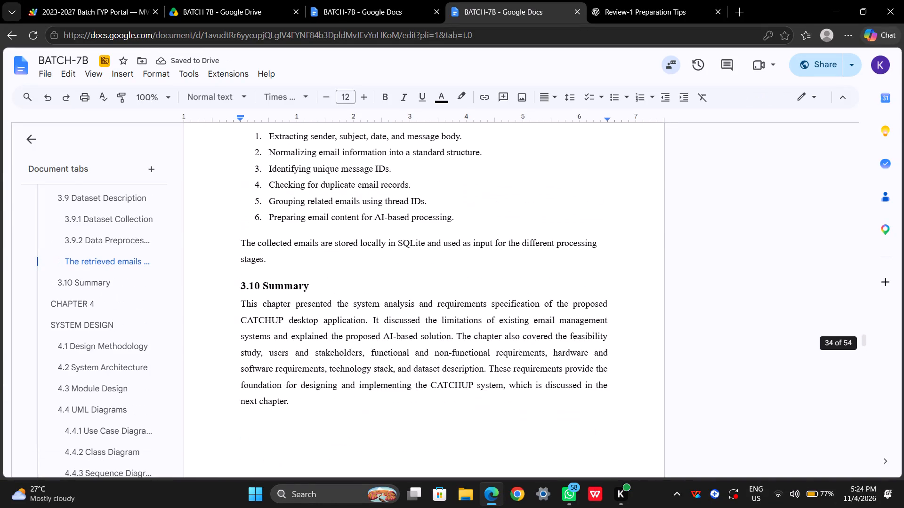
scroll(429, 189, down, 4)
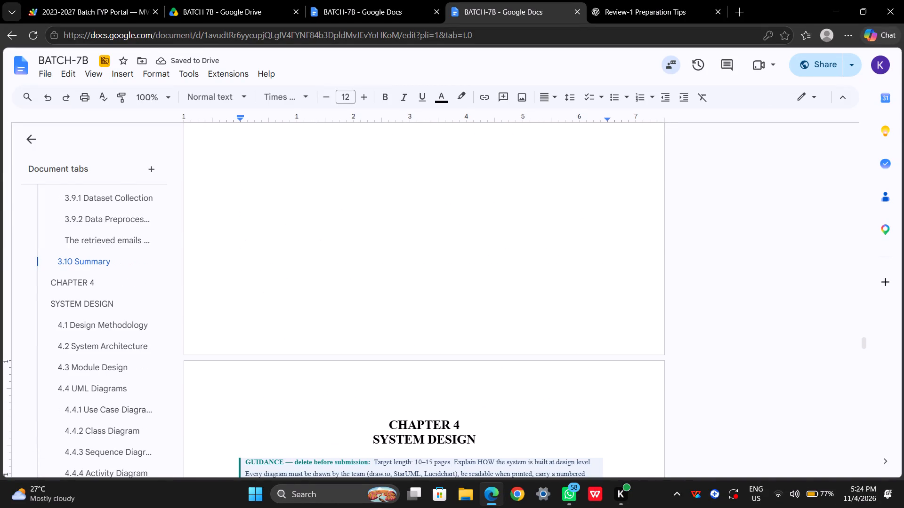
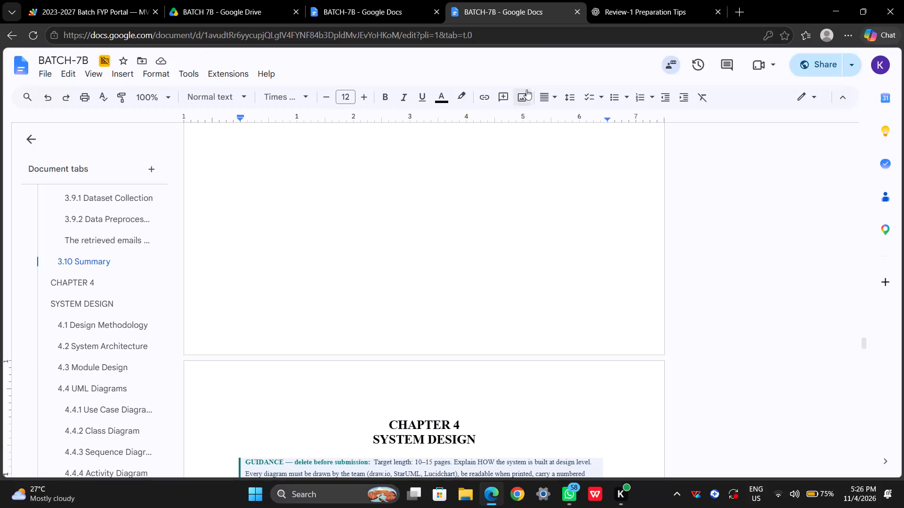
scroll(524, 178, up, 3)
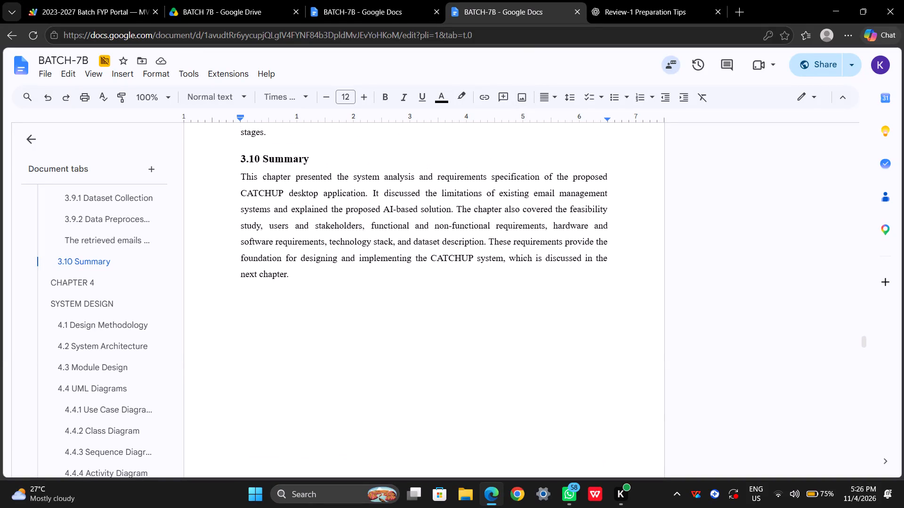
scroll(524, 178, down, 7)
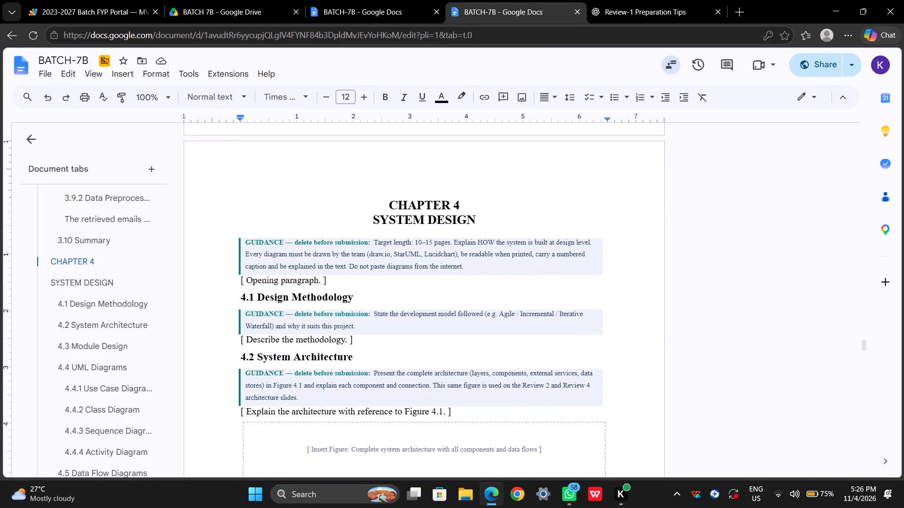
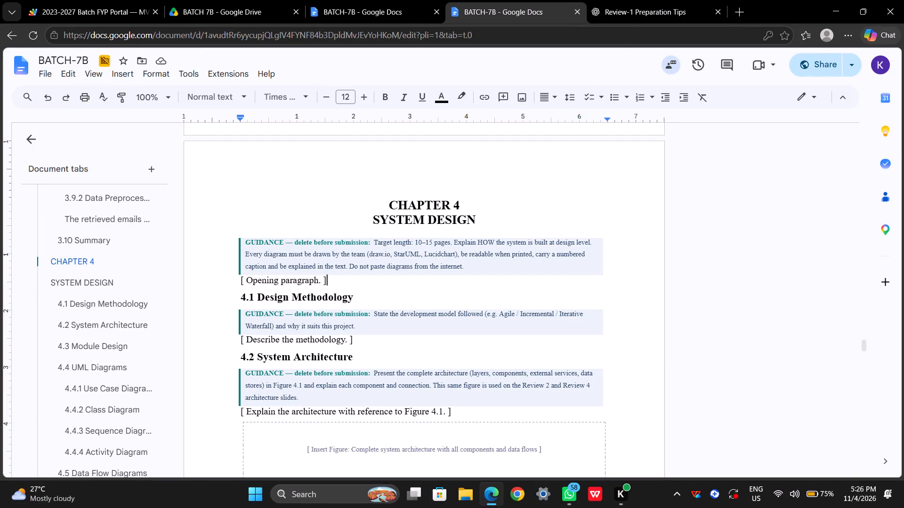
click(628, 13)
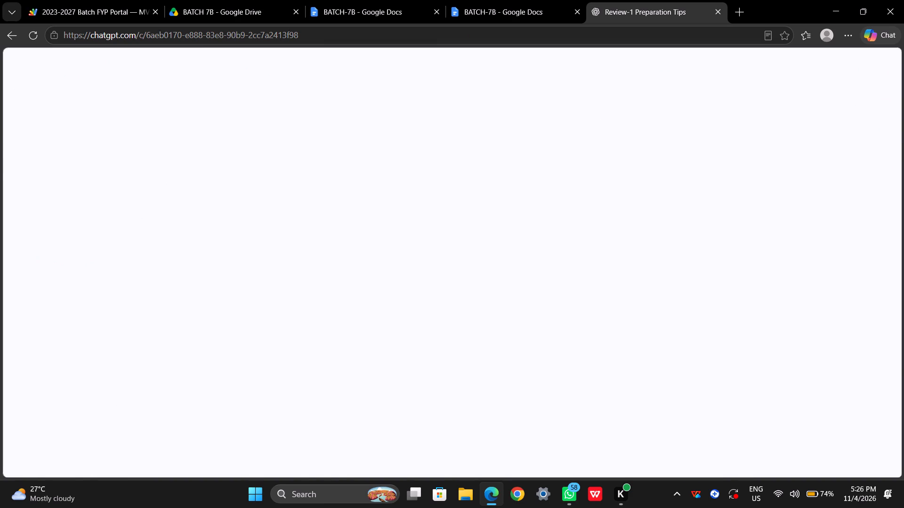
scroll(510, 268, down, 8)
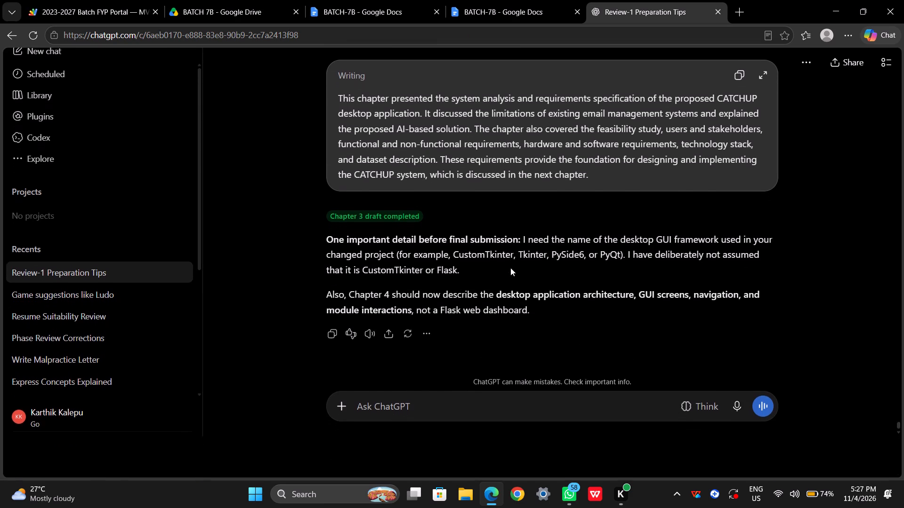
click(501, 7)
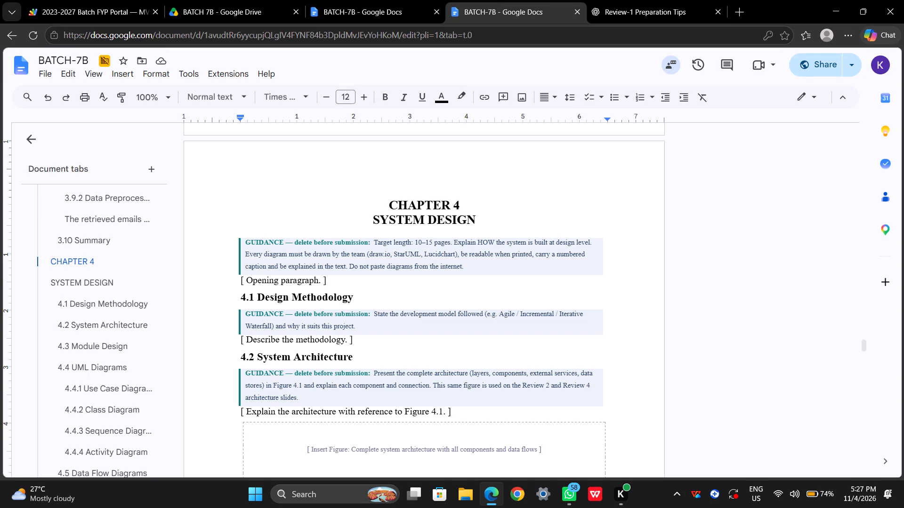
Copy the whole Chapter 4 System Design template, from the CHAPTER 4 heading through the 4.10 Summary placeholder.
drag(380, 201, 428, 244)
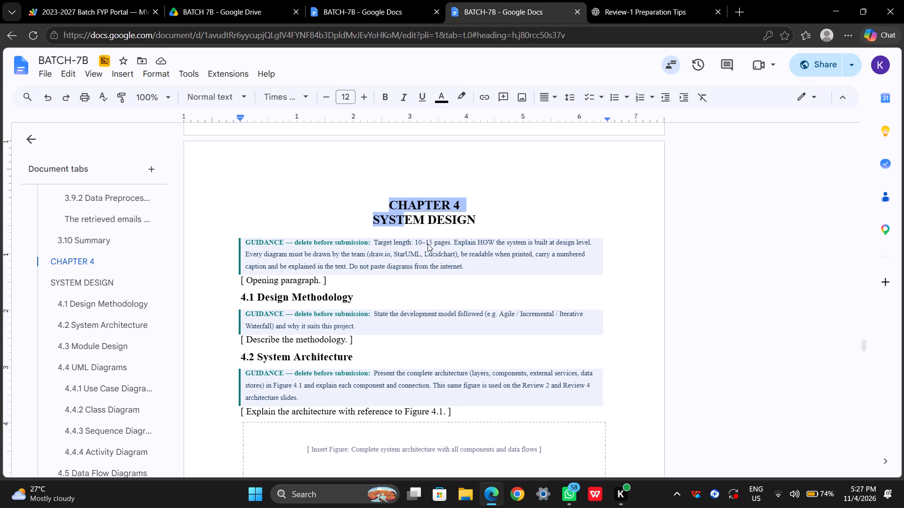
drag(428, 244, 571, 485)
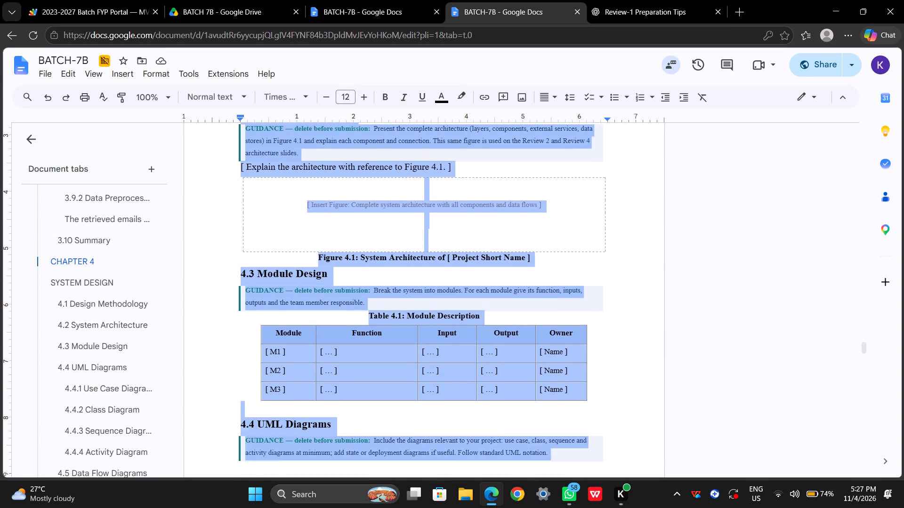
drag(571, 485, 581, 507)
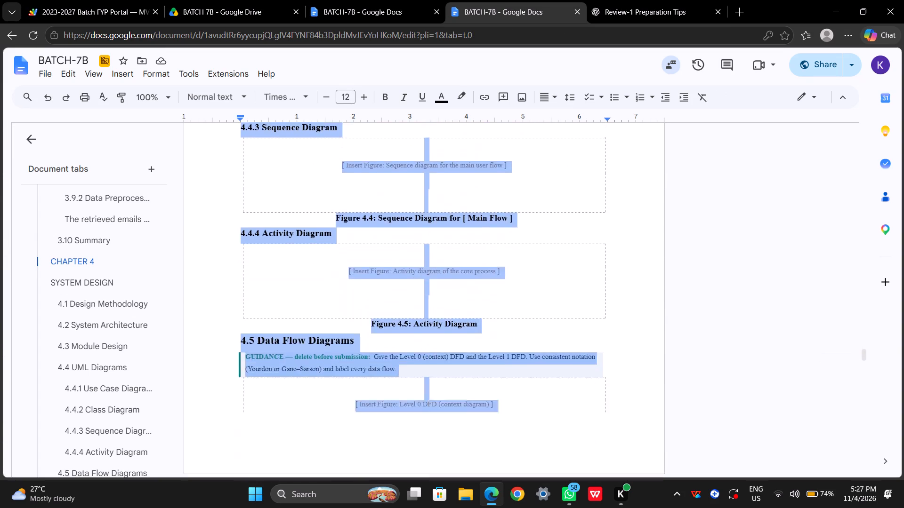
drag(581, 507, 600, 507)
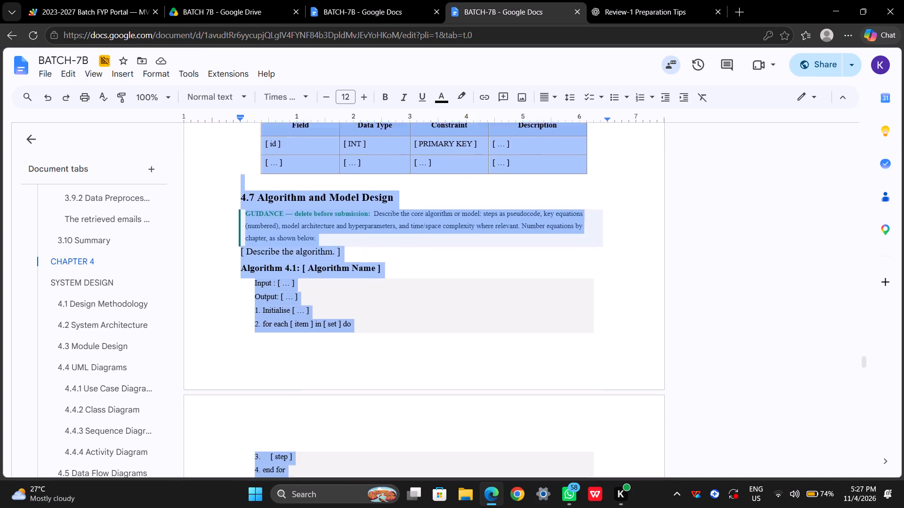
drag(600, 507, 618, 507)
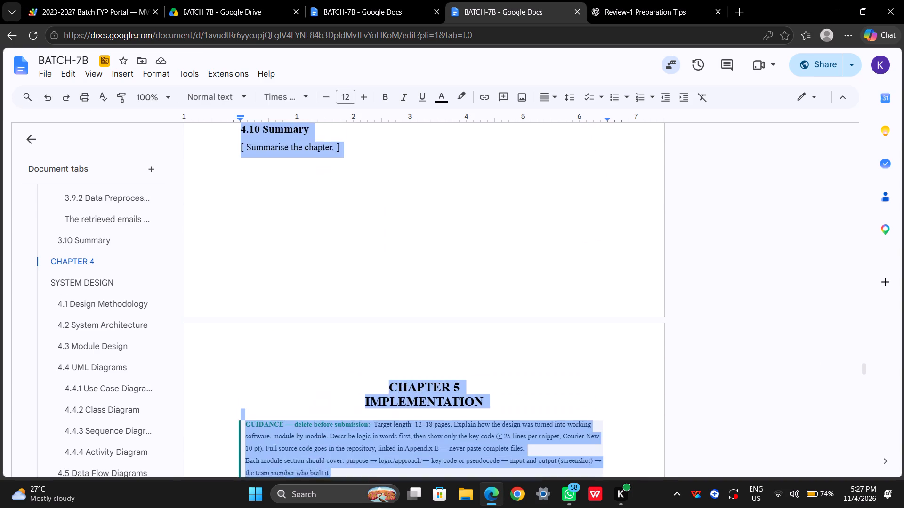
drag(618, 507, 549, 222)
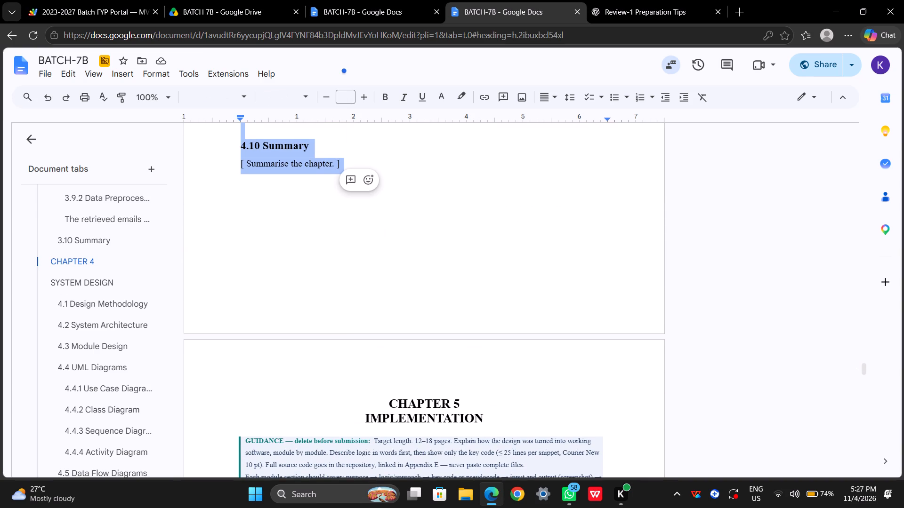
key(ctrl+c)
click(549, 222)
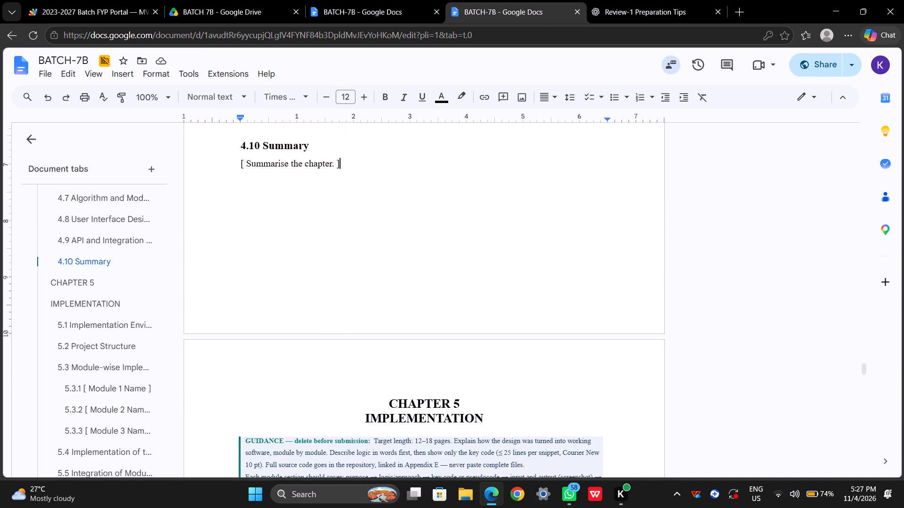
click(617, 15)
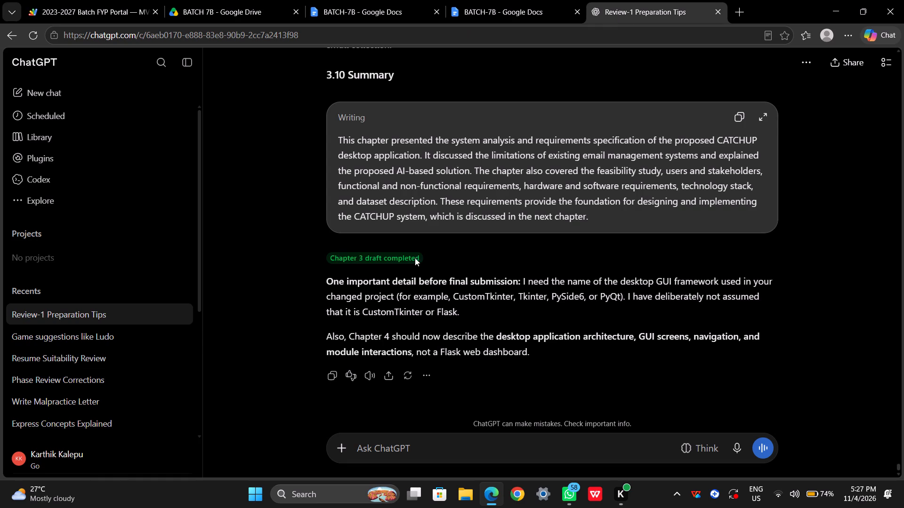
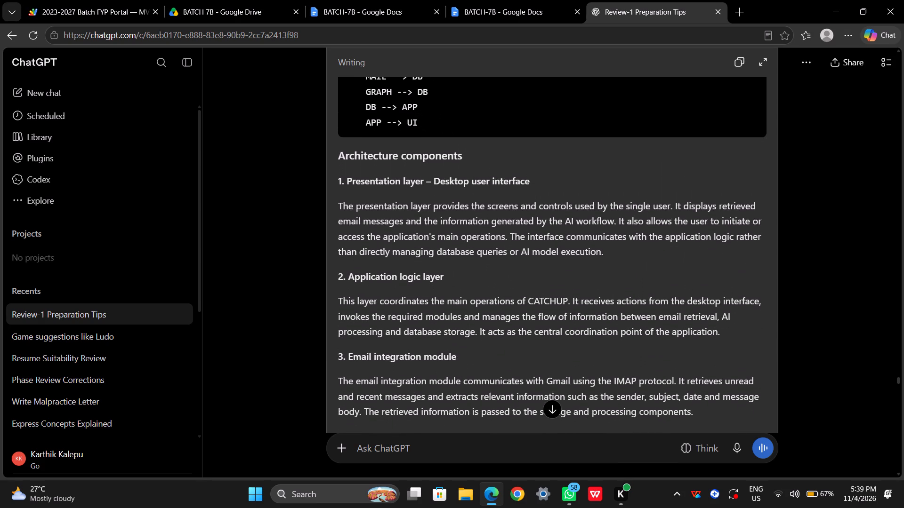
Check the ChatGPT draft's Figure 4.1 flowchart code and architecture components against the report's 4.2 System Architecture section.
scroll(371, 331, up, 3)
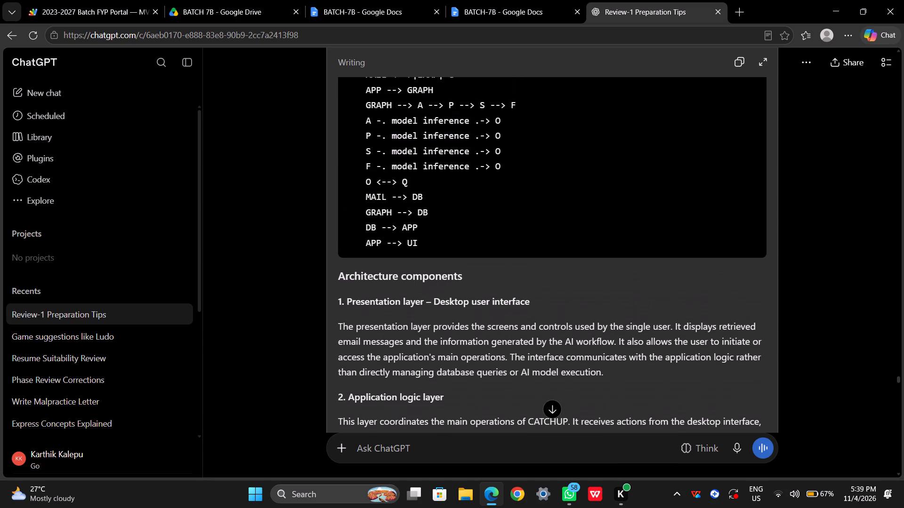
scroll(371, 331, down, 2)
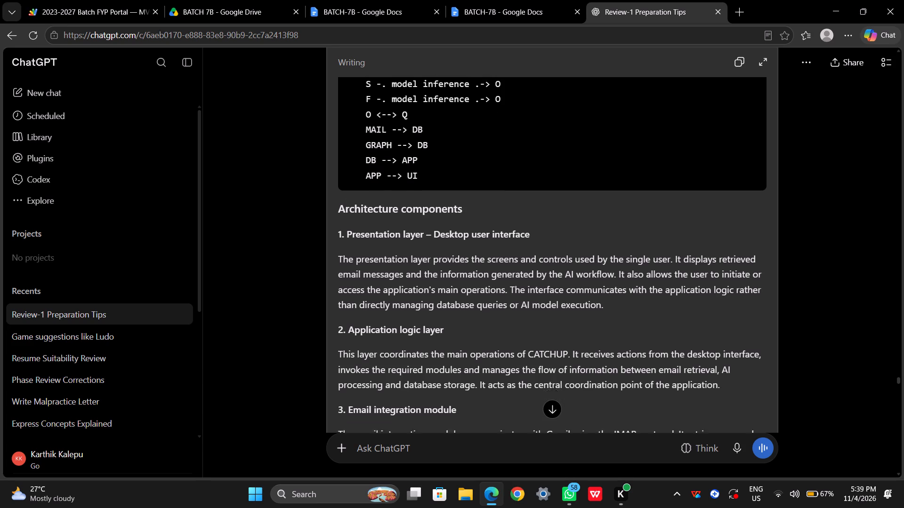
scroll(371, 331, down, 1)
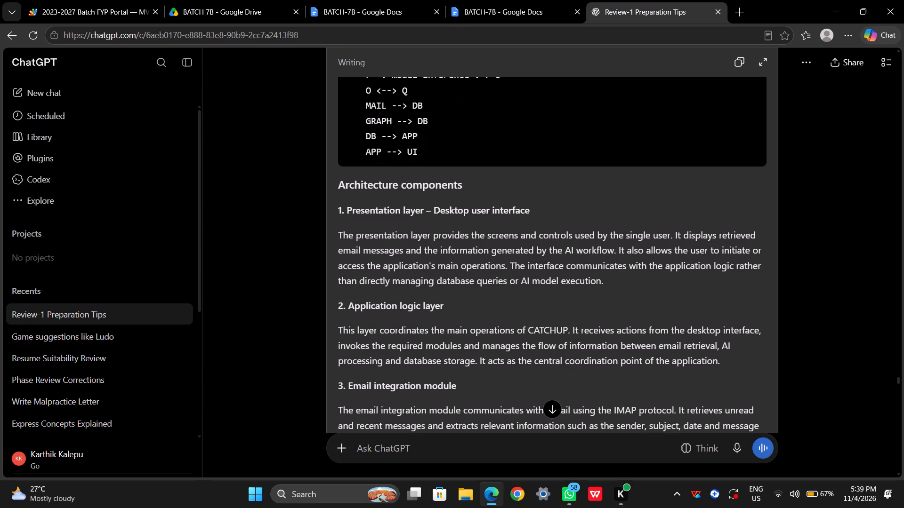
click(485, 10)
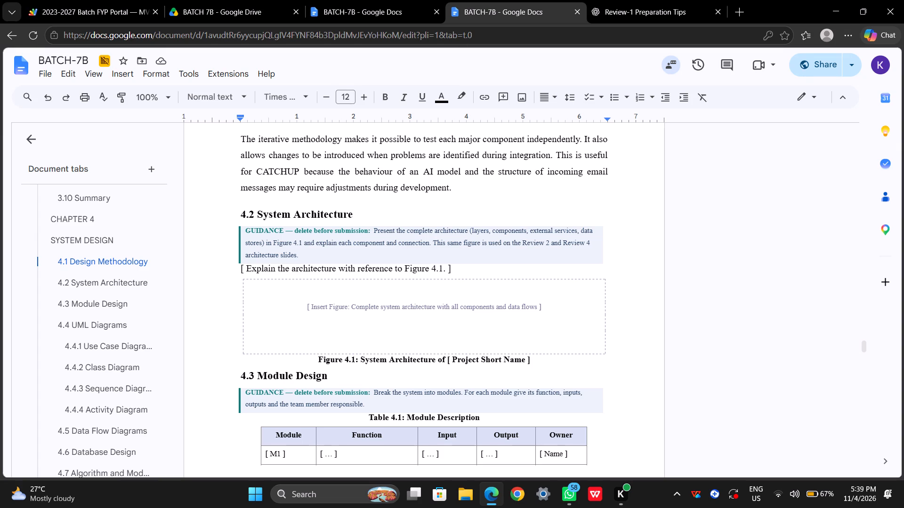
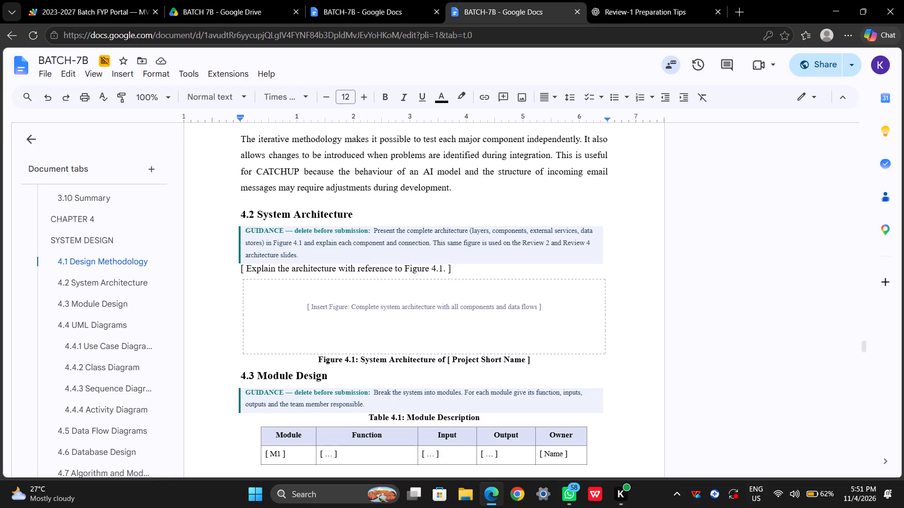
Place the text cursor in the Figure 4.1 placeholder box under 4.2 System Architecture.
click(483, 323)
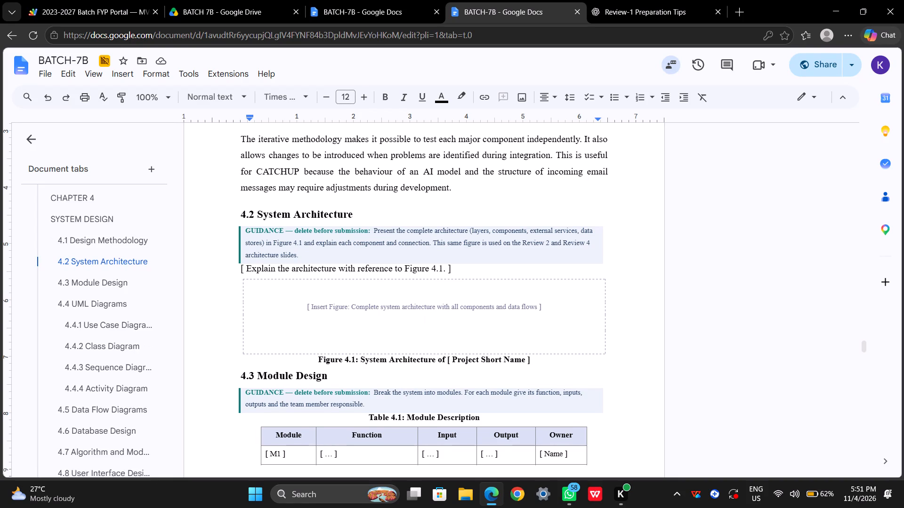